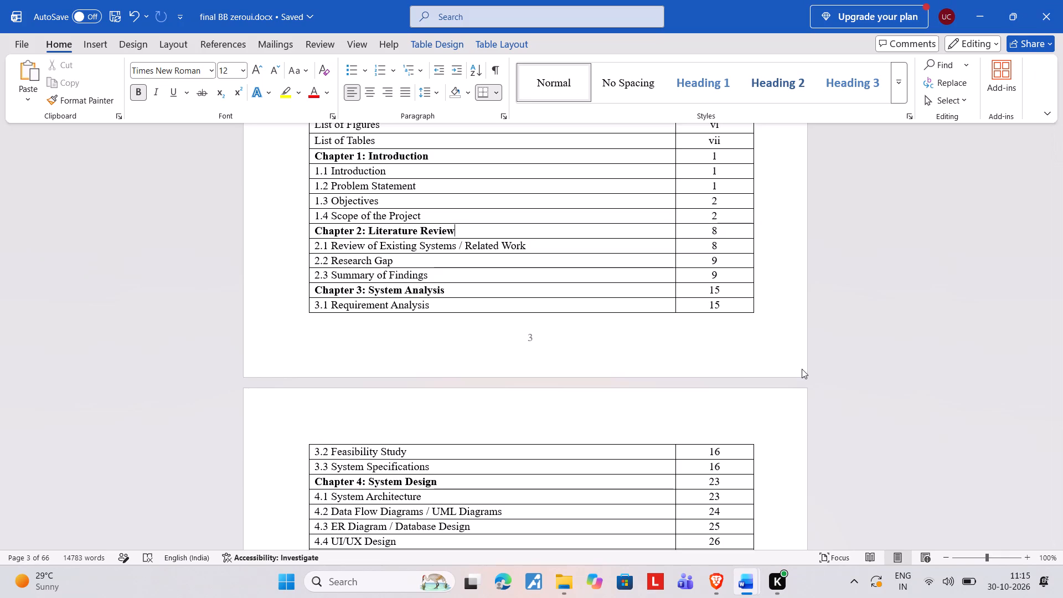
Review the table of contents entries and their page numbers from Chapter 3 onward, continuing onto the following page.
scroll(851, 376, down, 1)
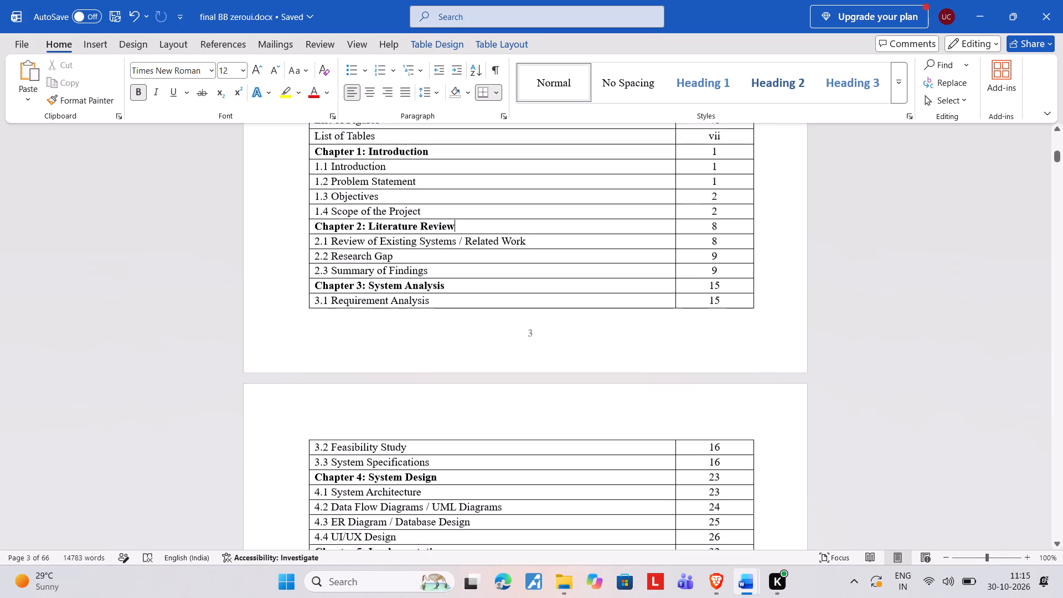
scroll(851, 376, down, 1)
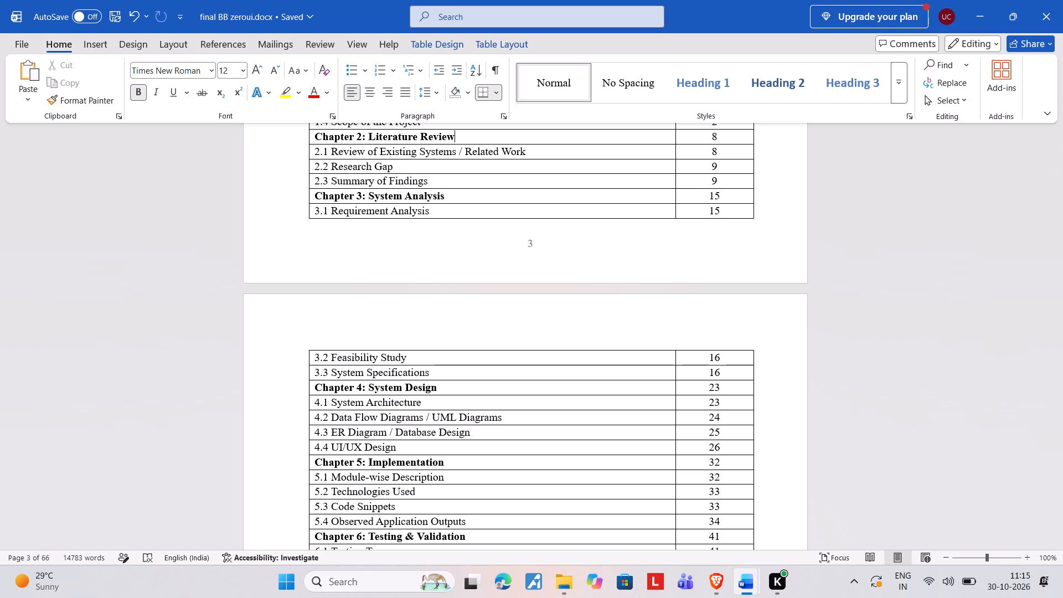
scroll(851, 376, down, 2)
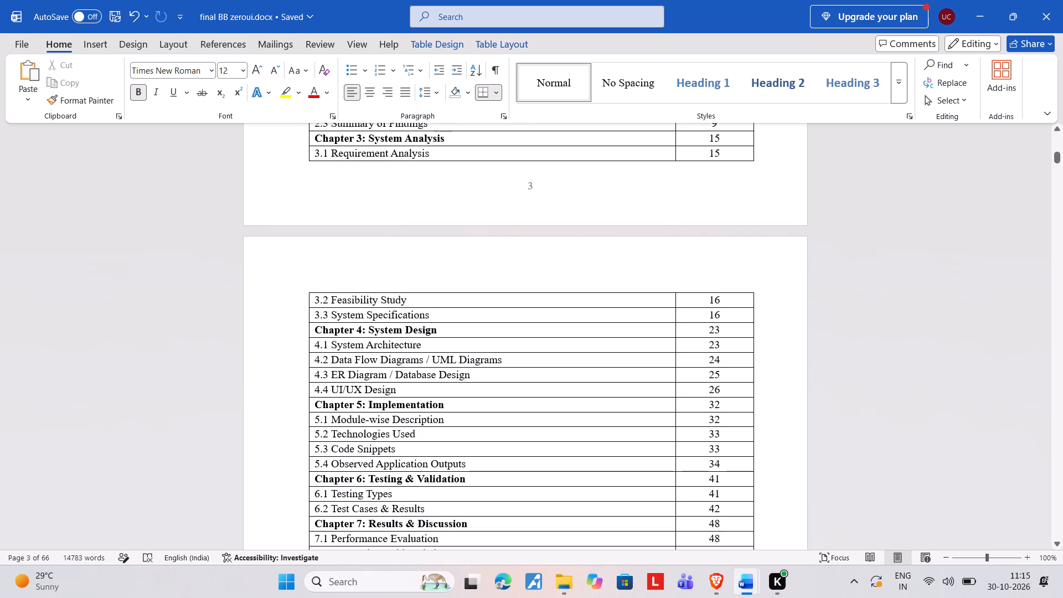
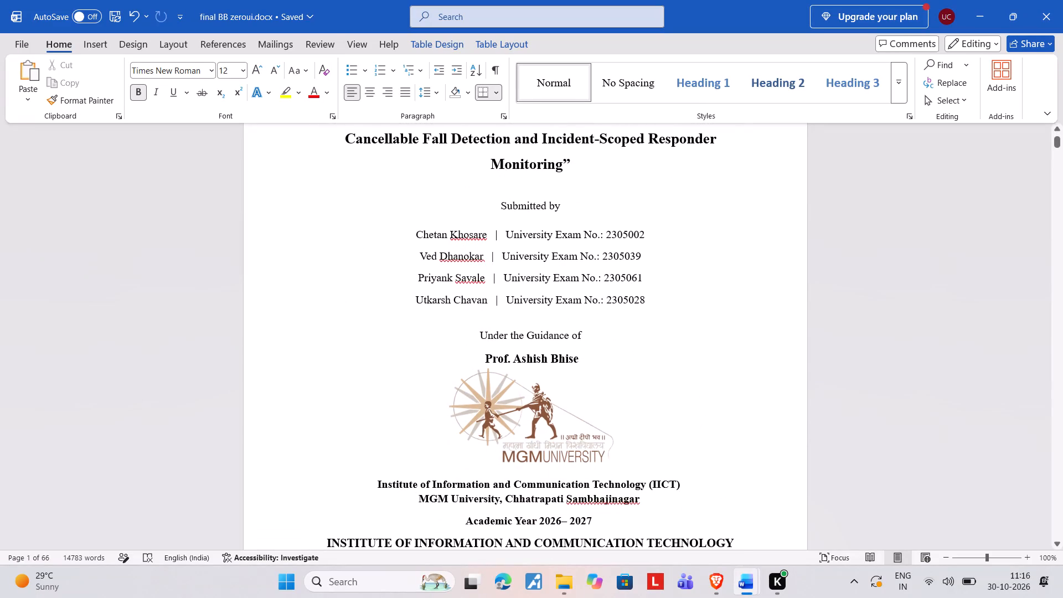
Place the text cursor at the end of the guiding professor's name on the cover page.
scroll(713, 413, down, 1)
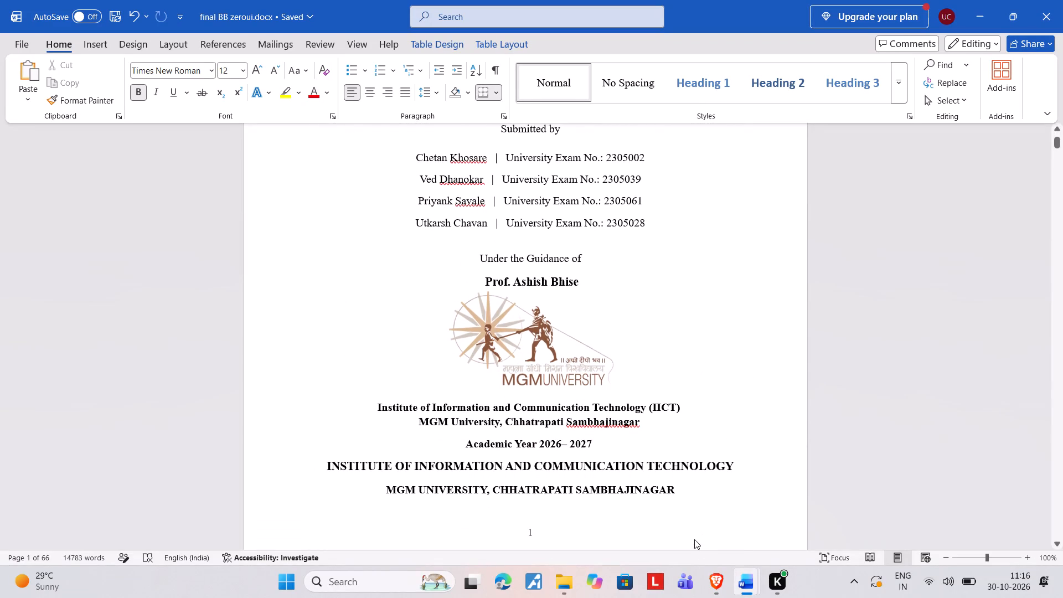
click(594, 278)
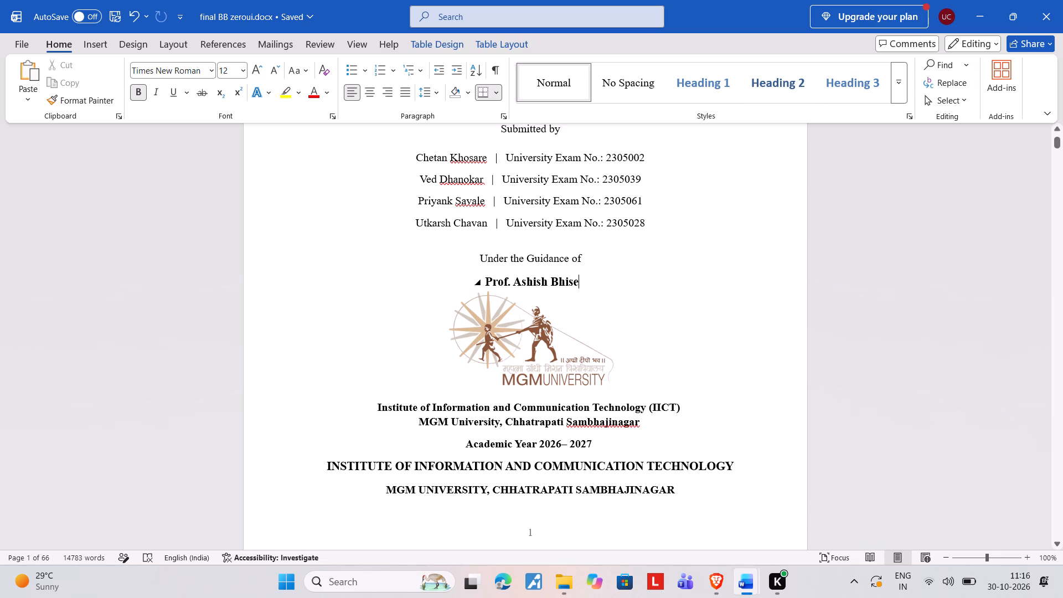
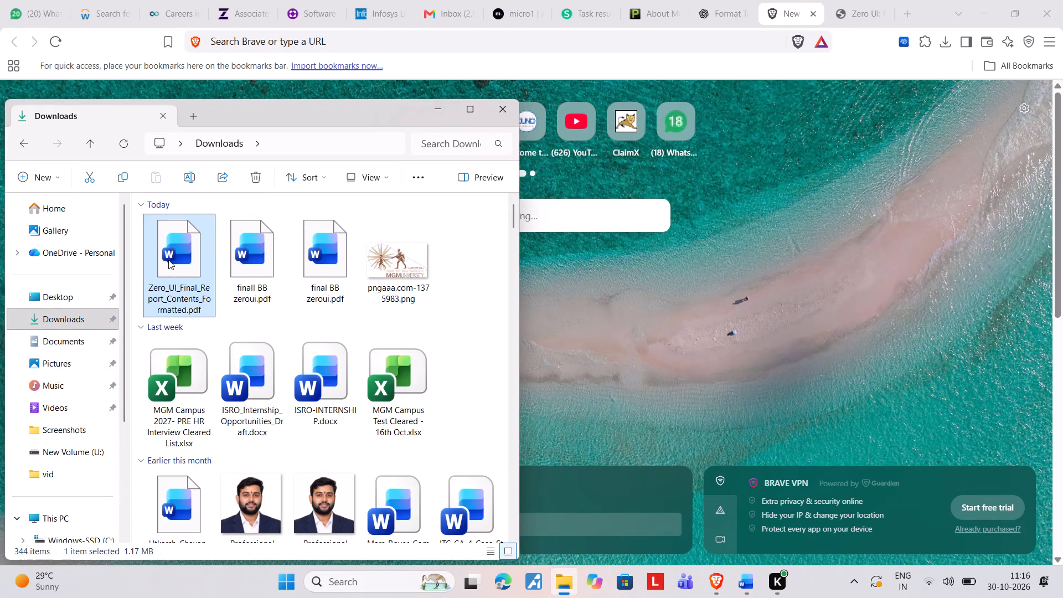
Open finall BB zeroui.pdf from the Downloads folder in the Brave browser.
drag(247, 255, 612, 120)
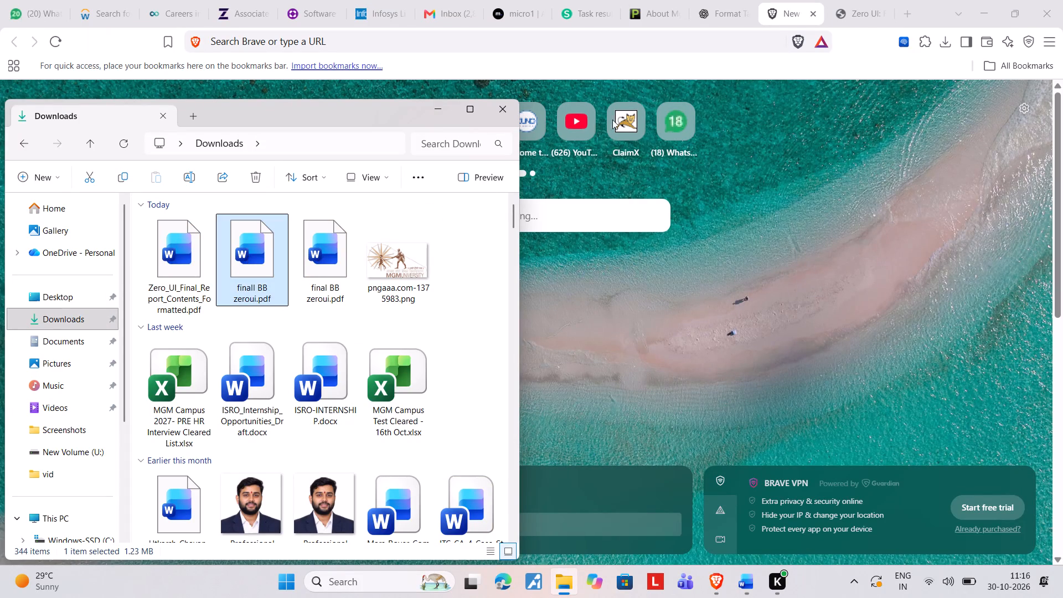
drag(612, 120, 753, 100)
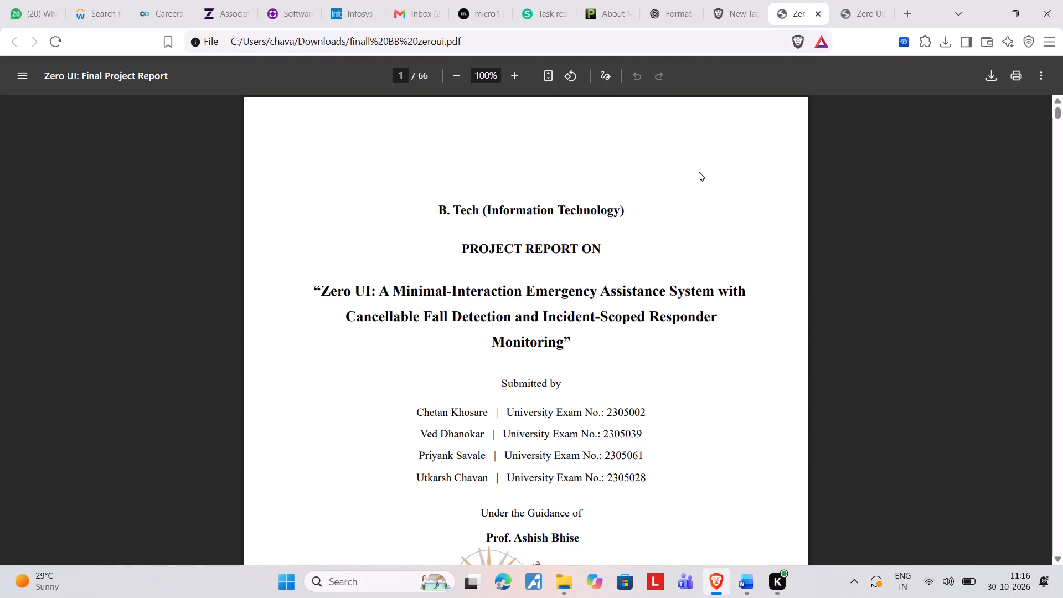
Examine the PDF's cover, certificate and acknowledgement pages for layout and page breaks.
scroll(676, 276, down, 5)
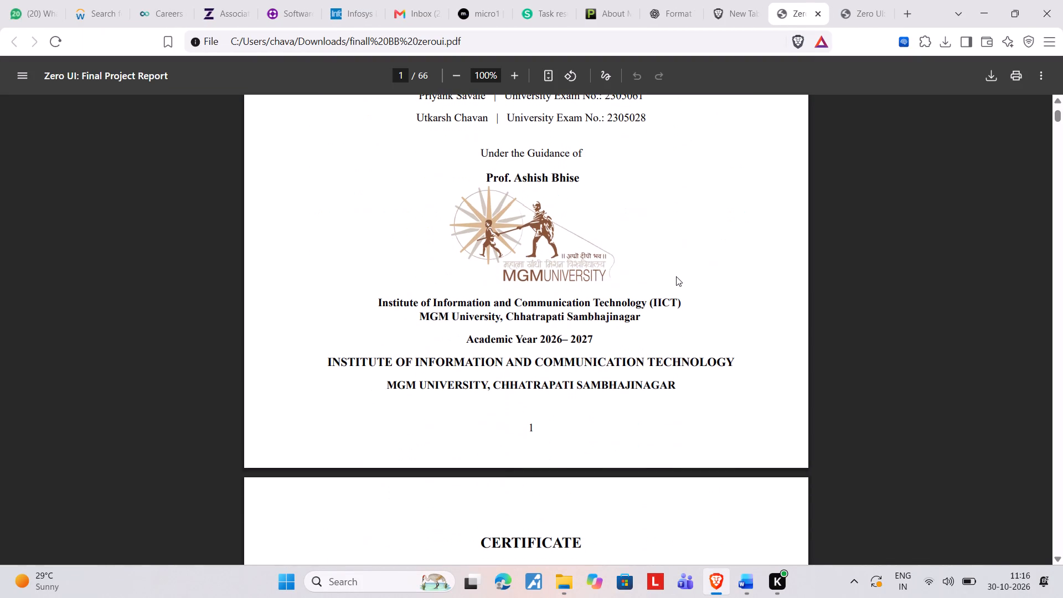
scroll(676, 276, down, 1)
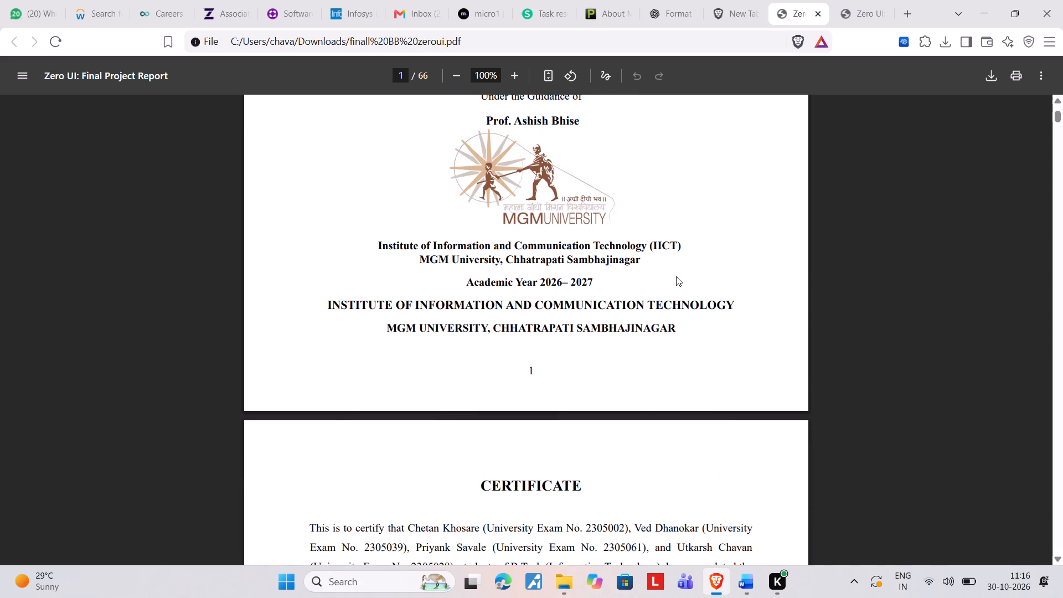
scroll(676, 276, up, 1)
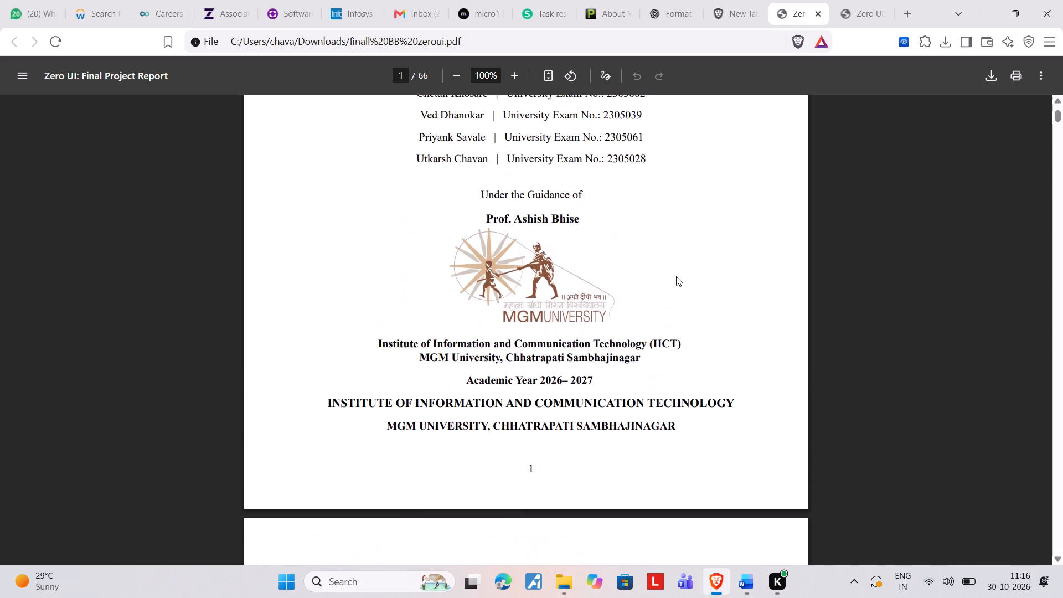
scroll(676, 276, down, 1)
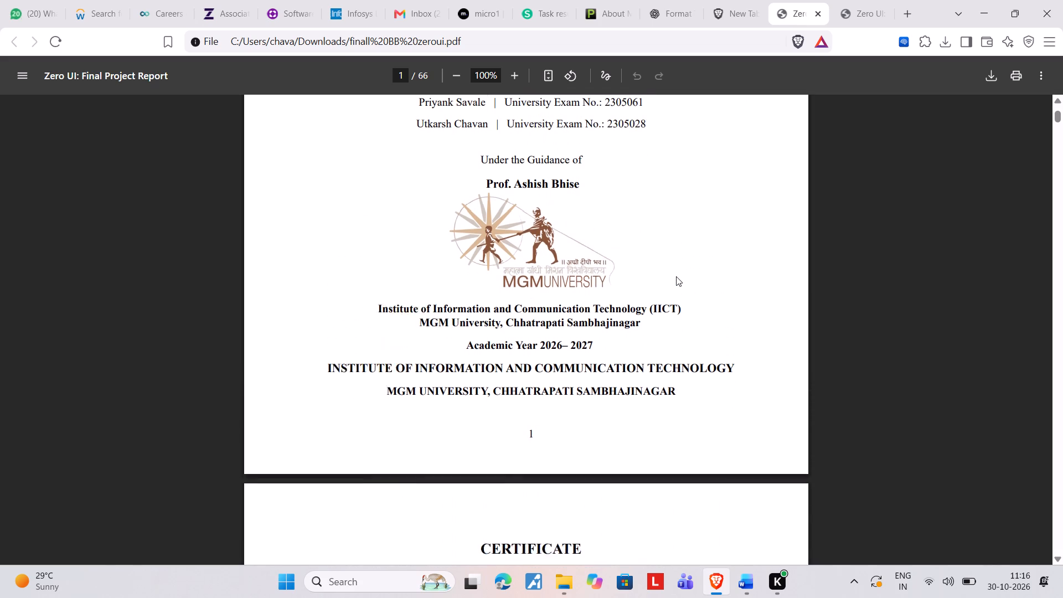
scroll(676, 276, down, 8)
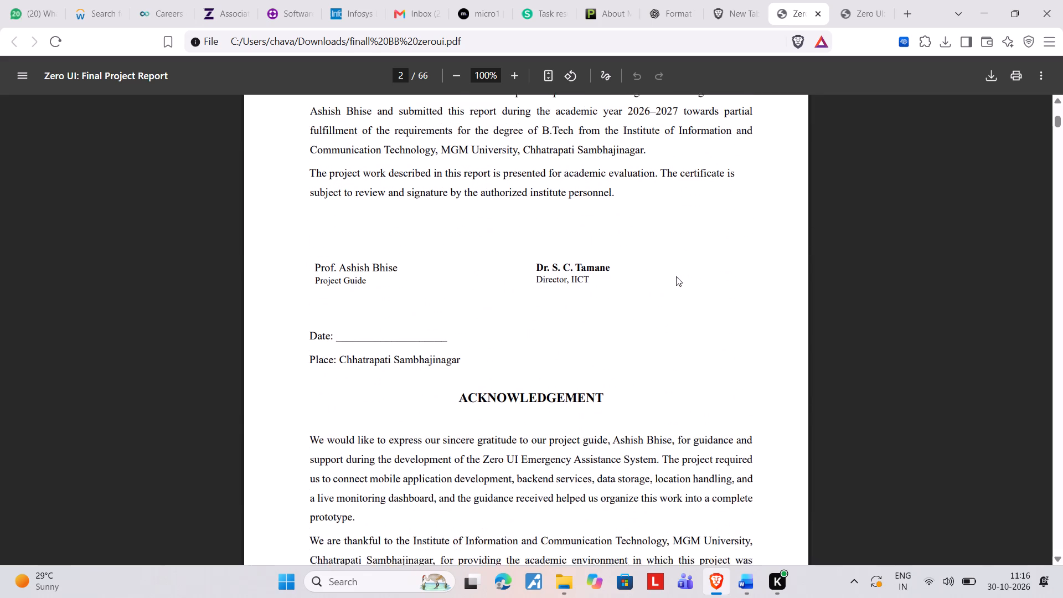
scroll(676, 276, down, 2)
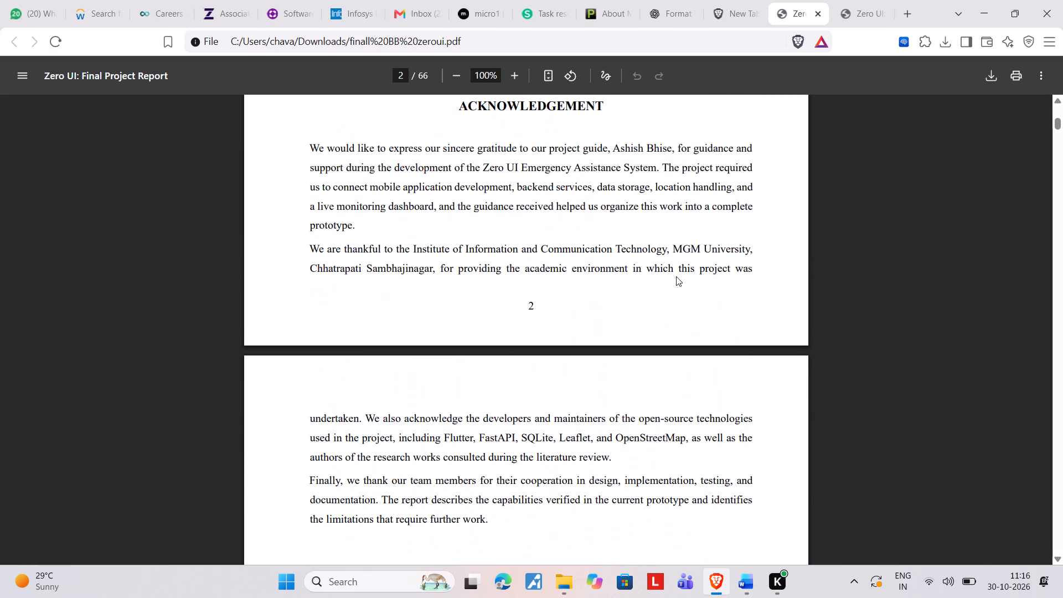
scroll(676, 276, down, 1)
scroll(676, 276, up, 1)
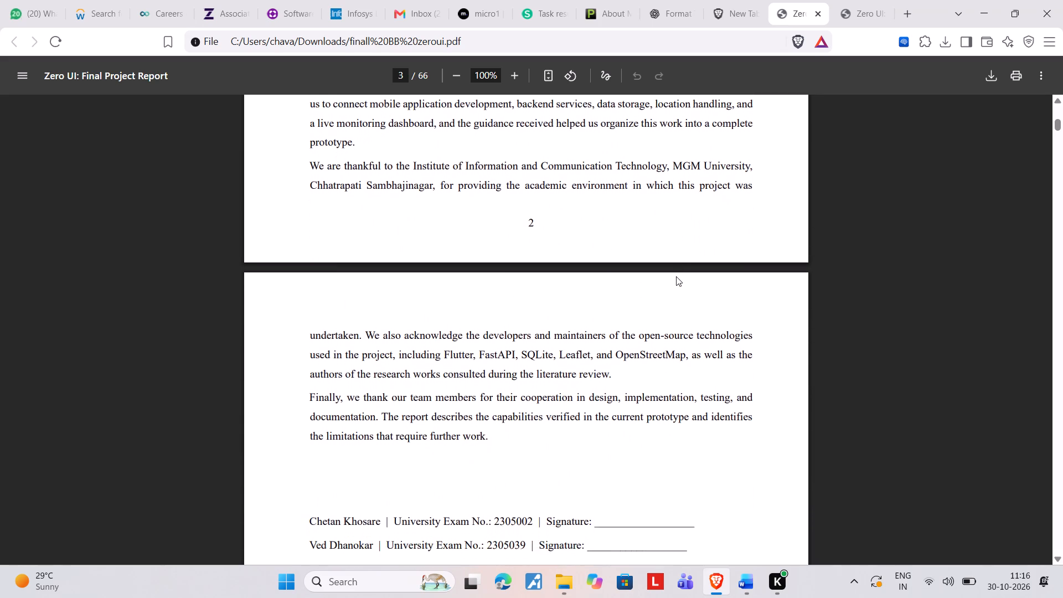
scroll(676, 276, up, 1)
scroll(676, 276, down, 4)
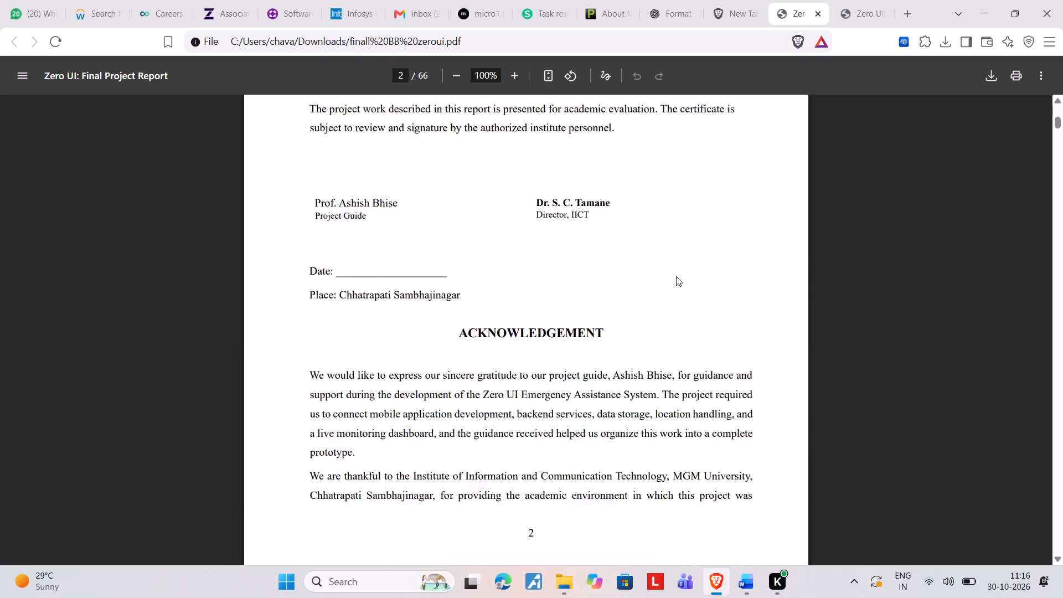
scroll(676, 276, down, 4)
scroll(676, 276, up, 1)
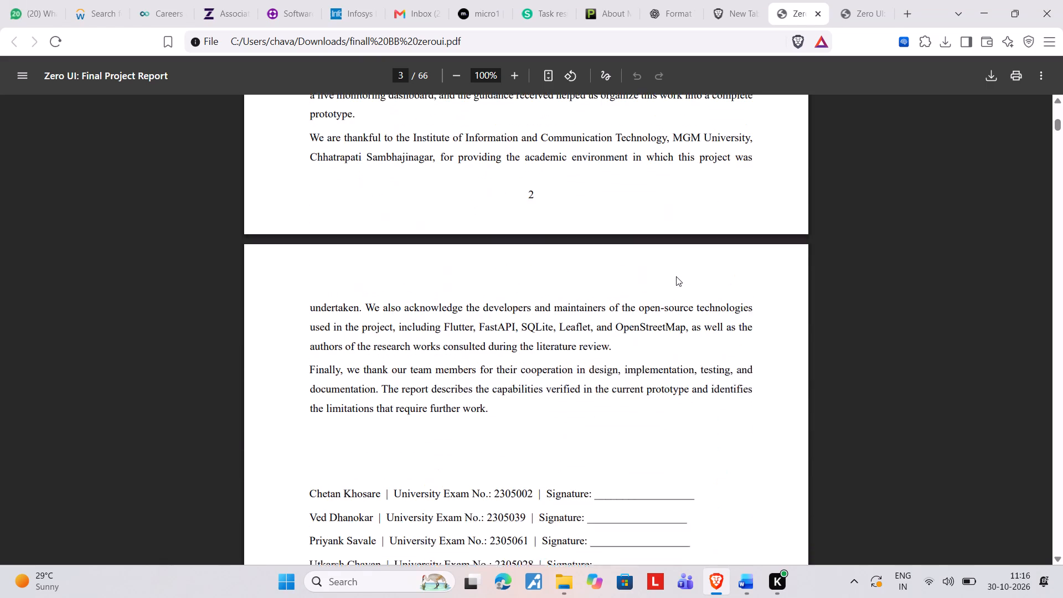
Switch to final BB zeroui.docx in Word and insert five blank lines before the ACKNOWLEDGEMENT heading, moving it onto the next page.
key(alt+Tab)
key(alt+Tab)
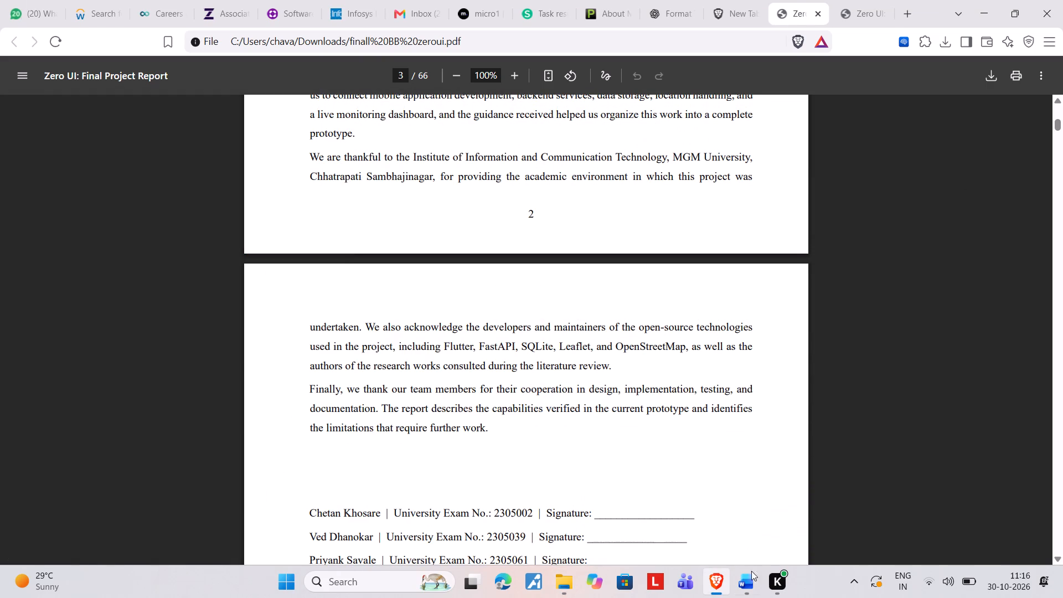
click(749, 587)
click(710, 515)
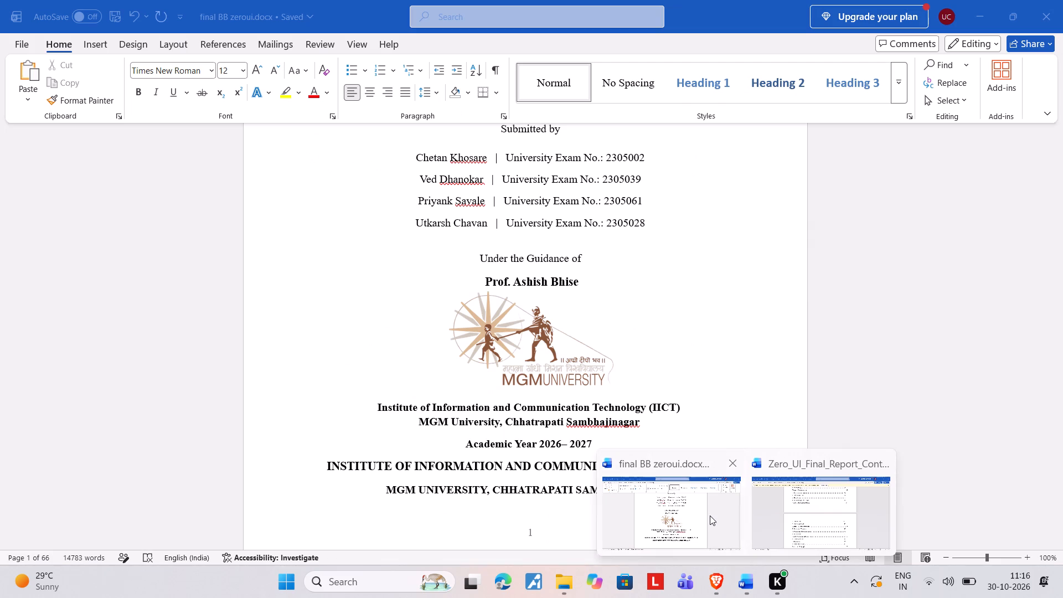
scroll(710, 515, down, 6)
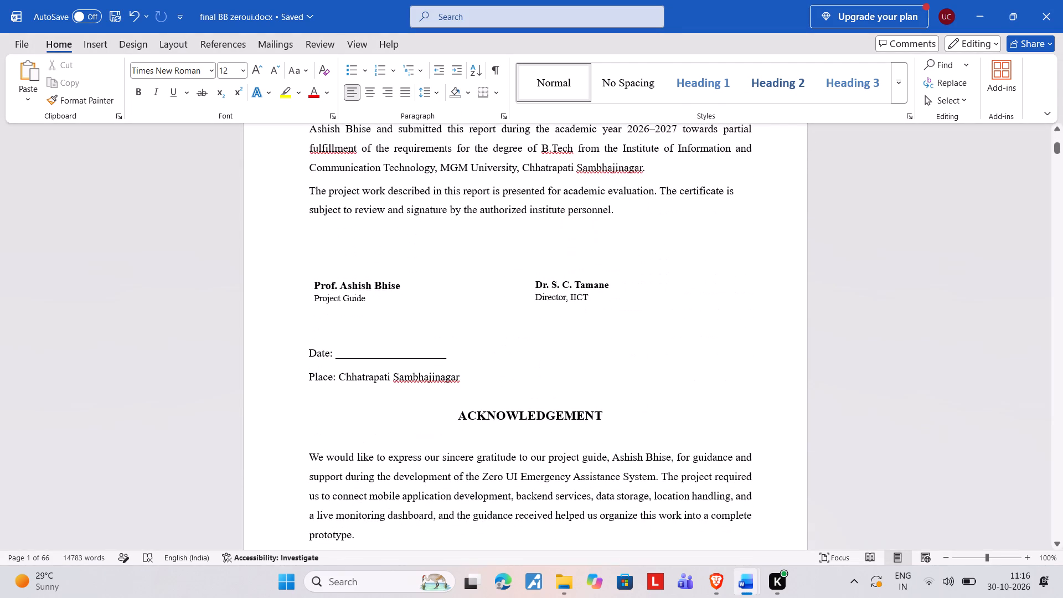
click(448, 420)
key(Return)
key(Return)
key(Return)
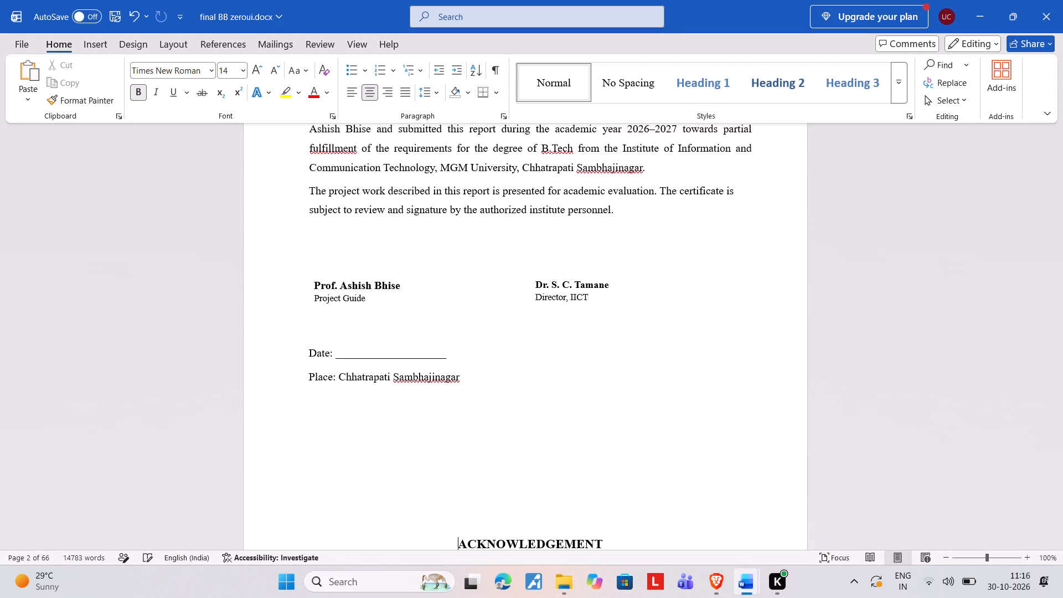
key(Return)
key(Return)
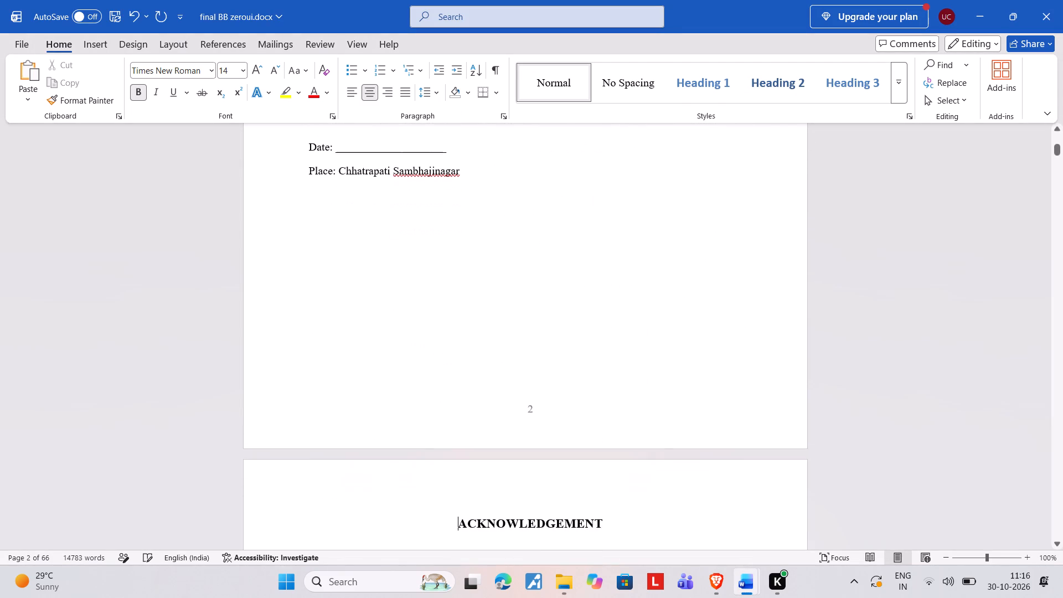
Space out the certificate's signature block by adding two blank lines above the Date line and one above the guide and director names.
scroll(448, 420, up, 3)
scroll(349, 394, down, 1)
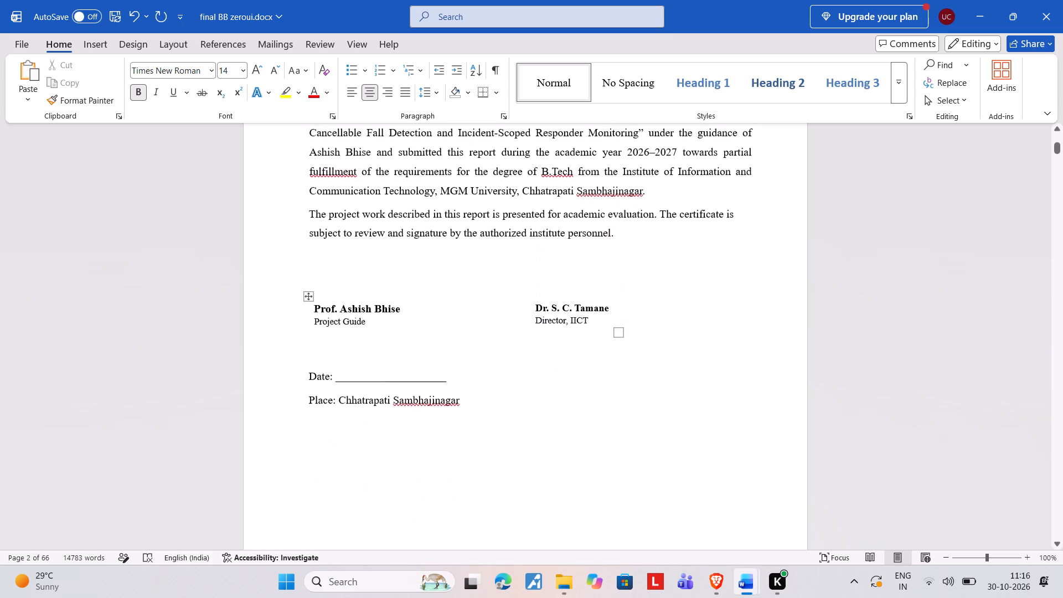
click(321, 353)
scroll(321, 353, down, 1)
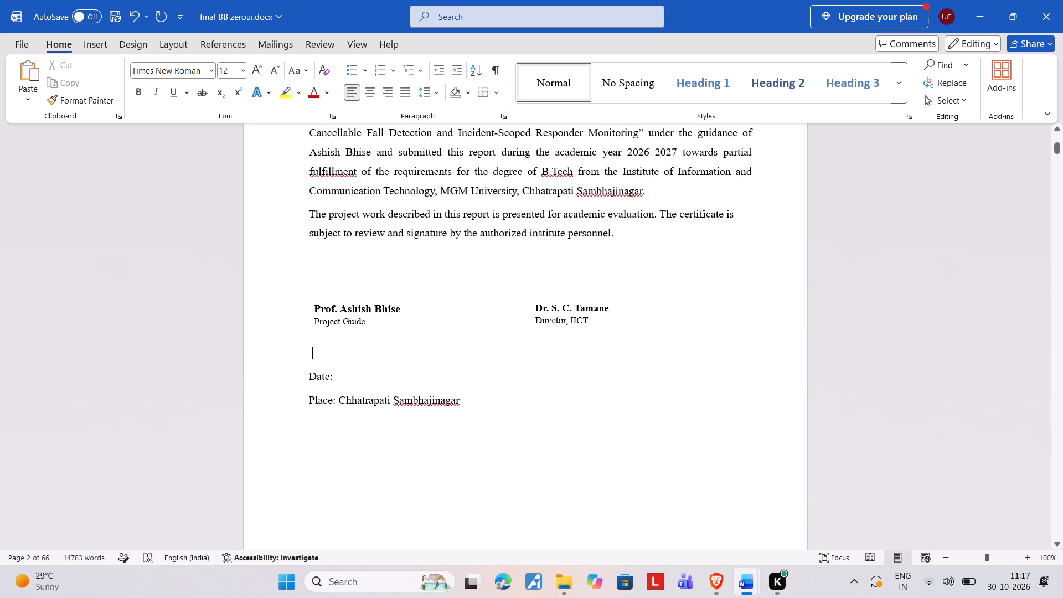
scroll(321, 353, down, 1)
key(Return)
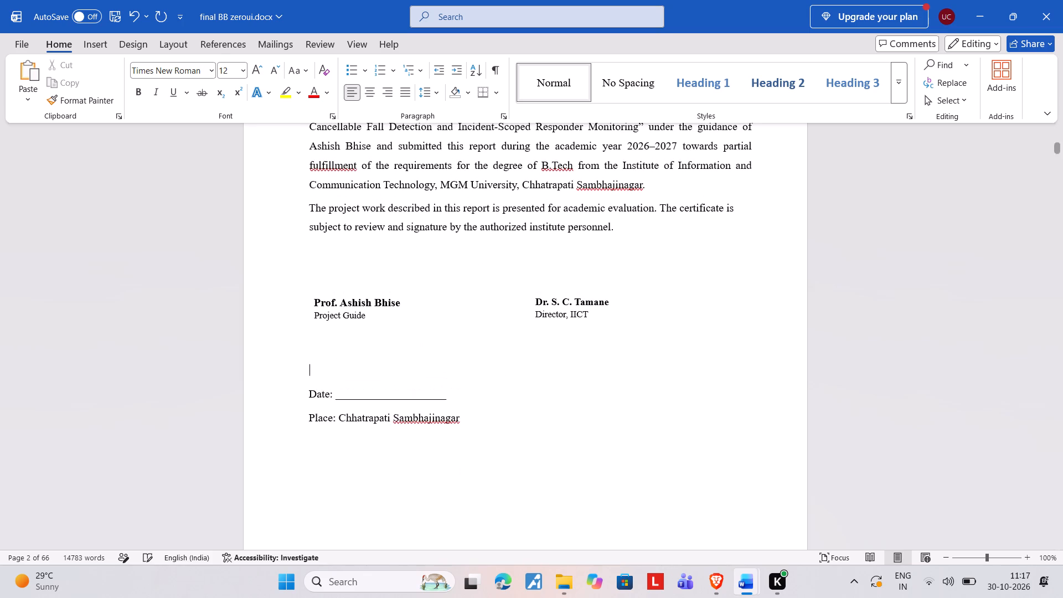
key(Return)
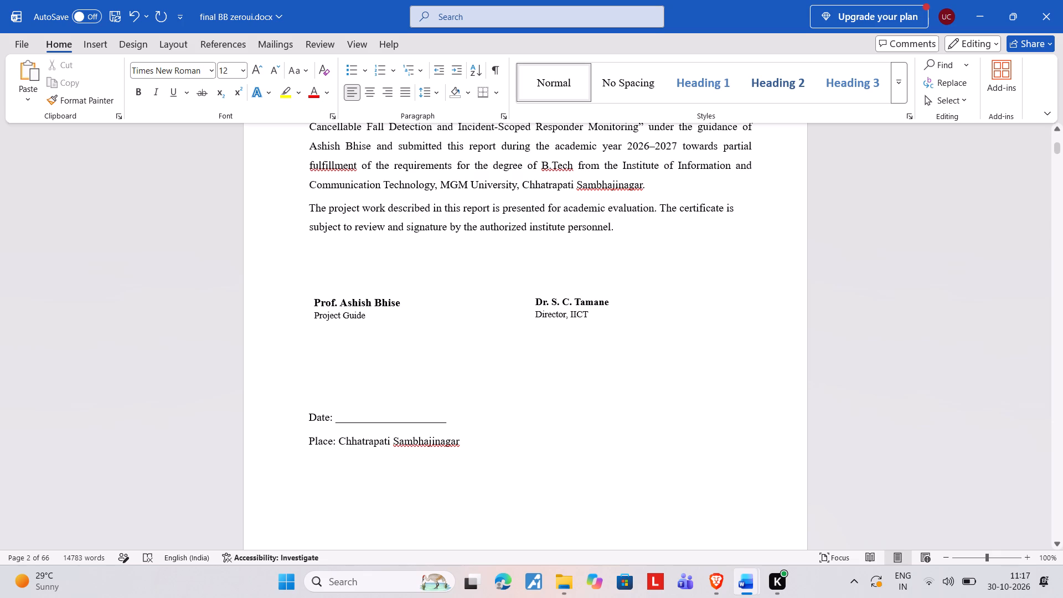
click(319, 271)
key(Return)
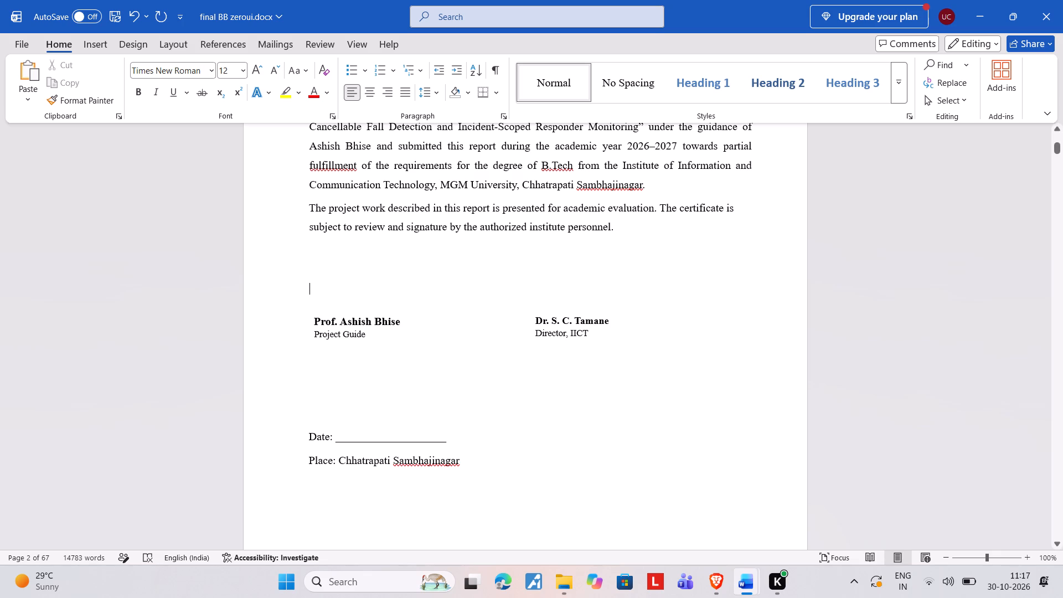
Remove the extra blank lines above the ACKNOWLEDGEMENT heading so it starts at the top of page 3.
scroll(317, 411, down, 1)
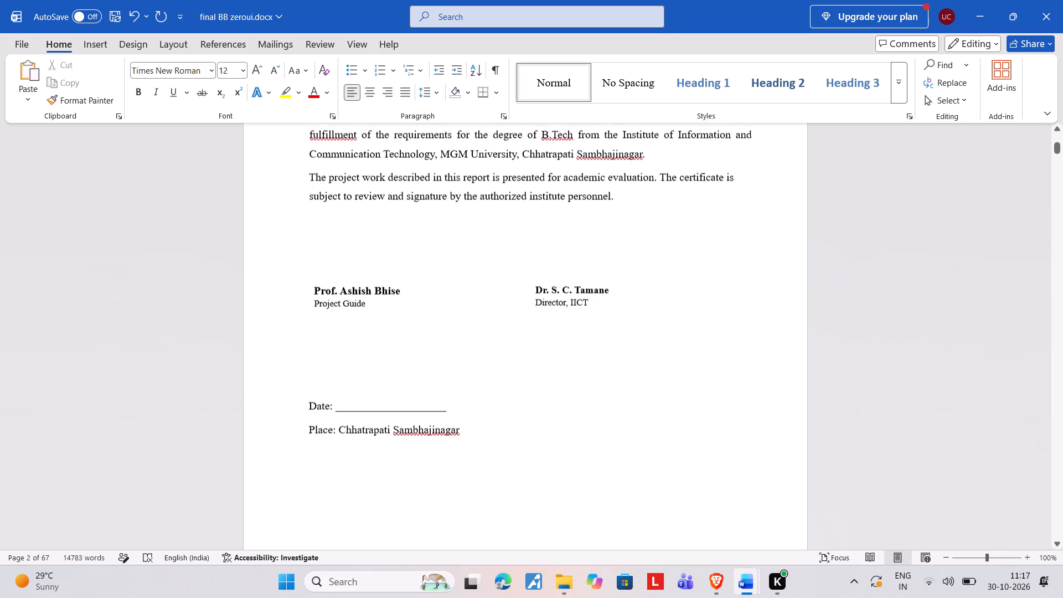
scroll(317, 411, down, 5)
scroll(317, 411, up, 1)
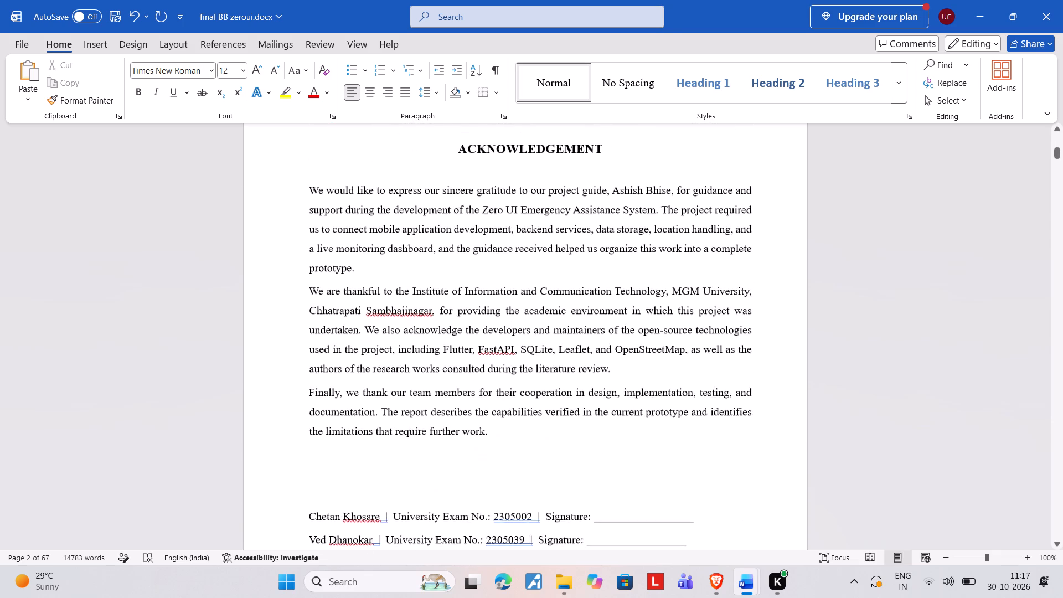
scroll(317, 411, up, 1)
click(408, 227)
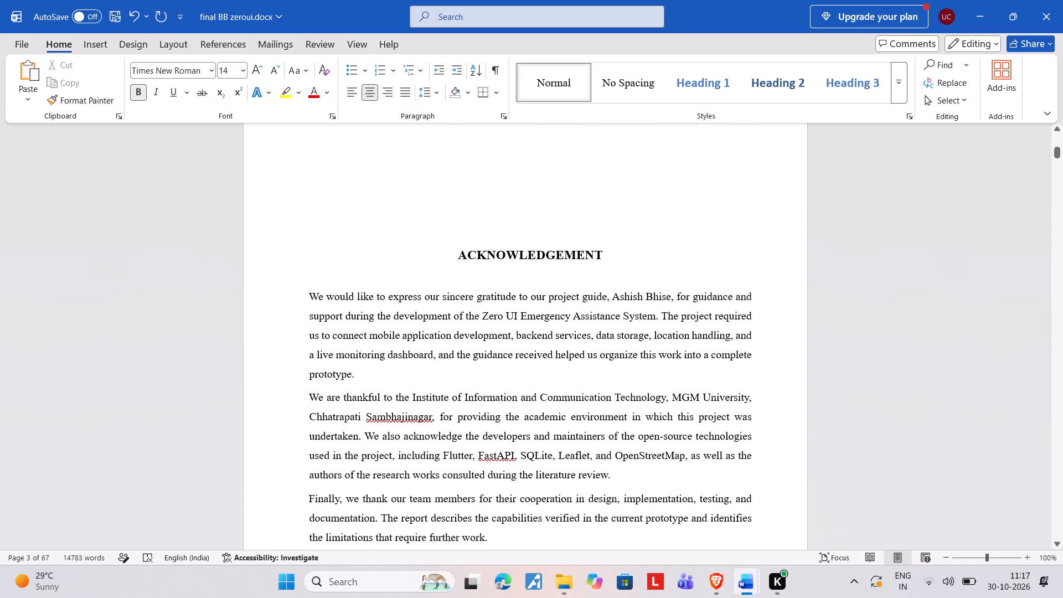
key(Down)
key(Left)
key(Left)
key(Left)
key(Left)
key(Left)
key(Left)
key(Left)
key(BackSpace)
key(BackSpace)
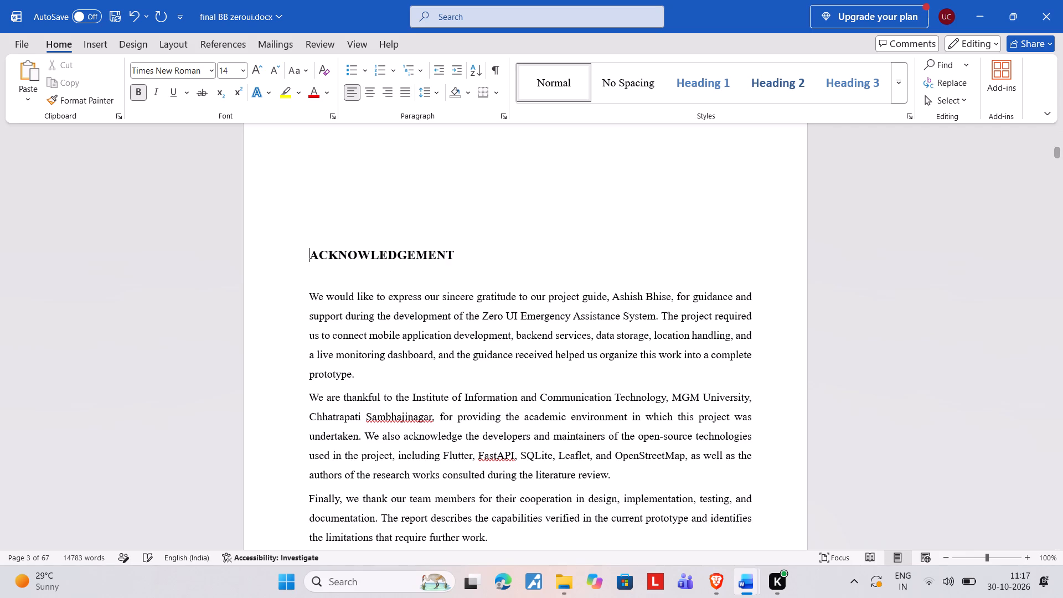
key(BackSpace)
key(BackSpace)
scroll(408, 227, up, 1)
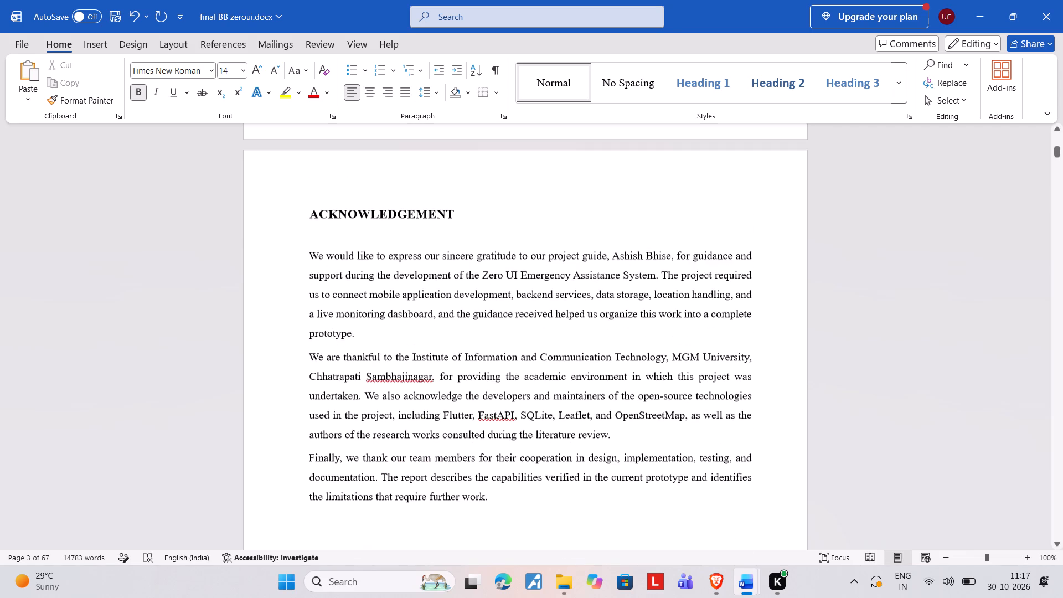
Center the ACKNOWLEDGEMENT heading on its page.
scroll(408, 227, up, 1)
key(ctrl+shift+Right)
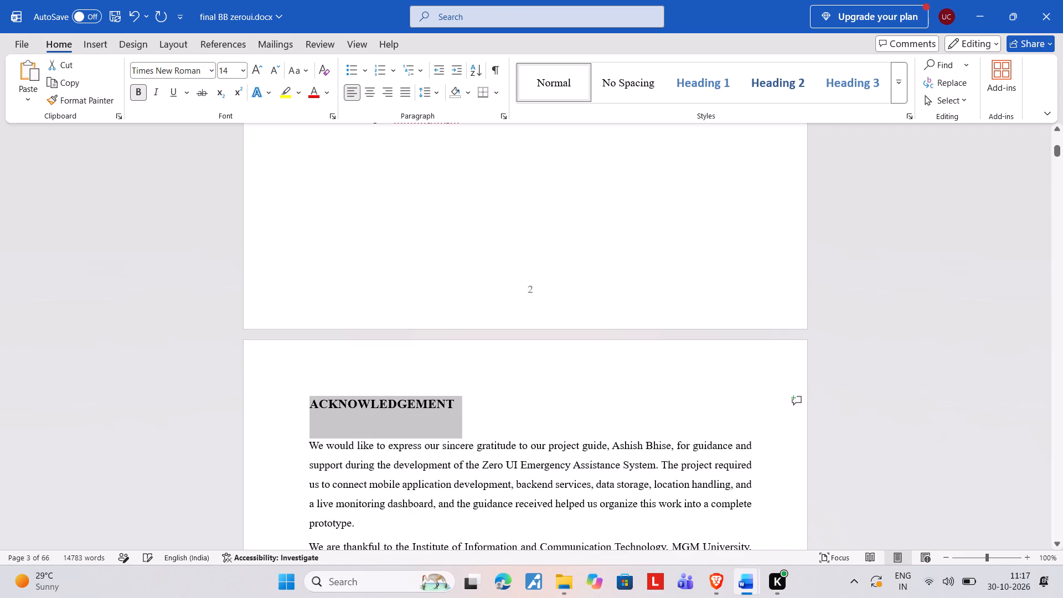
click(369, 95)
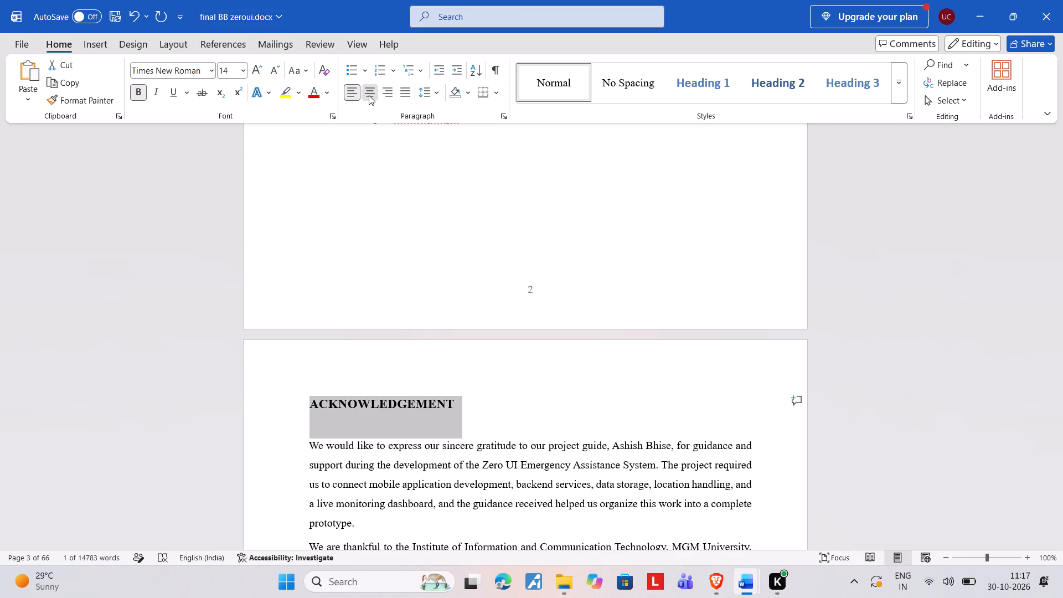
click(400, 415)
Insert four blank lines before the CONTENTS heading to move it and its table onto the next page.
scroll(400, 415, down, 5)
scroll(400, 415, up, 1)
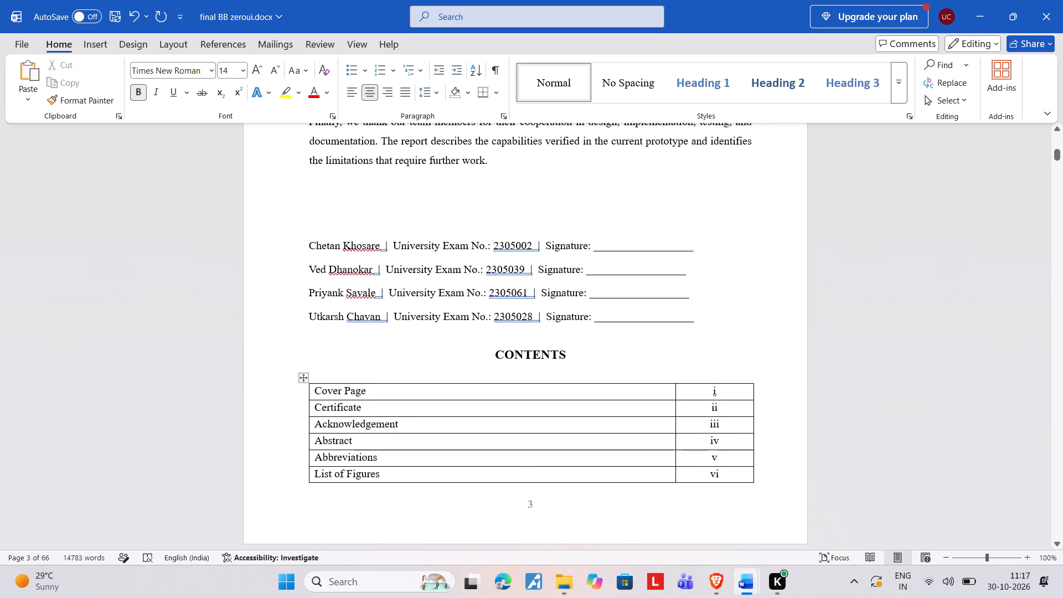
click(484, 352)
key(Return)
key(Return)
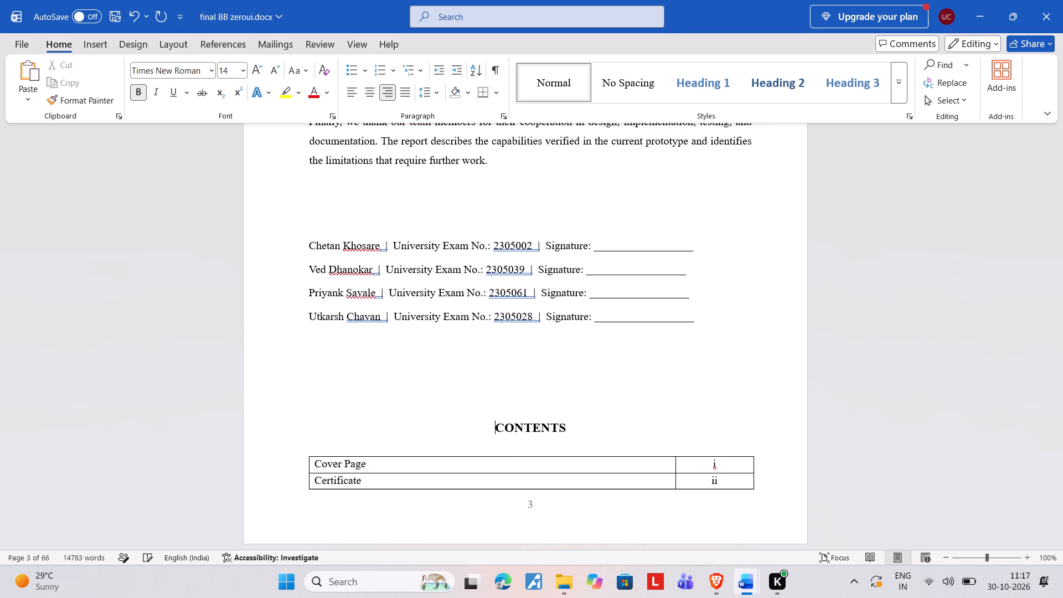
key(Return)
key(Return)
Insert six blank lines before the ABBREVIATIONS heading to move it and its table onto the page after the abstract.
scroll(484, 352, down, 3)
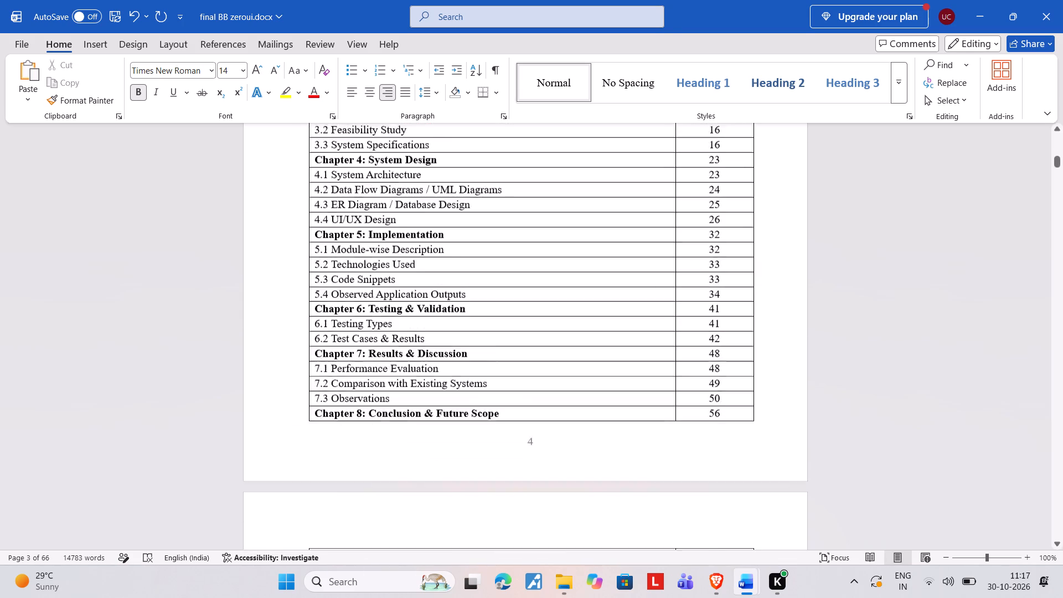
scroll(484, 352, down, 6)
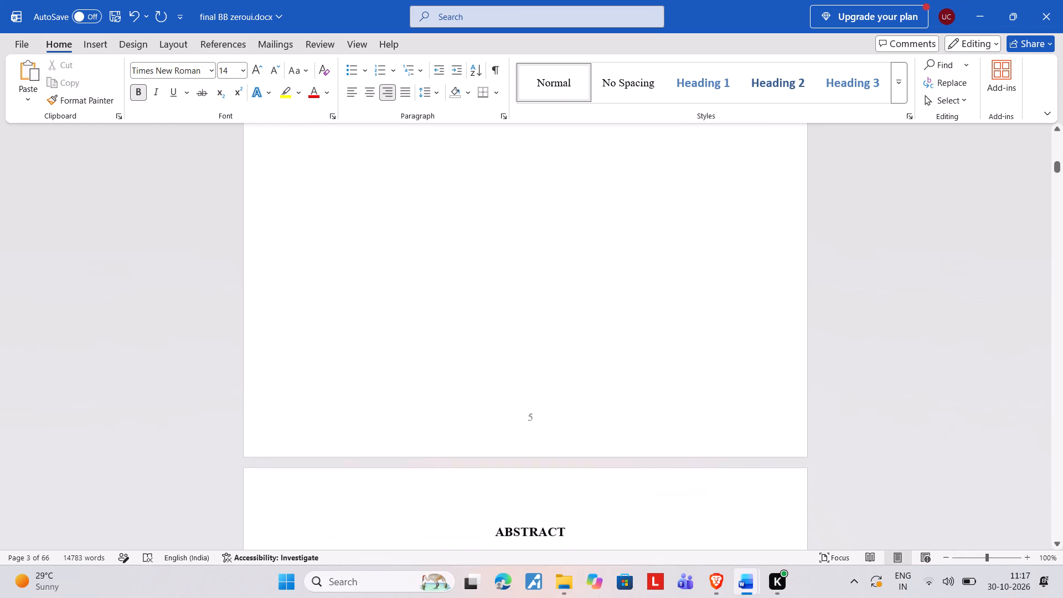
scroll(484, 352, down, 5)
scroll(484, 352, up, 1)
click(470, 501)
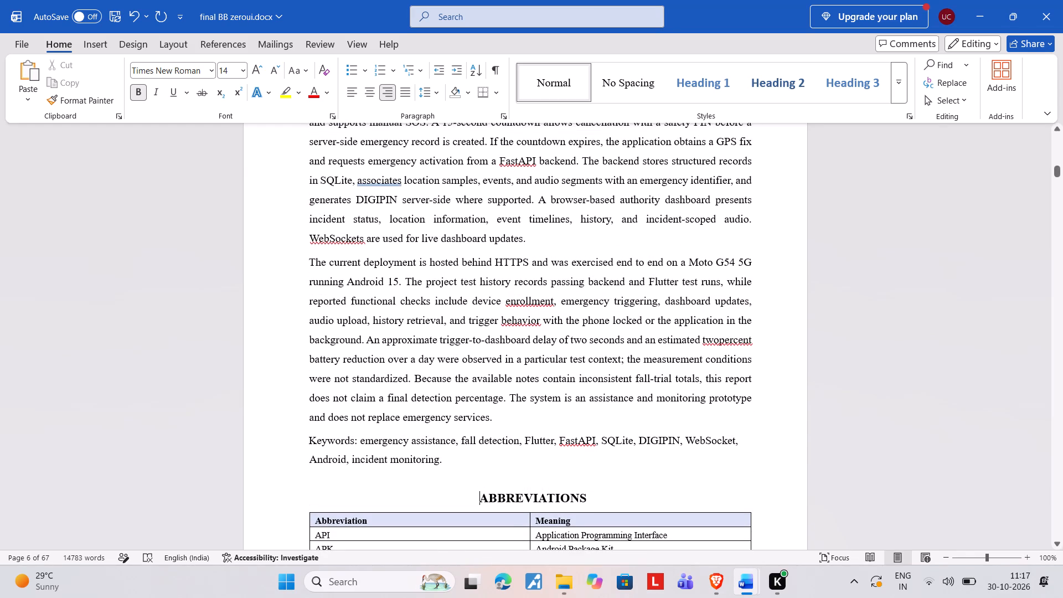
key(Return)
key(Return)
key(Return)
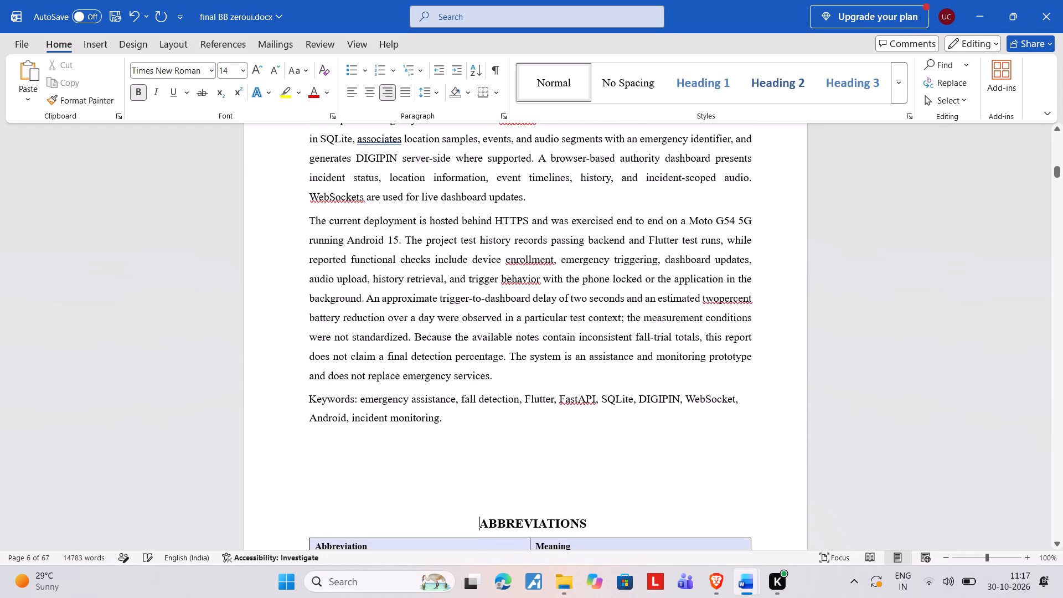
key(Return)
key(Return)
key(Return)
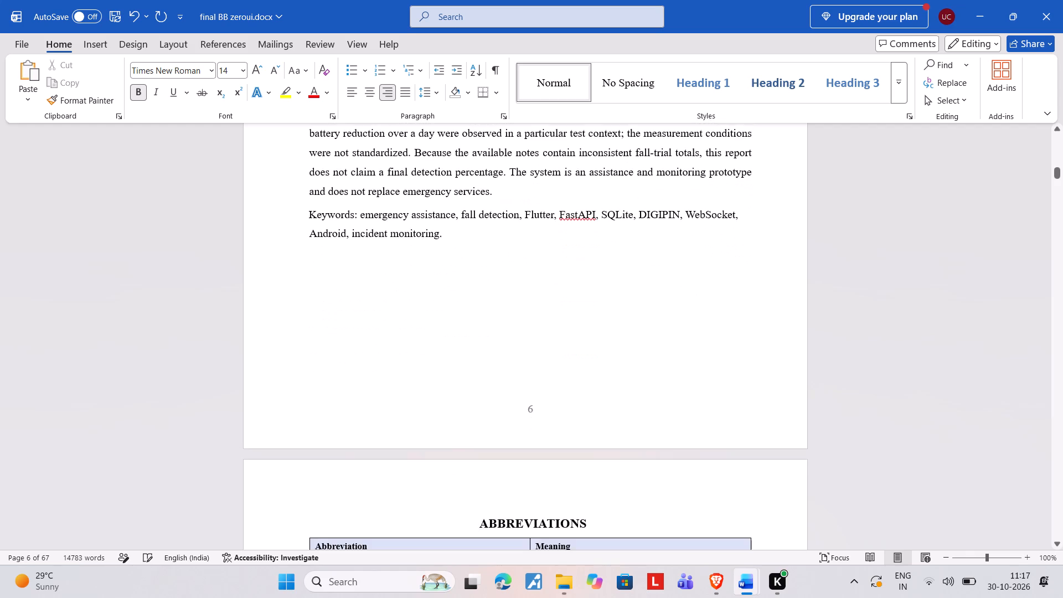
Check the page starts of the abbreviations, LIST OF FIGURES, LIST OF TABLES and Chapter 1.
scroll(470, 501, down, 1)
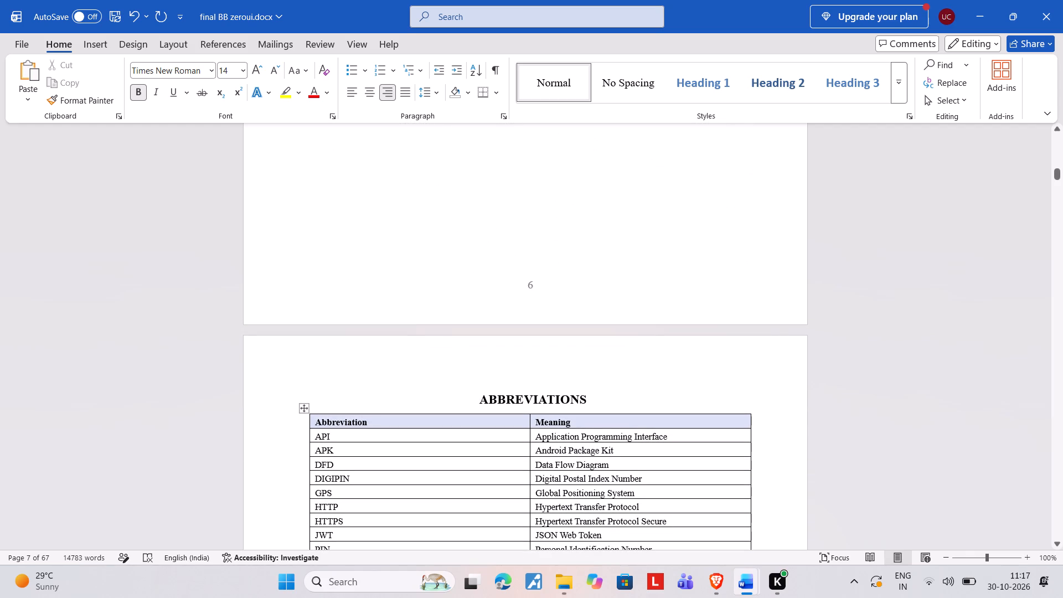
scroll(464, 367, down, 4)
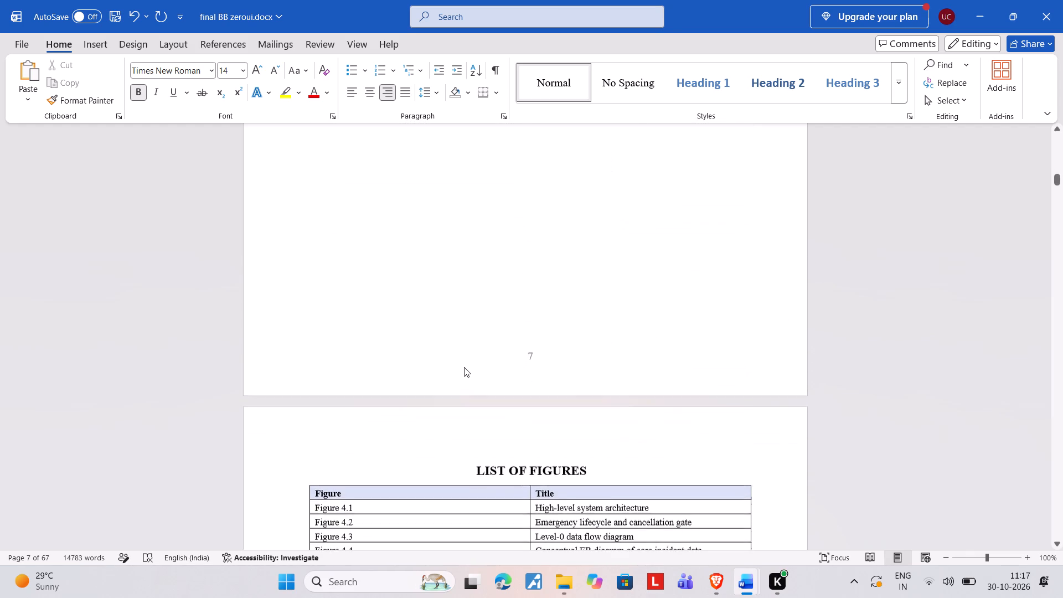
scroll(464, 367, down, 4)
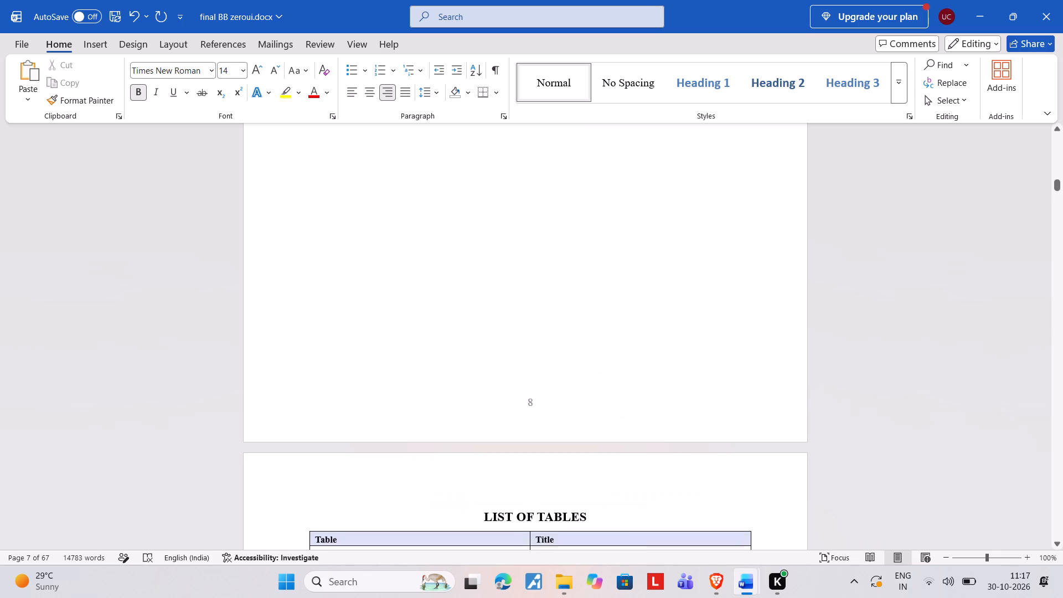
scroll(464, 367, down, 6)
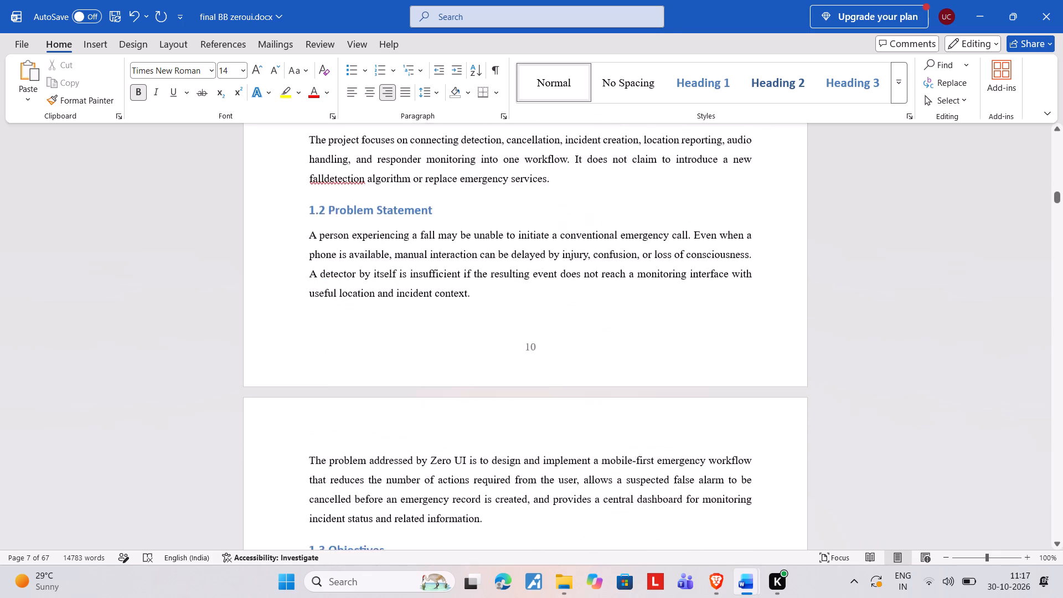
scroll(464, 367, up, 3)
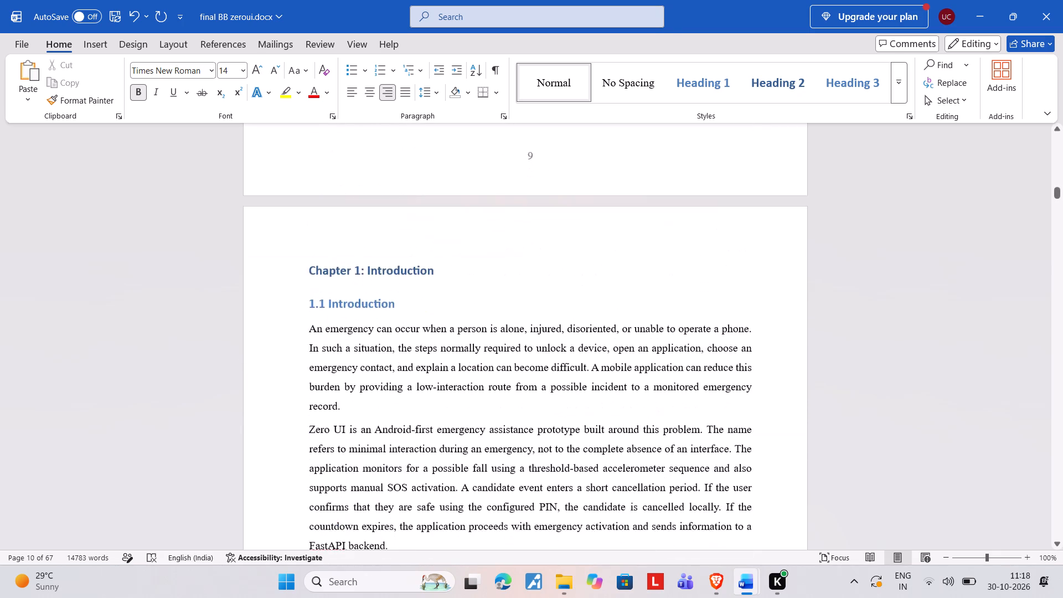
scroll(464, 367, down, 2)
scroll(464, 367, up, 4)
scroll(464, 367, down, 3)
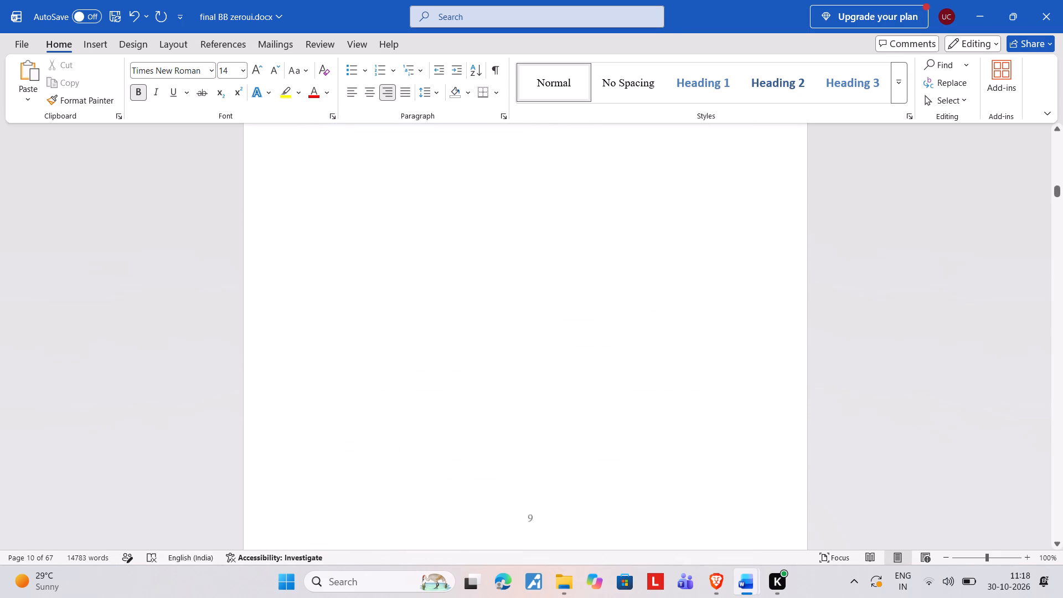
Review the layout of the body chapters from Chapter 1 through the start of the application output screenshots in Chapter 5.
scroll(464, 367, down, 5)
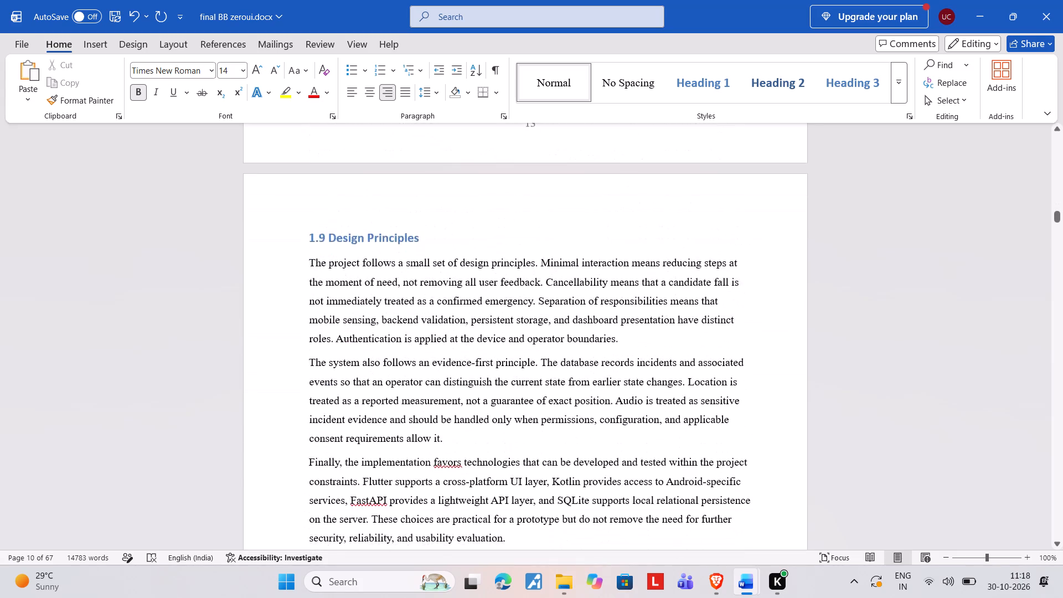
scroll(464, 367, down, 9)
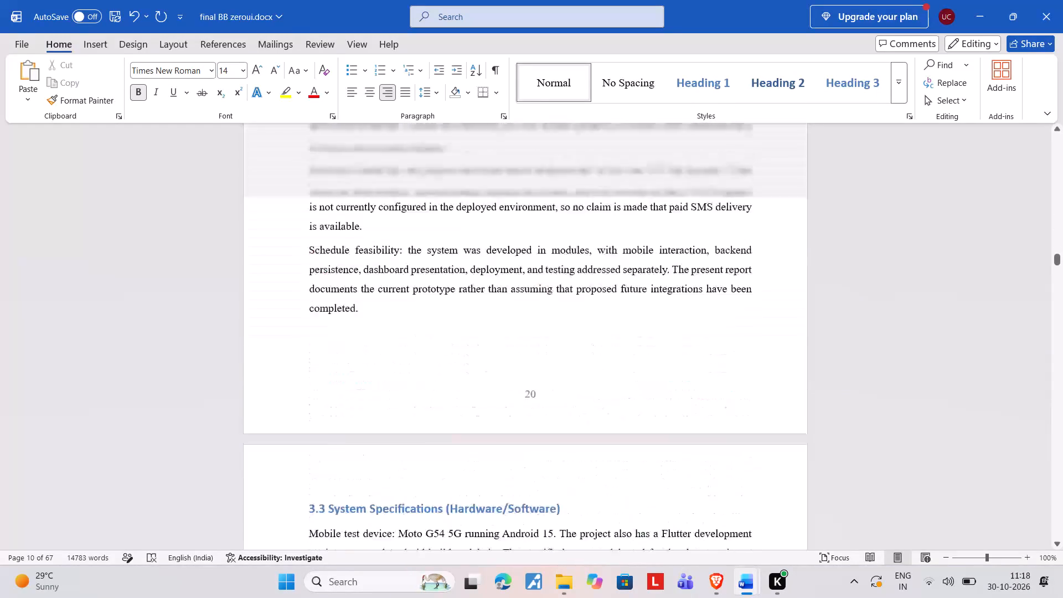
scroll(464, 367, down, 6)
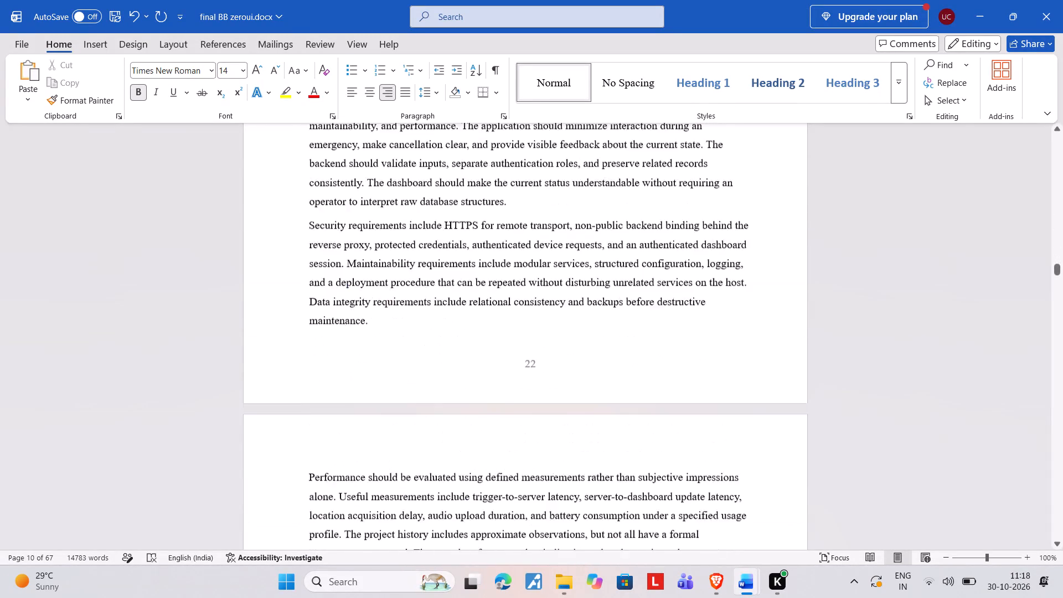
scroll(464, 367, down, 9)
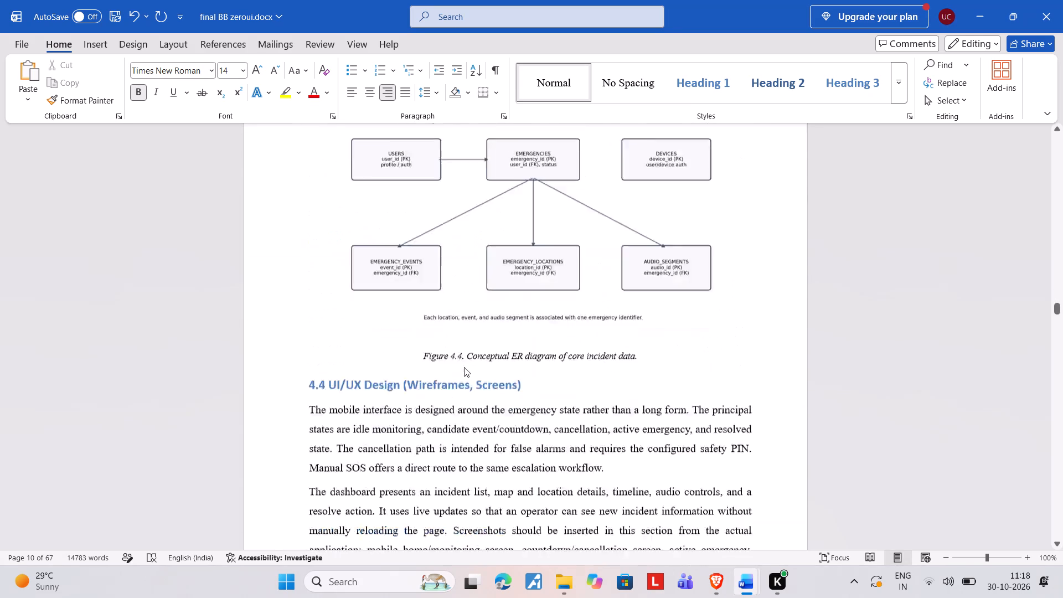
scroll(464, 367, down, 7)
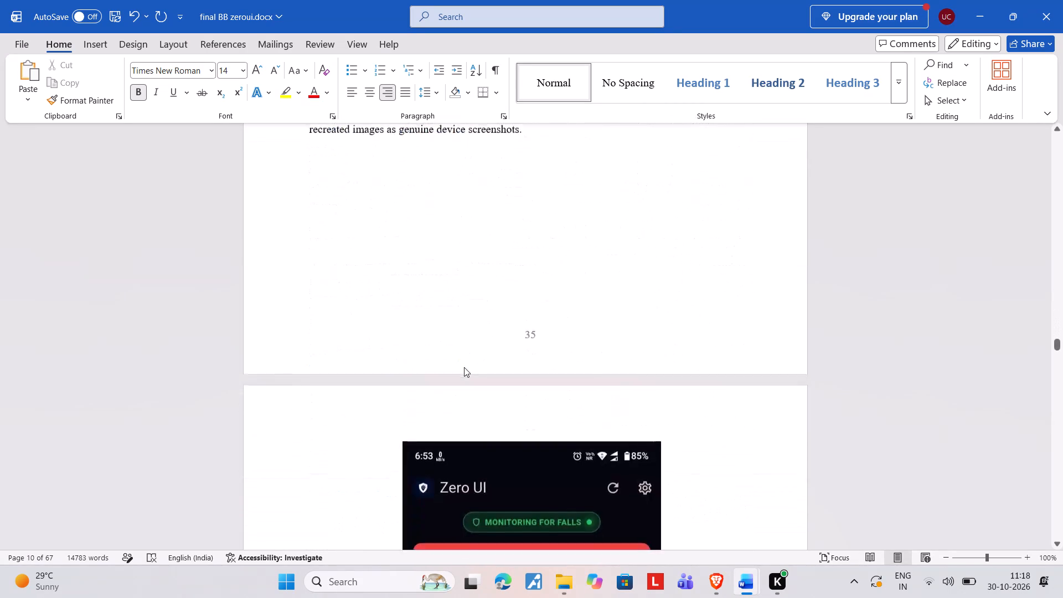
scroll(464, 367, down, 2)
Examine the placement and captions of the countdown, active emergency and dashboard output images in Chapter 5.
scroll(464, 367, up, 1)
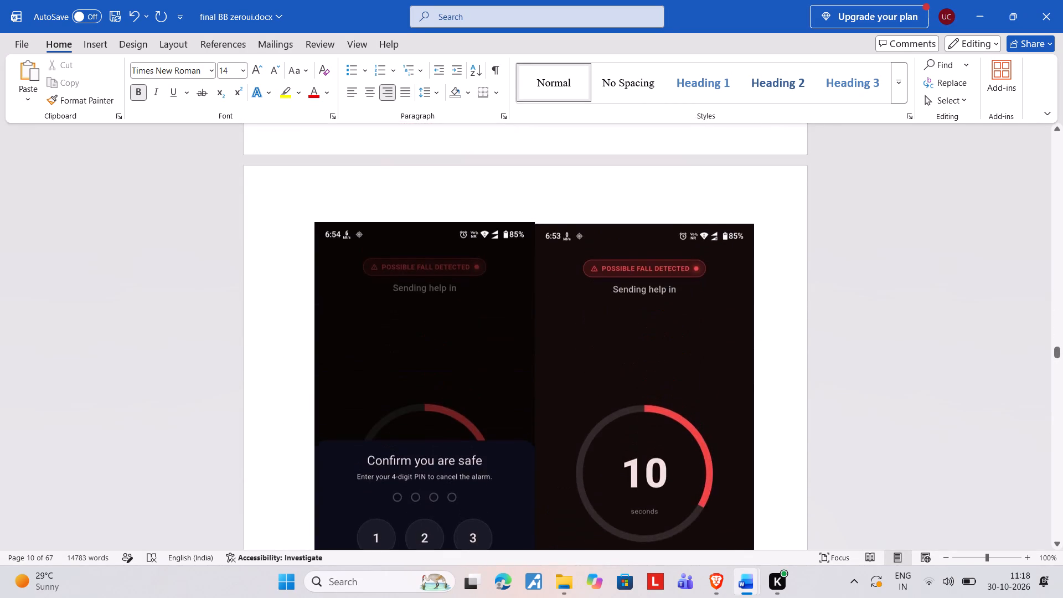
scroll(464, 367, up, 2)
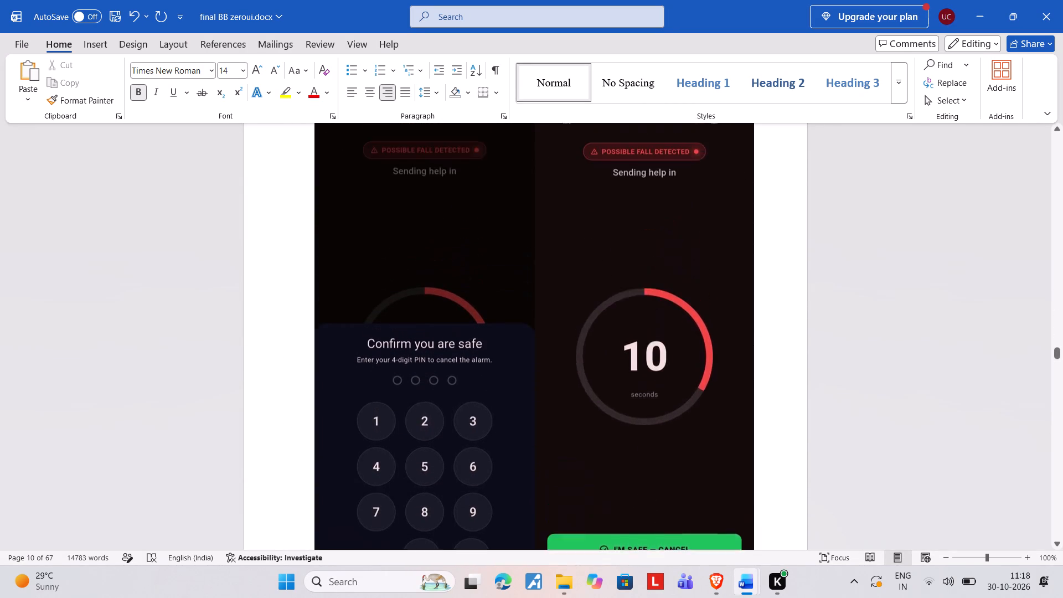
scroll(464, 367, up, 1)
click(581, 314)
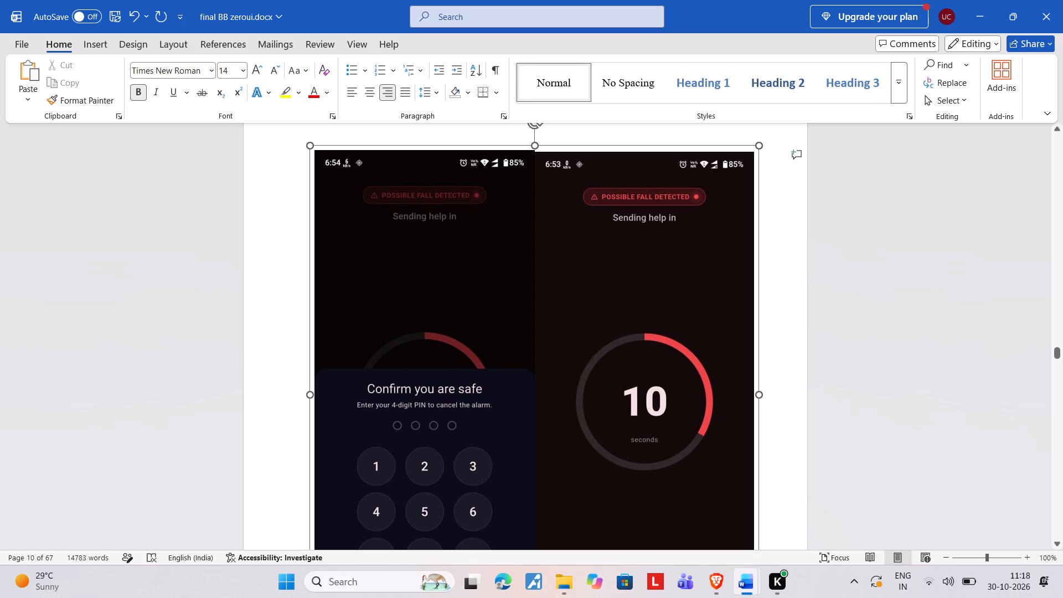
drag(581, 314, 603, 297)
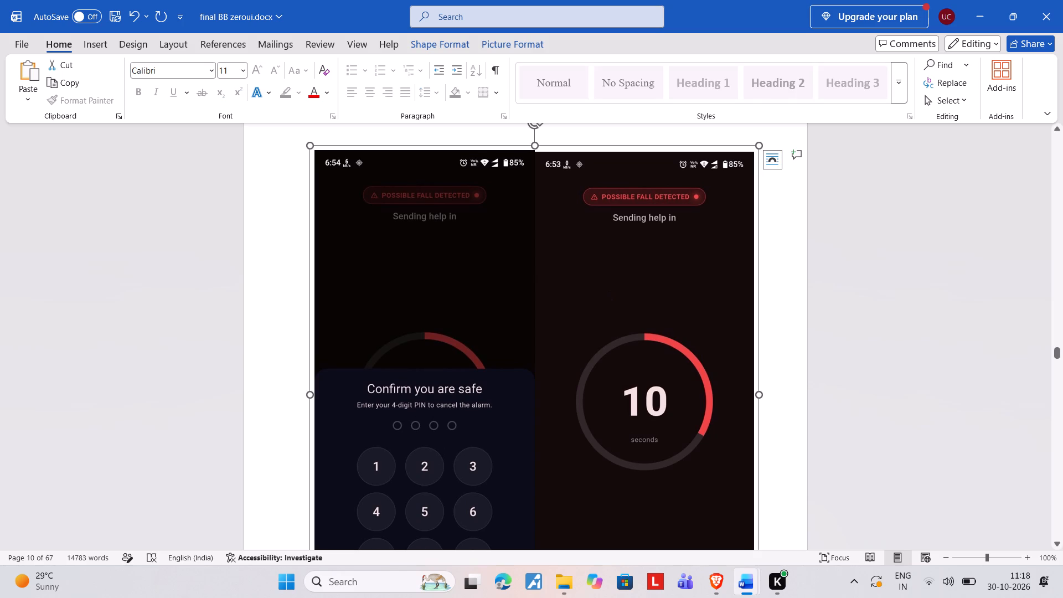
click(882, 349)
scroll(882, 349, down, 2)
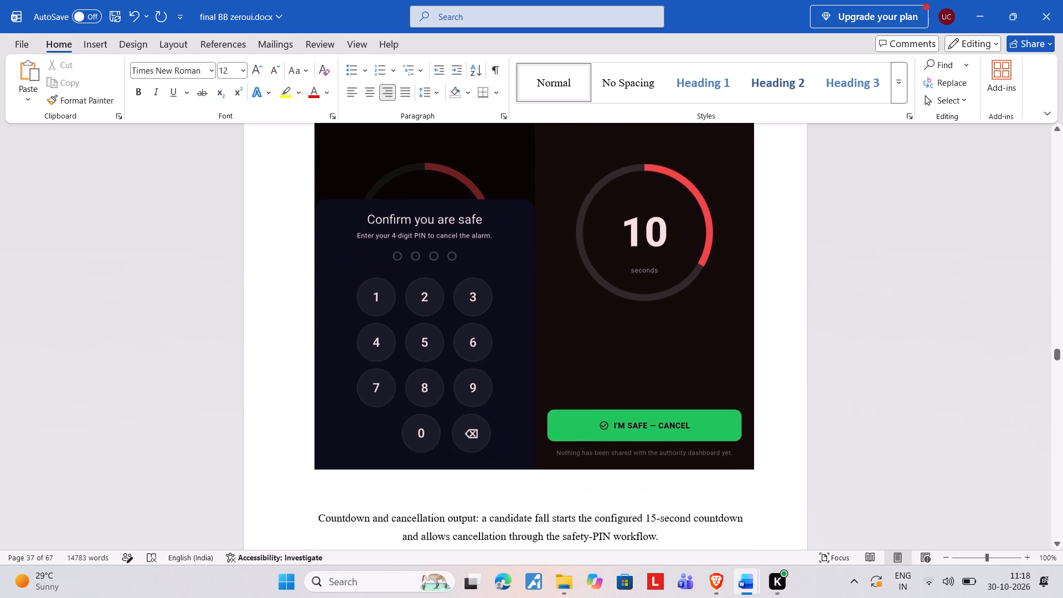
scroll(882, 349, down, 5)
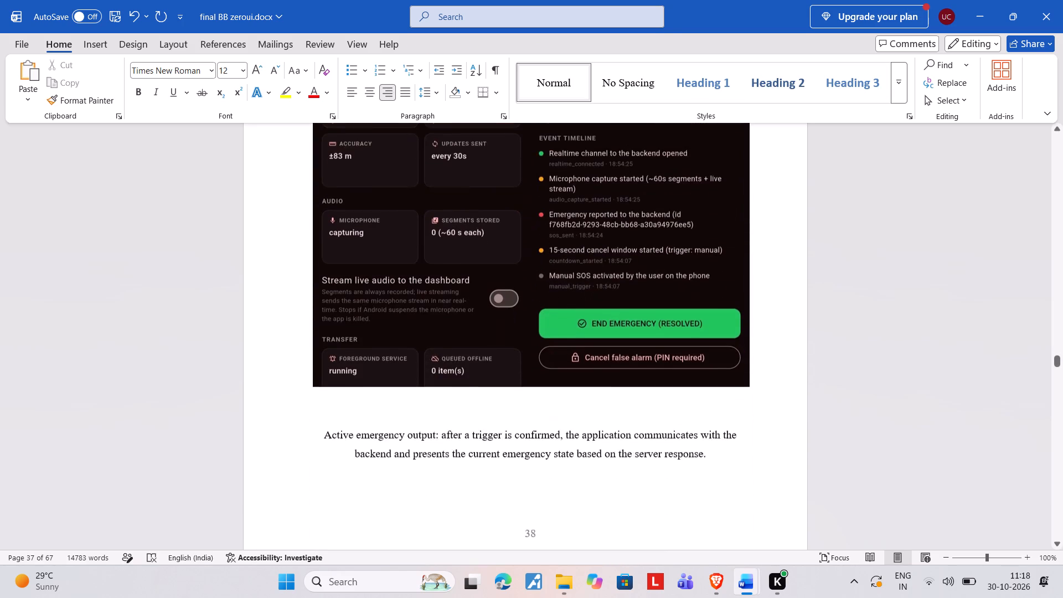
scroll(882, 349, down, 1)
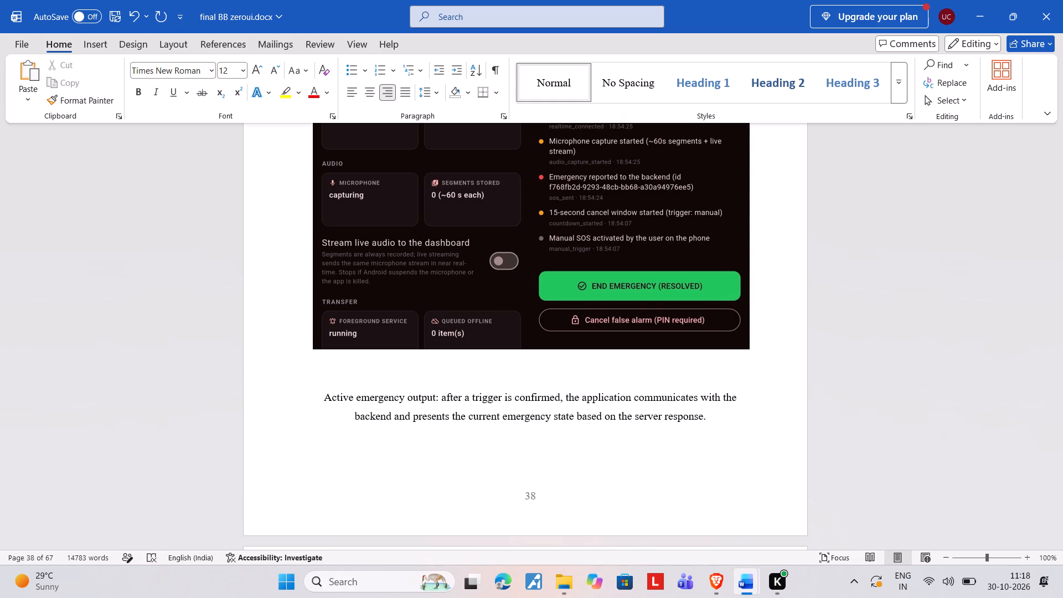
scroll(882, 349, up, 1)
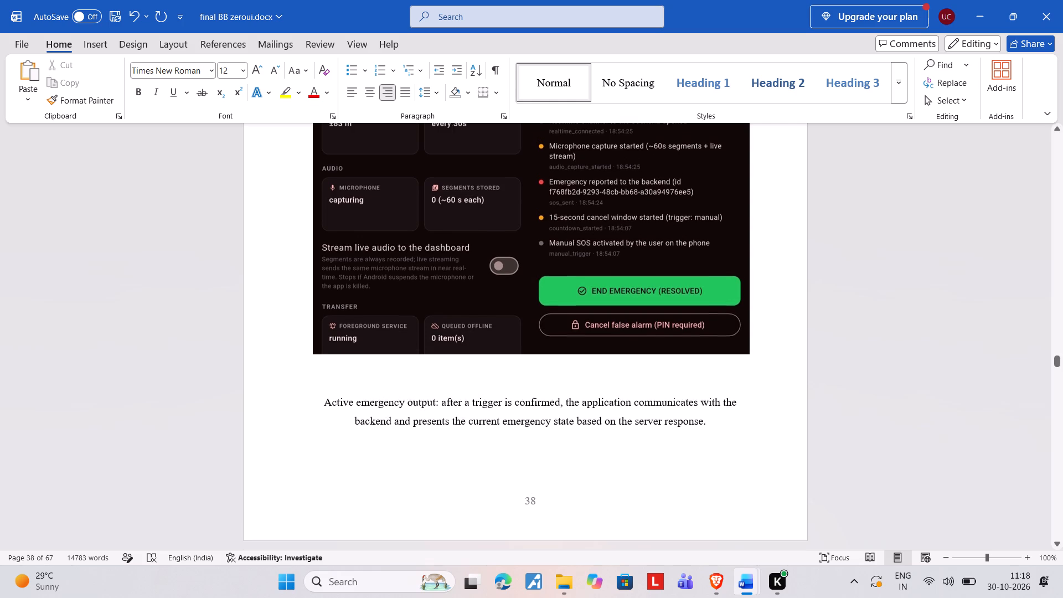
scroll(882, 349, up, 1)
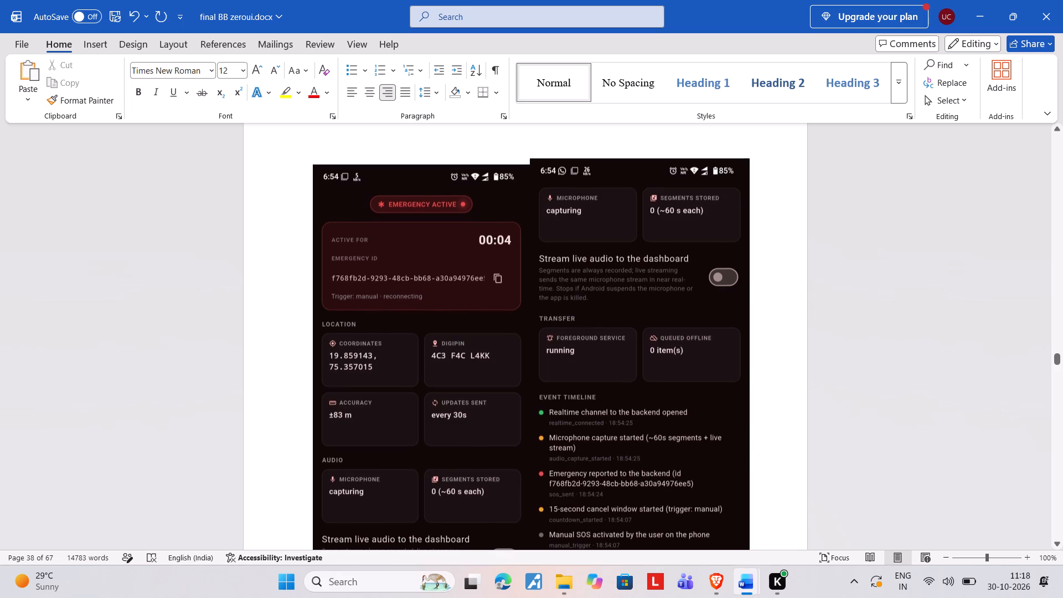
scroll(882, 349, up, 1)
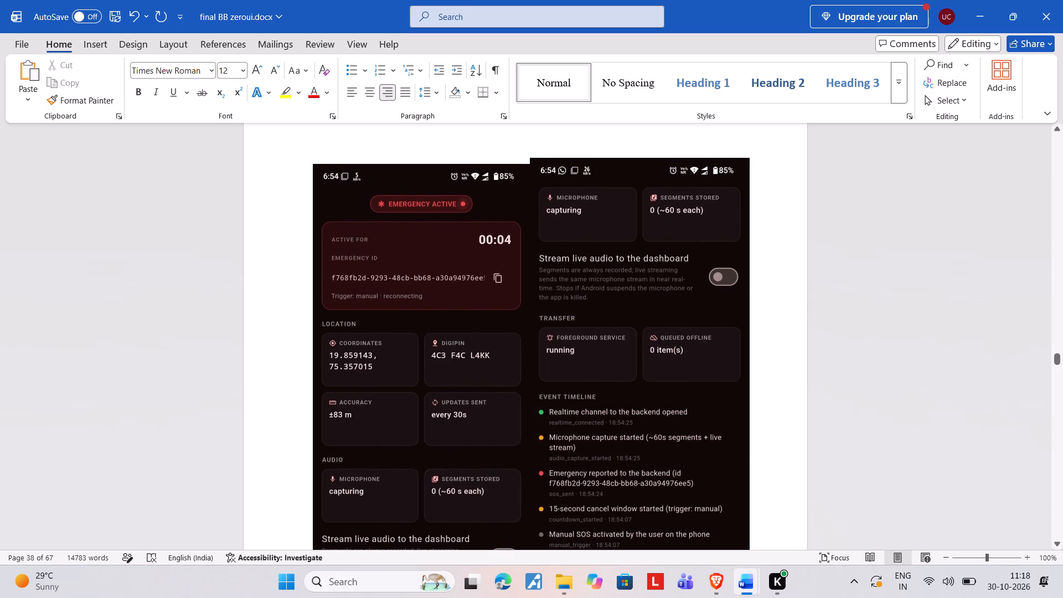
scroll(882, 349, down, 3)
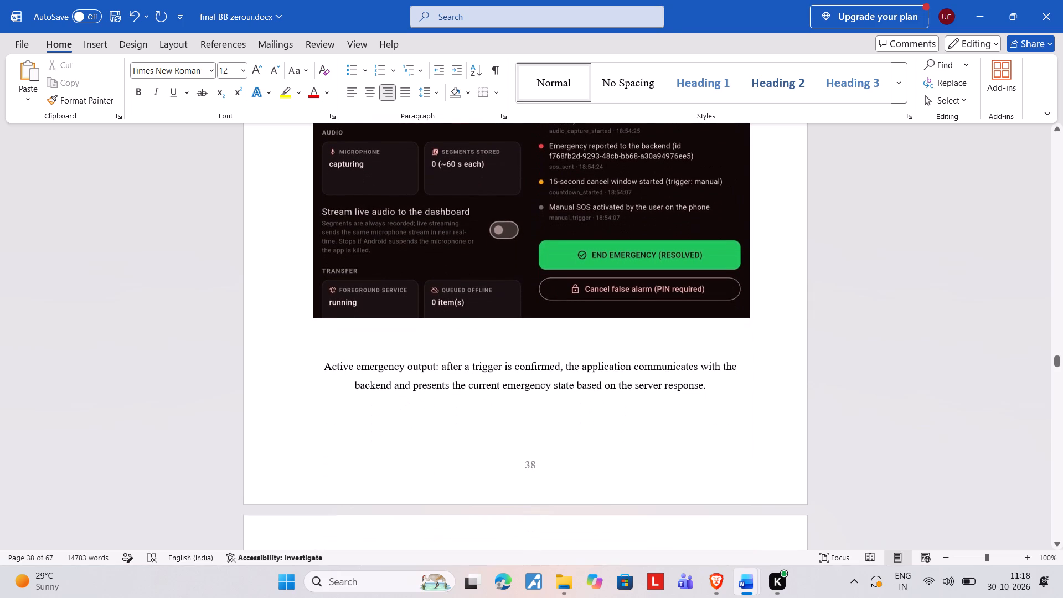
scroll(882, 349, down, 2)
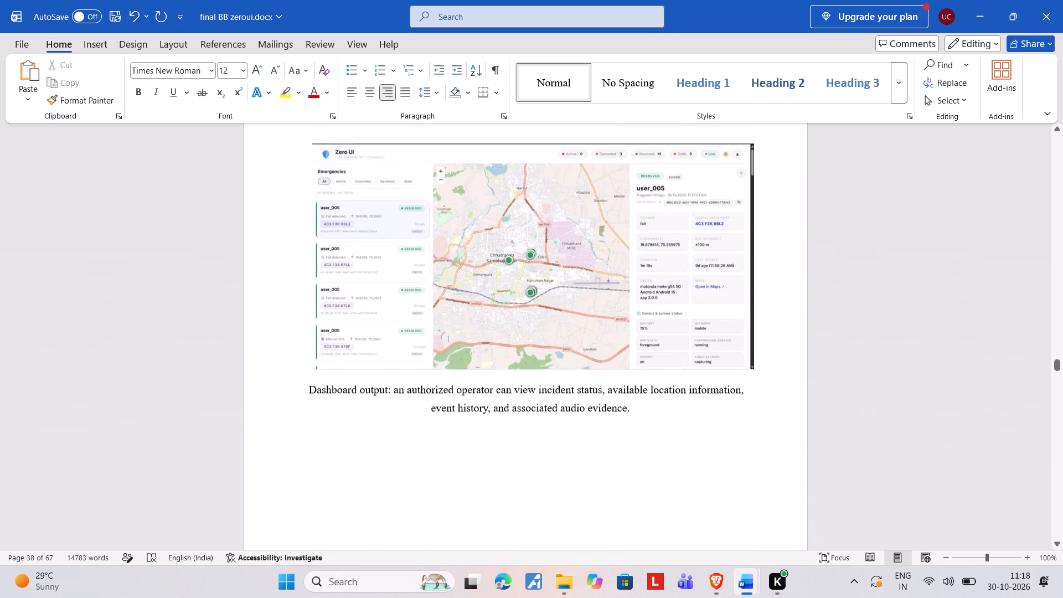
Review the page layout from section 5.5 Flutter Mobile Application through the final References / Bibliography entries.
scroll(882, 349, down, 3)
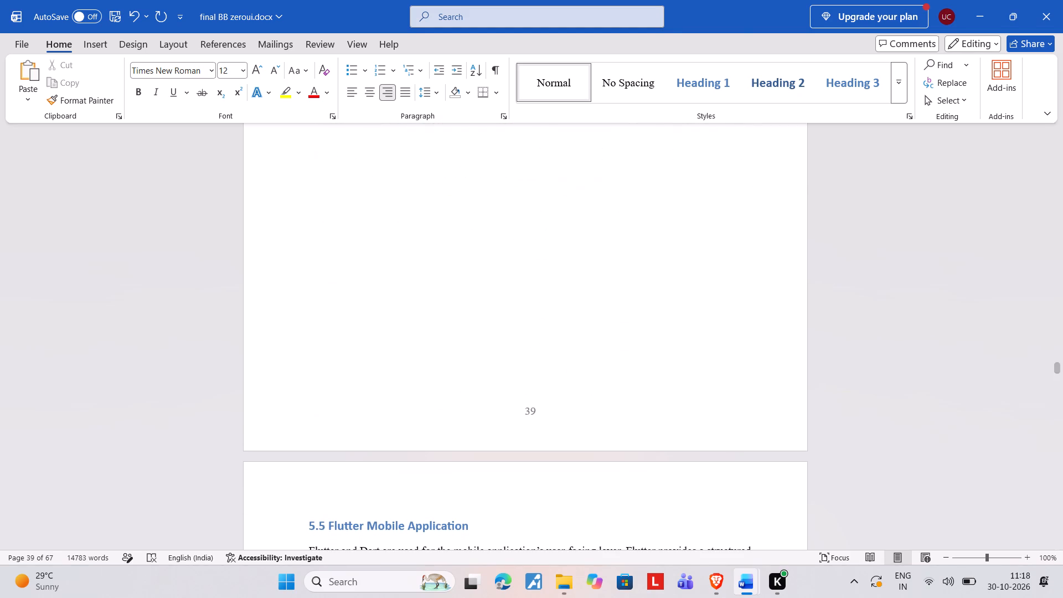
scroll(882, 349, down, 5)
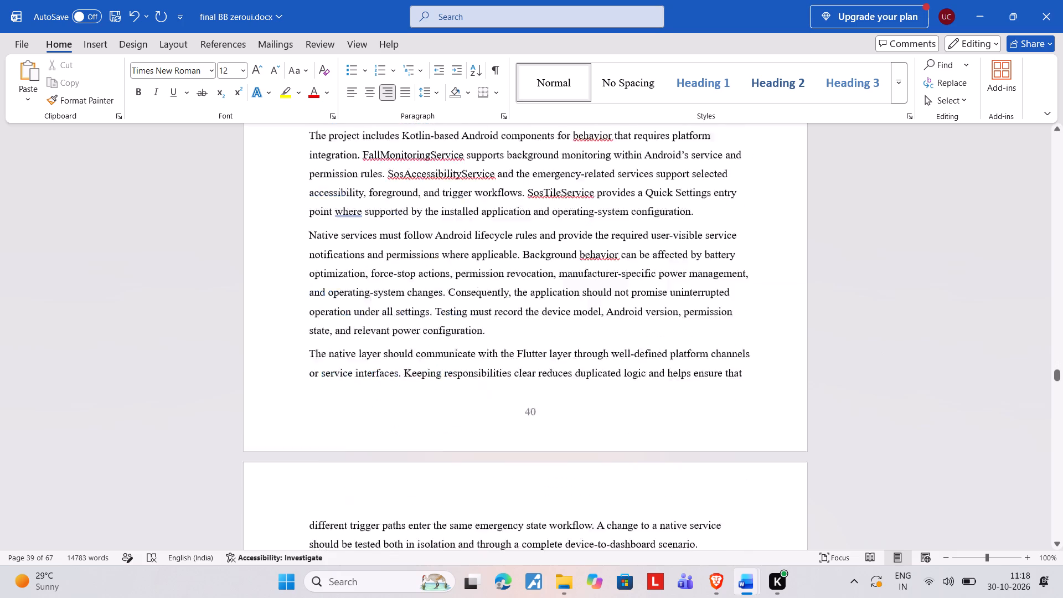
scroll(882, 349, down, 9)
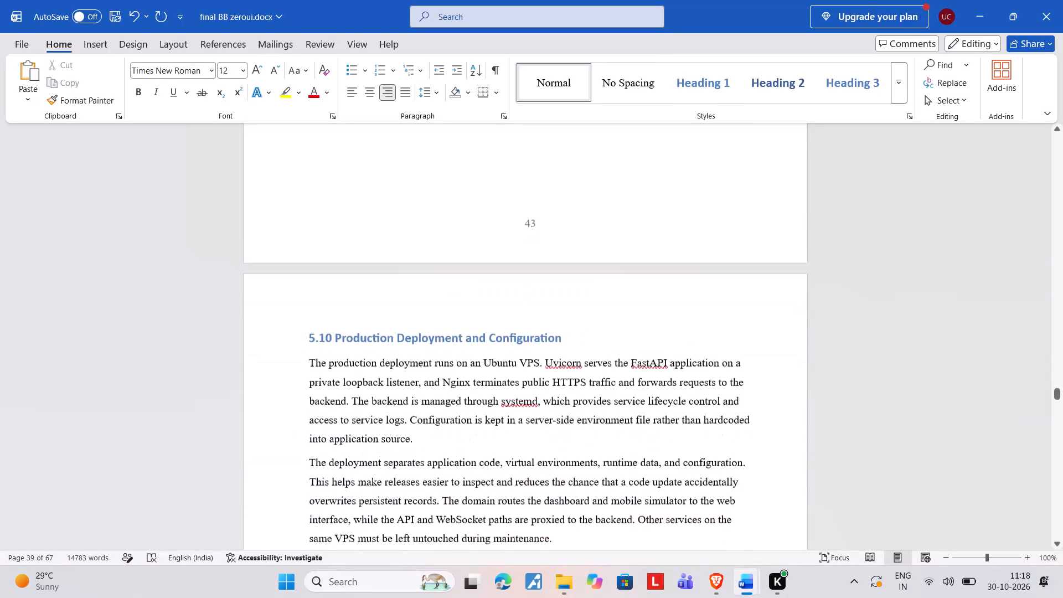
scroll(882, 349, down, 7)
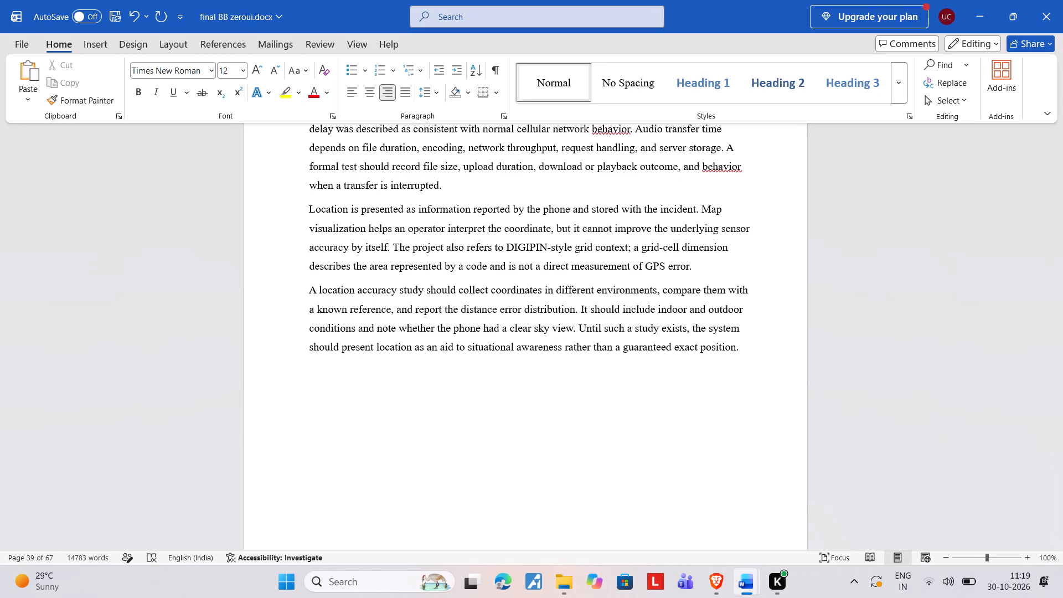
scroll(882, 349, down, 19)
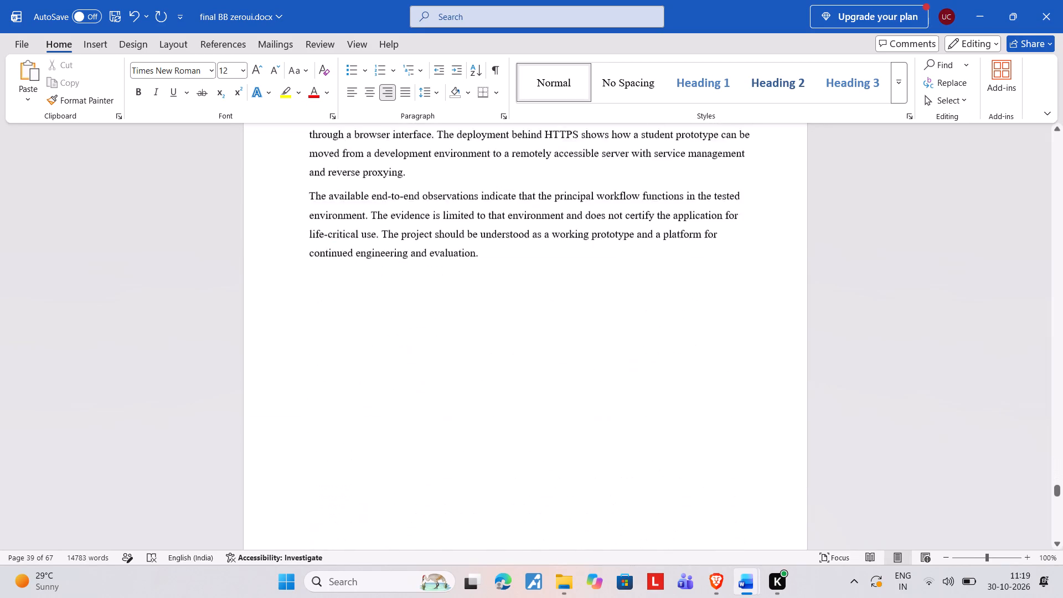
scroll(882, 349, down, 4)
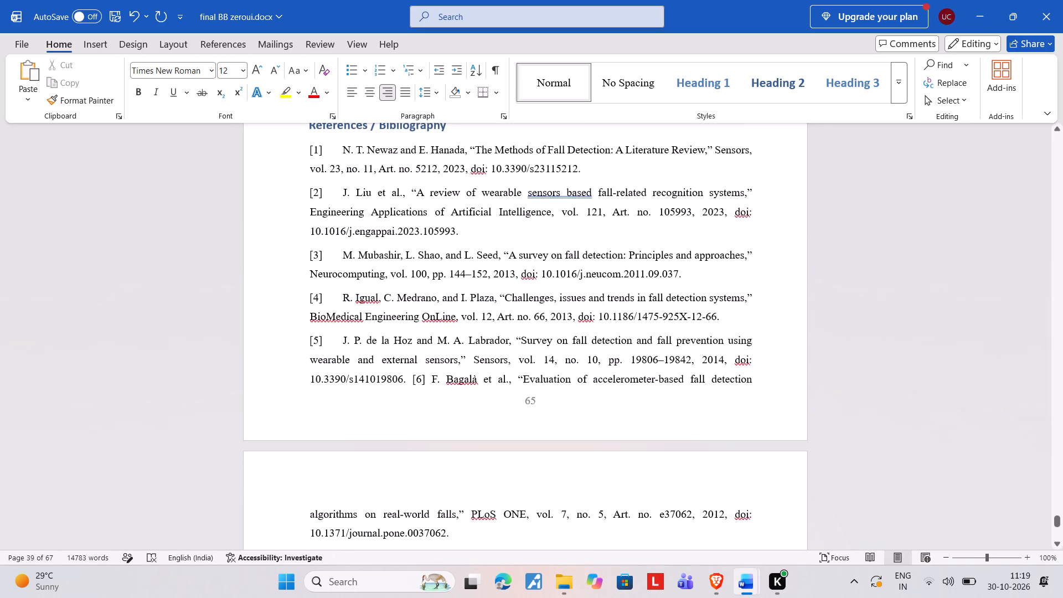
scroll(882, 349, down, 7)
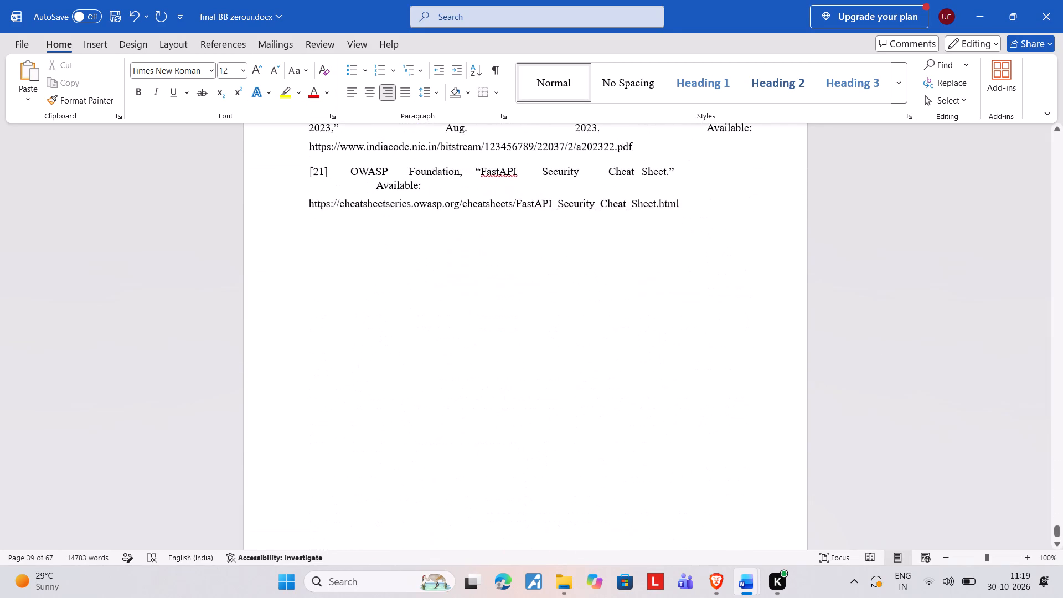
Review the page layout backwards from the References entries through Chapters 8, 7 and 6 to the end of Chapter 5.
scroll(882, 349, up, 5)
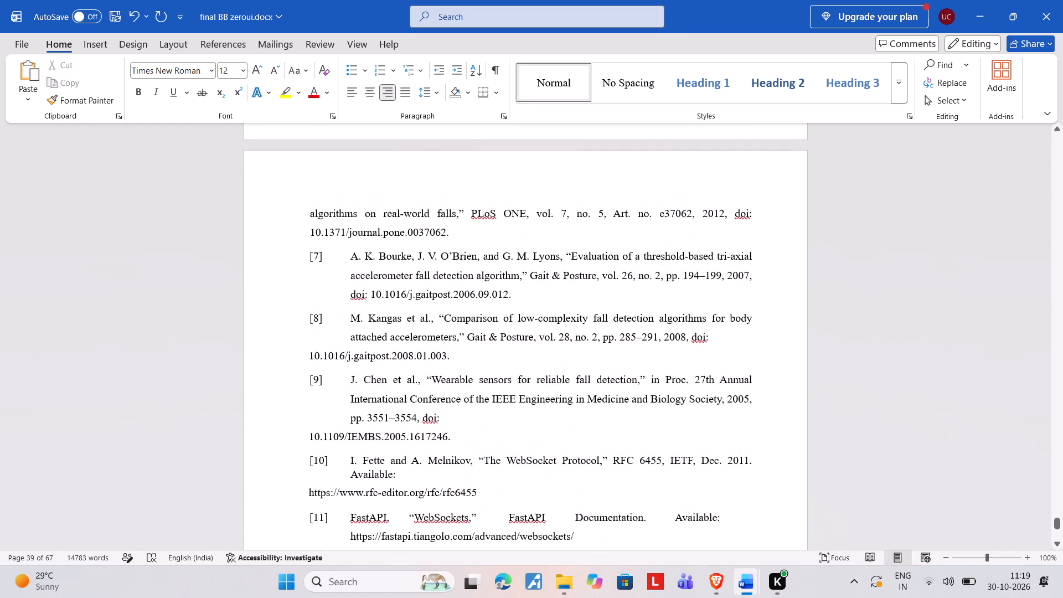
scroll(882, 349, up, 8)
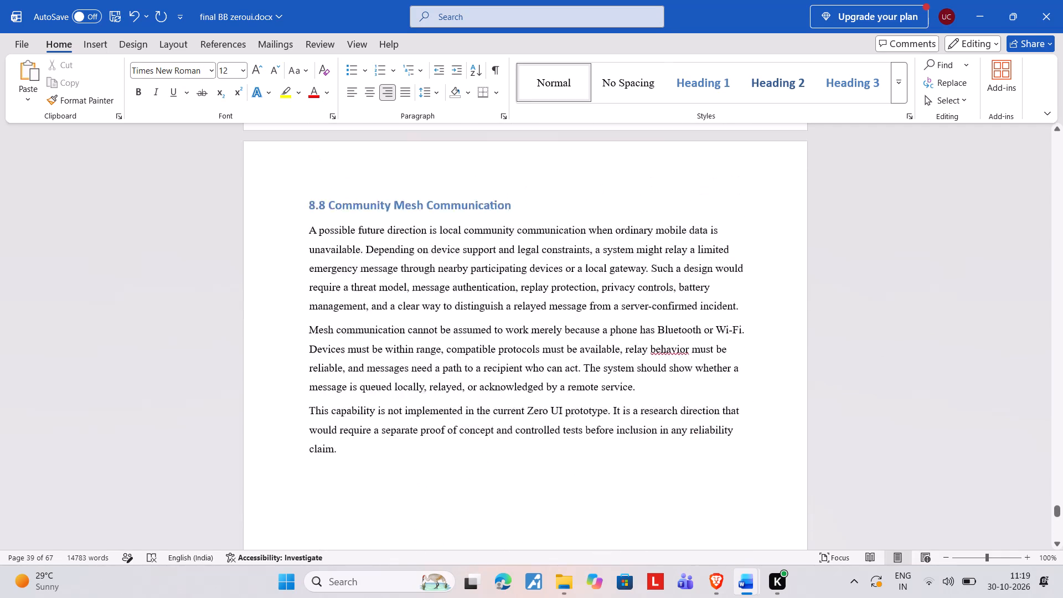
scroll(882, 349, up, 10)
scroll(882, 349, up, 12)
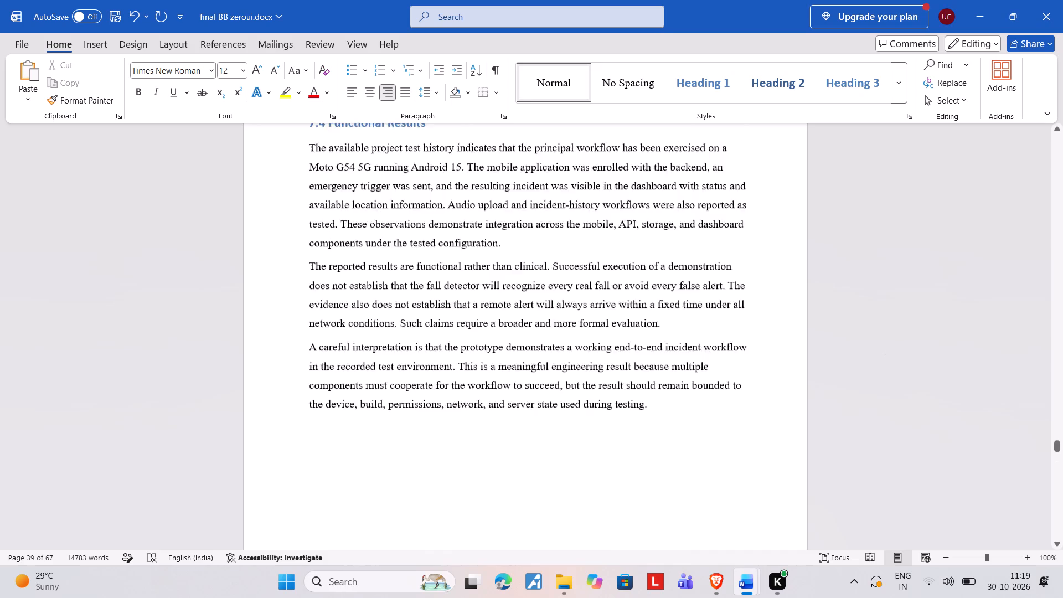
scroll(882, 349, up, 12)
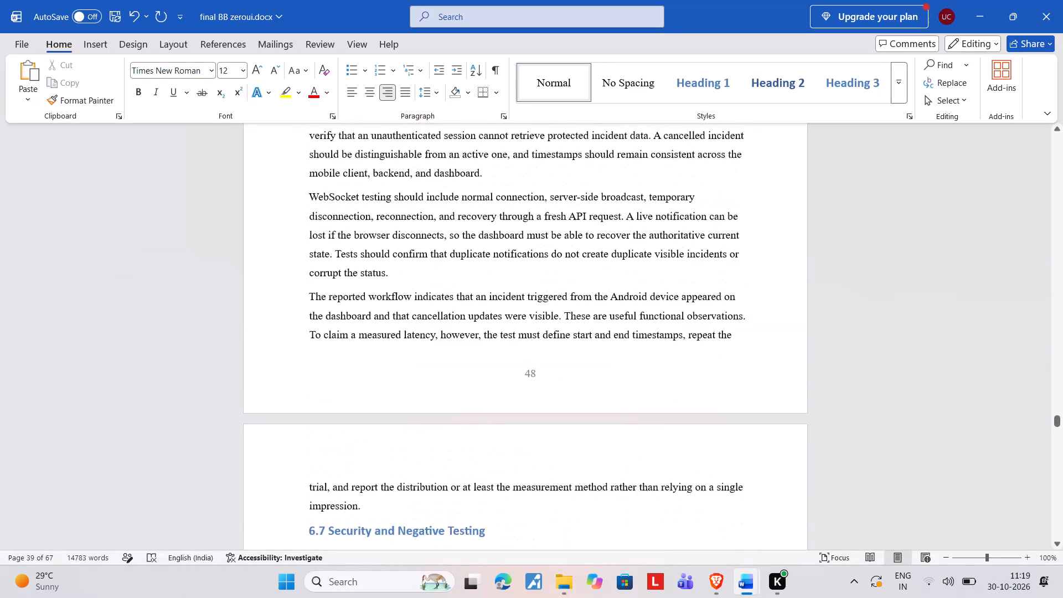
scroll(882, 349, down, 6)
scroll(882, 349, up, 7)
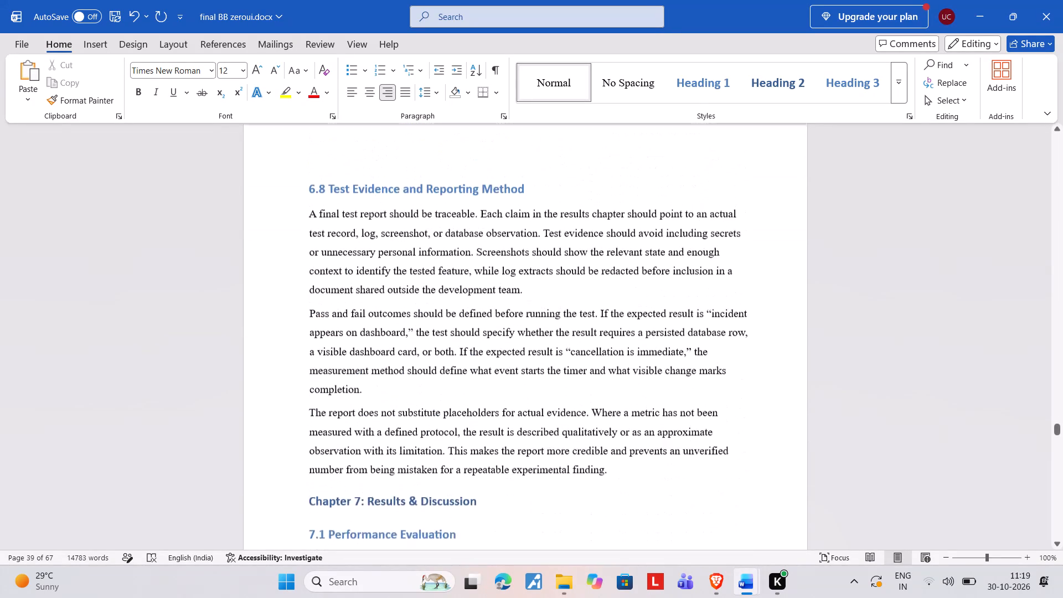
scroll(882, 349, up, 8)
Recheck the page breaks in the final sections of Chapter 5, including 5.10 and 5.11, up to the start of Chapter 6.
scroll(882, 349, down, 1)
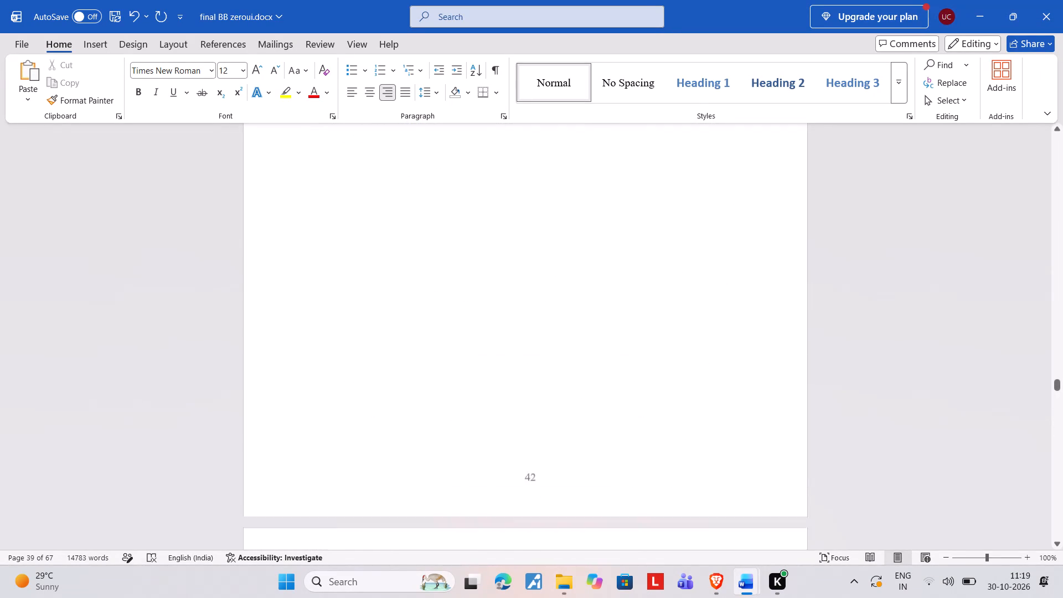
scroll(882, 349, down, 3)
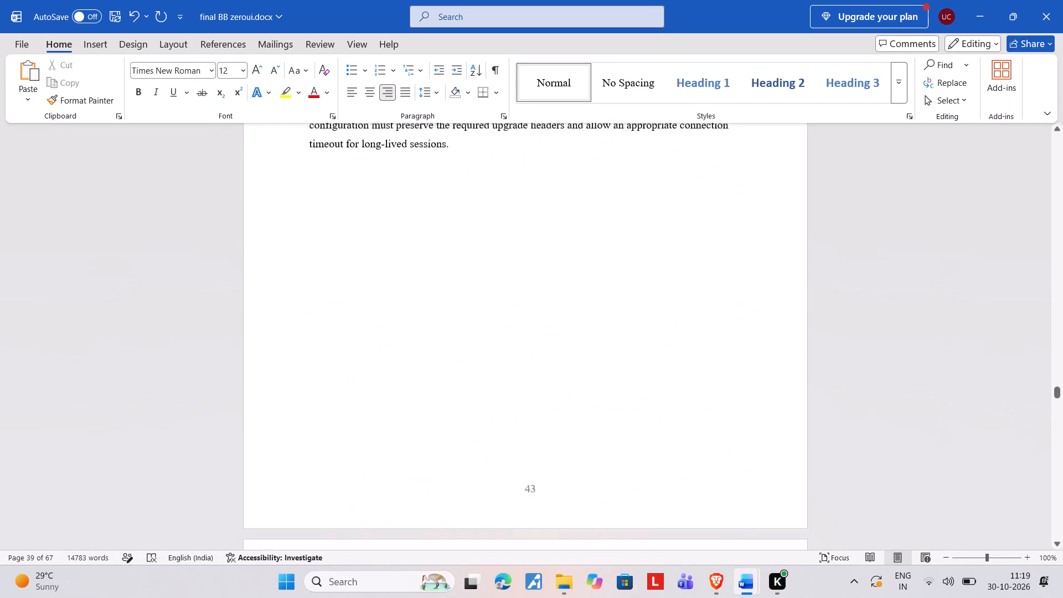
scroll(882, 349, down, 3)
scroll(882, 349, up, 4)
scroll(882, 349, down, 2)
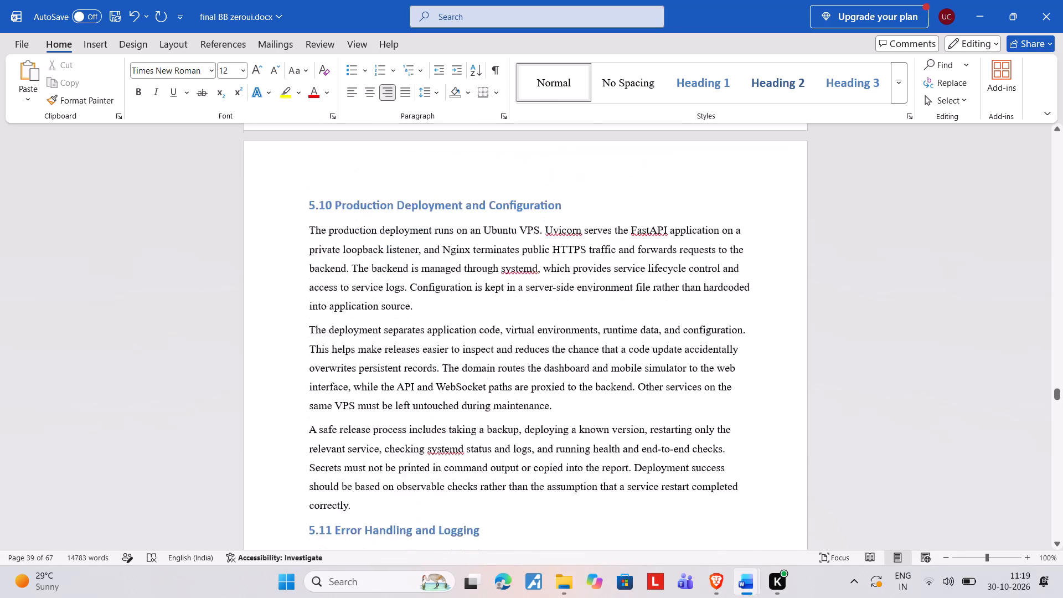
scroll(882, 349, down, 5)
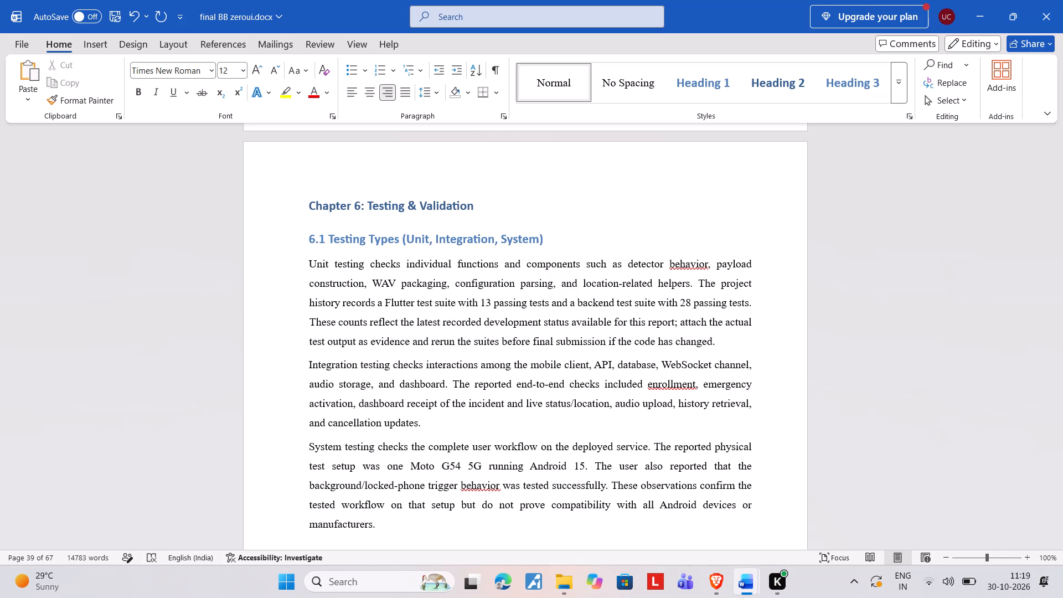
scroll(882, 349, up, 13)
scroll(880, 310, up, 16)
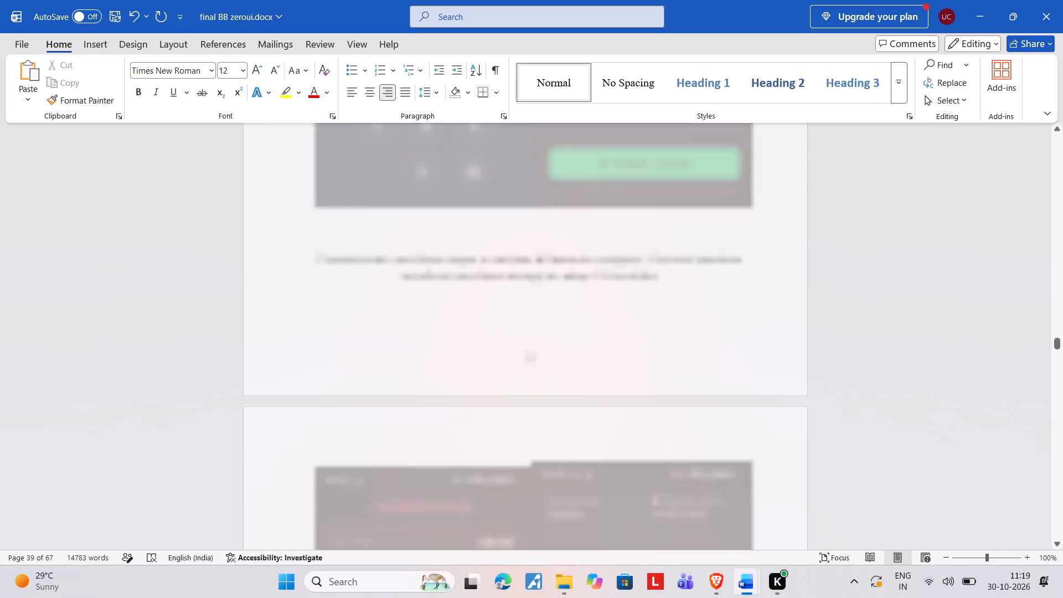
Save the final BB zeroui.docx report.
scroll(880, 310, up, 9)
key(ctrl+s)
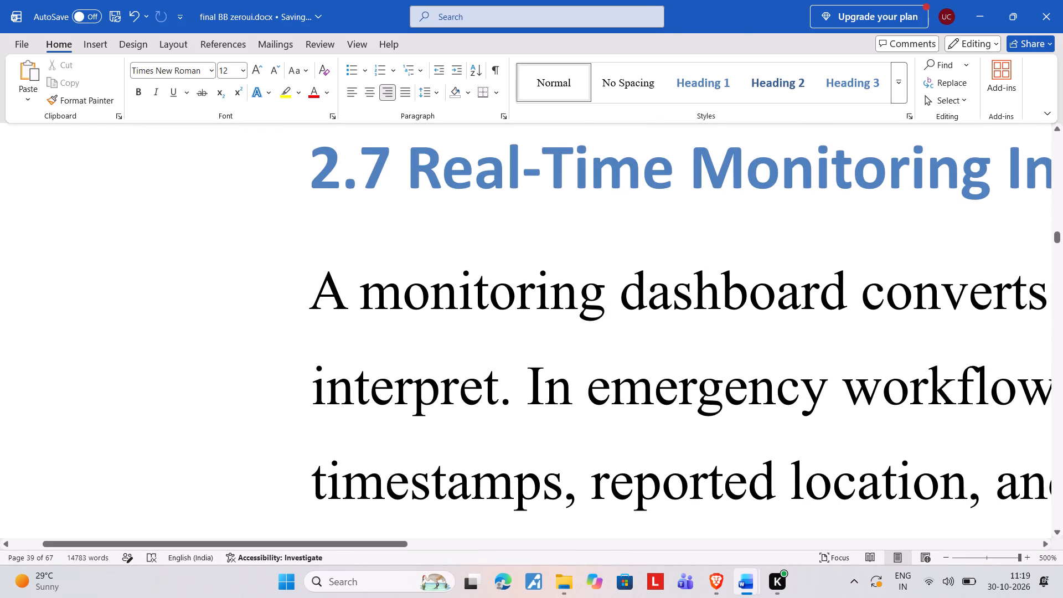
ctrl+scroll(880, 310, down, 12)
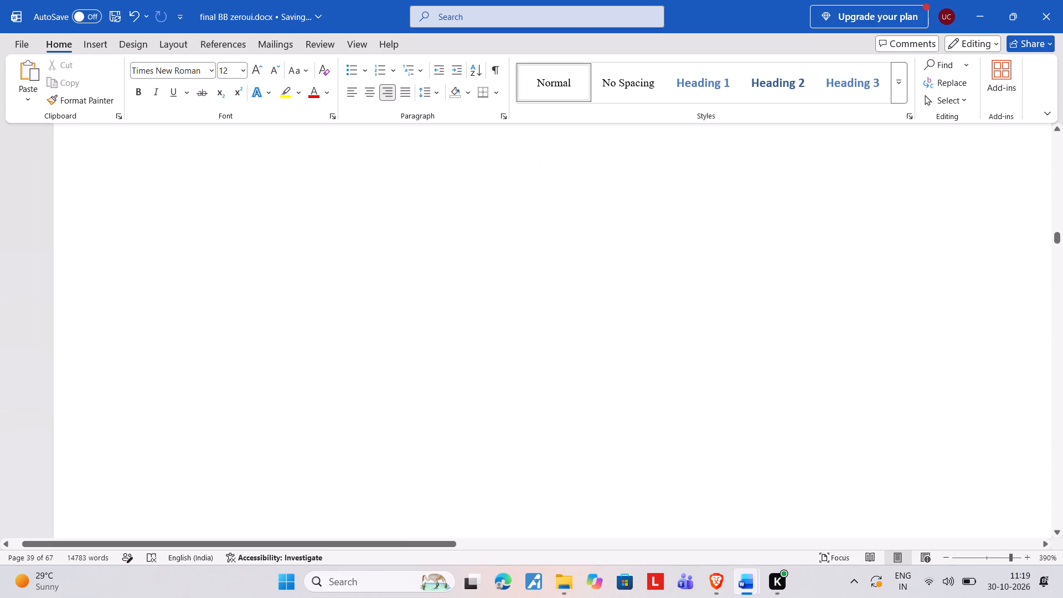
ctrl+scroll(870, 295, down, 10)
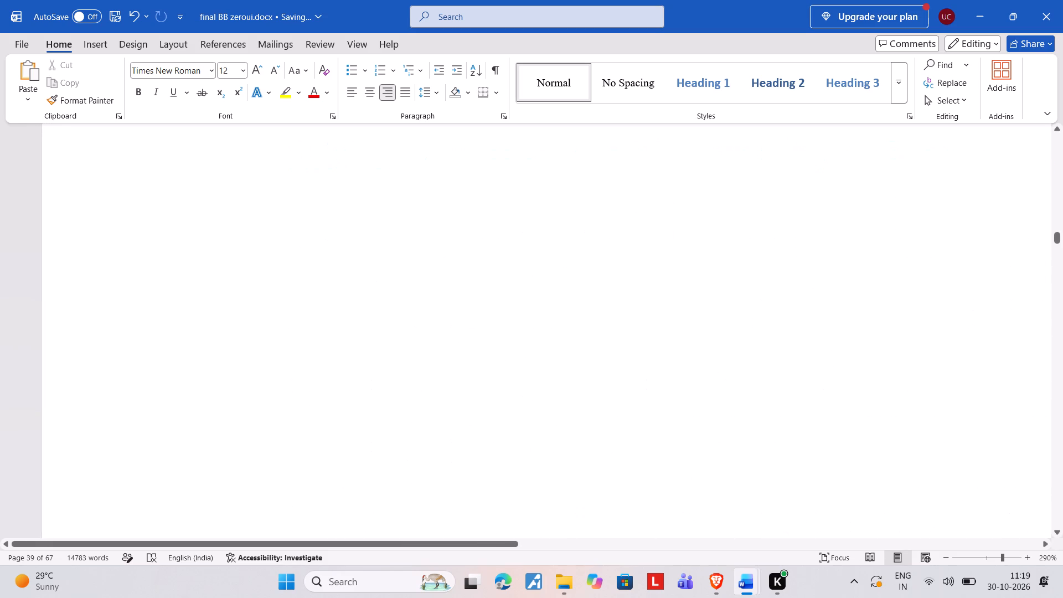
ctrl+scroll(870, 295, down, 20)
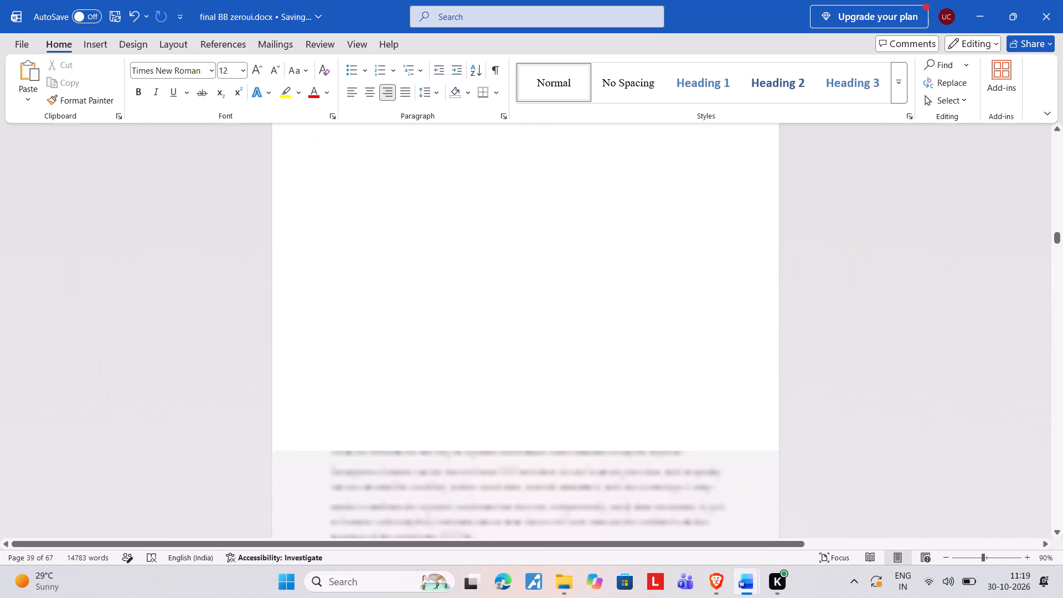
key(ctrl+s)
Switch to Brave and close the two open Zero UI report PDF tabs.
key(alt+Tab)
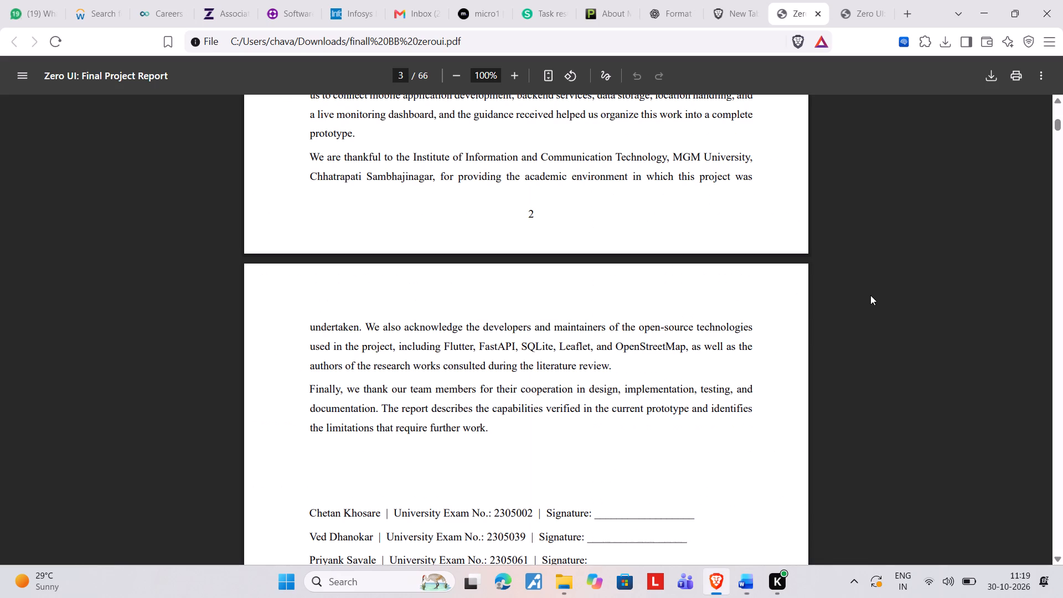
click(816, 14)
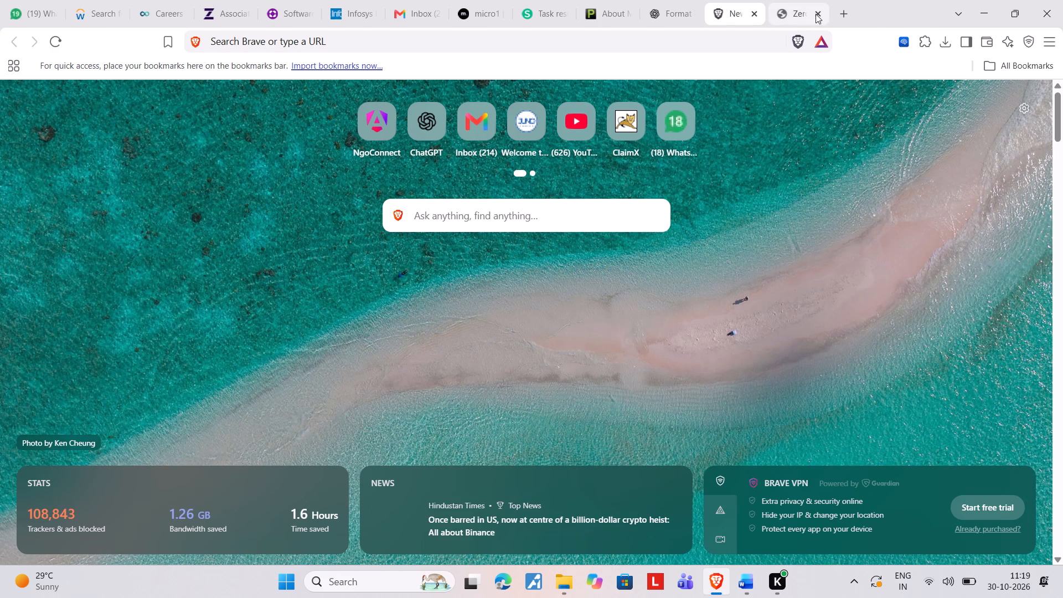
click(819, 14)
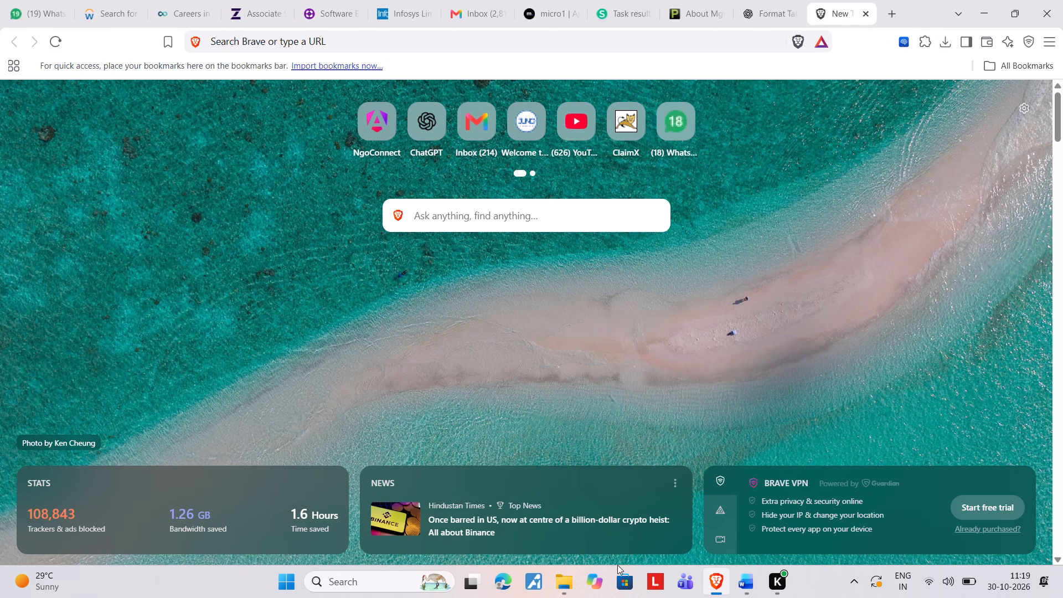
Open finall BB zeroui.pdf from Downloads in Brave, check its CERTIFICATE and ACKNOWLEDGEMENT pages, and close it.
click(570, 585)
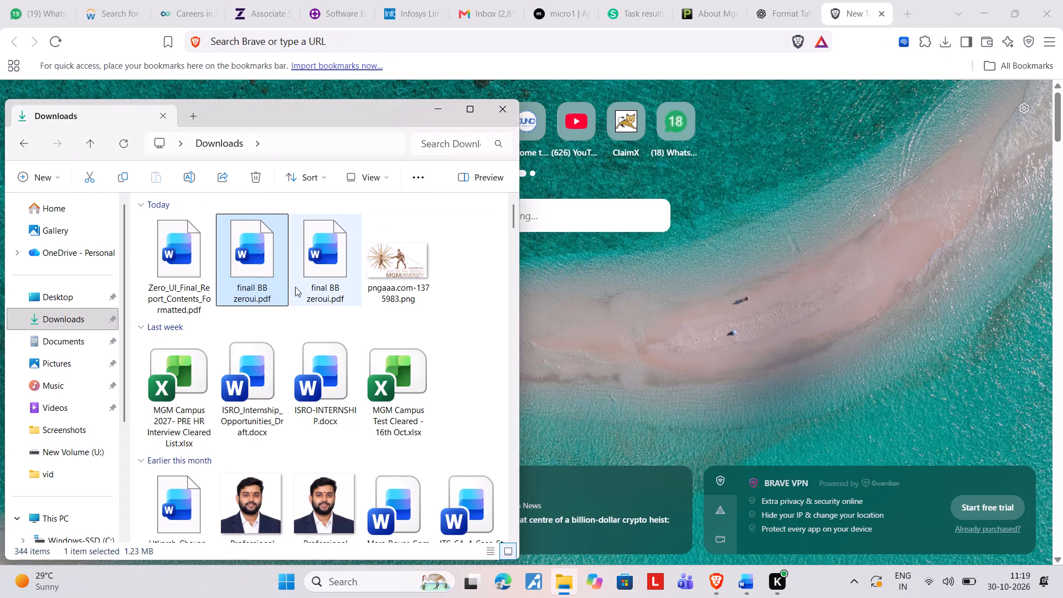
drag(259, 270, 659, 196)
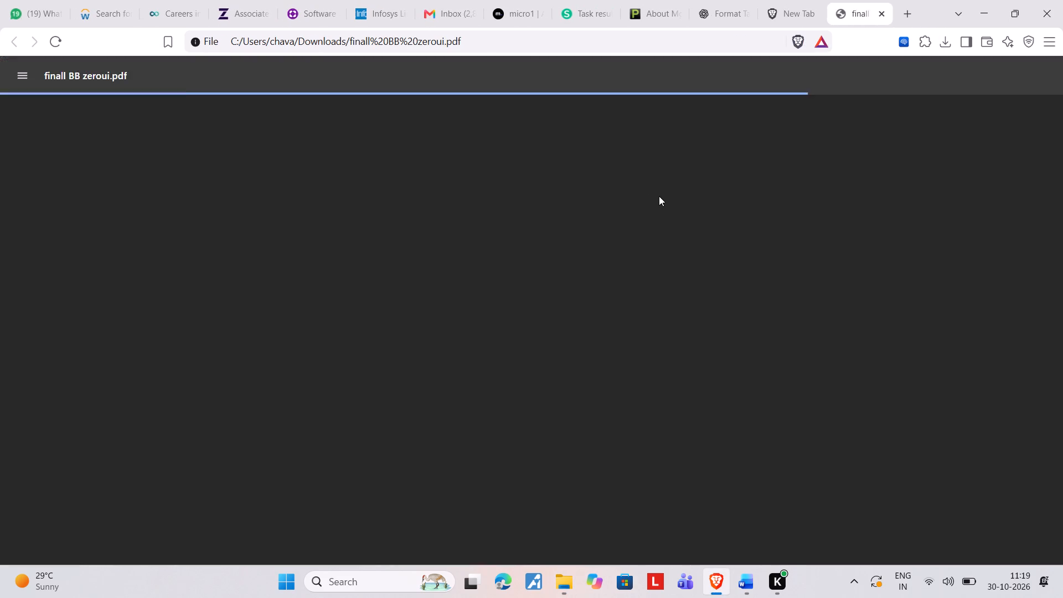
scroll(616, 353, down, 6)
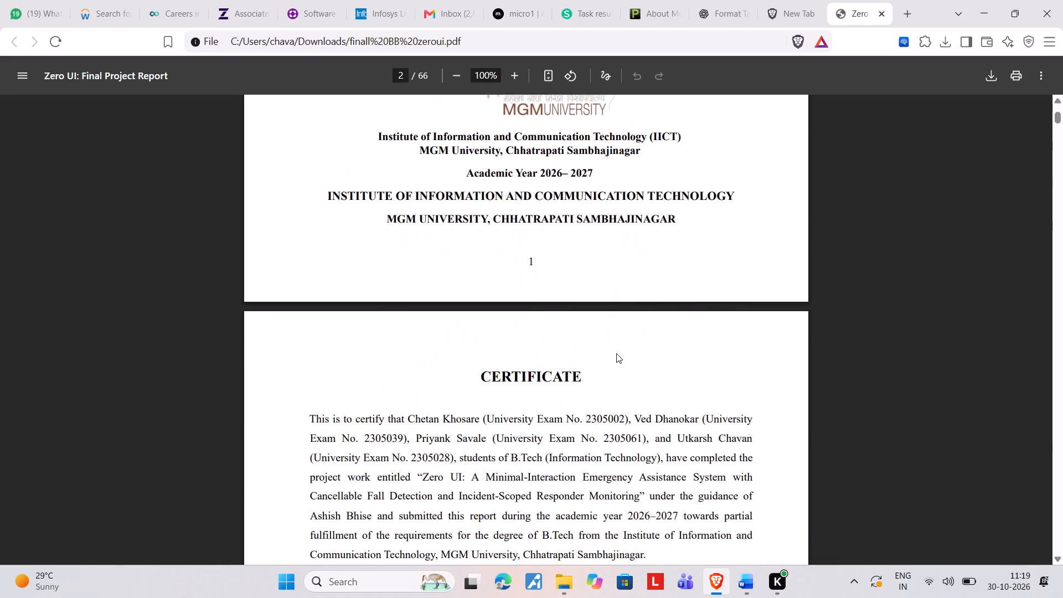
scroll(616, 353, down, 3)
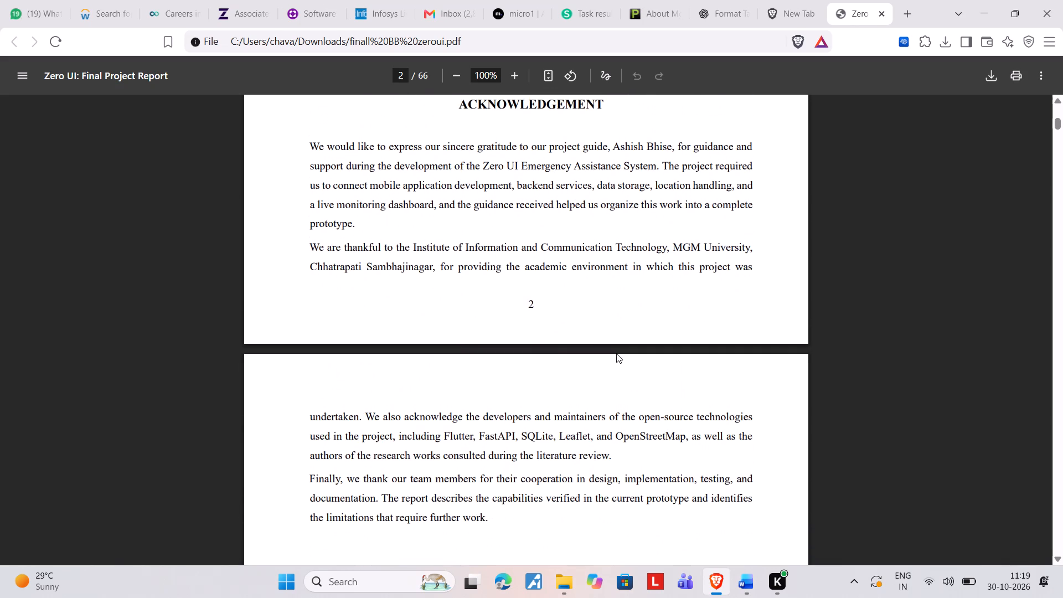
click(884, 13)
Return to final BB zeroui.docx in Word and review its front matter from the abbreviations back to the cover page.
key(alt+Tab)
key(alt+Tab)
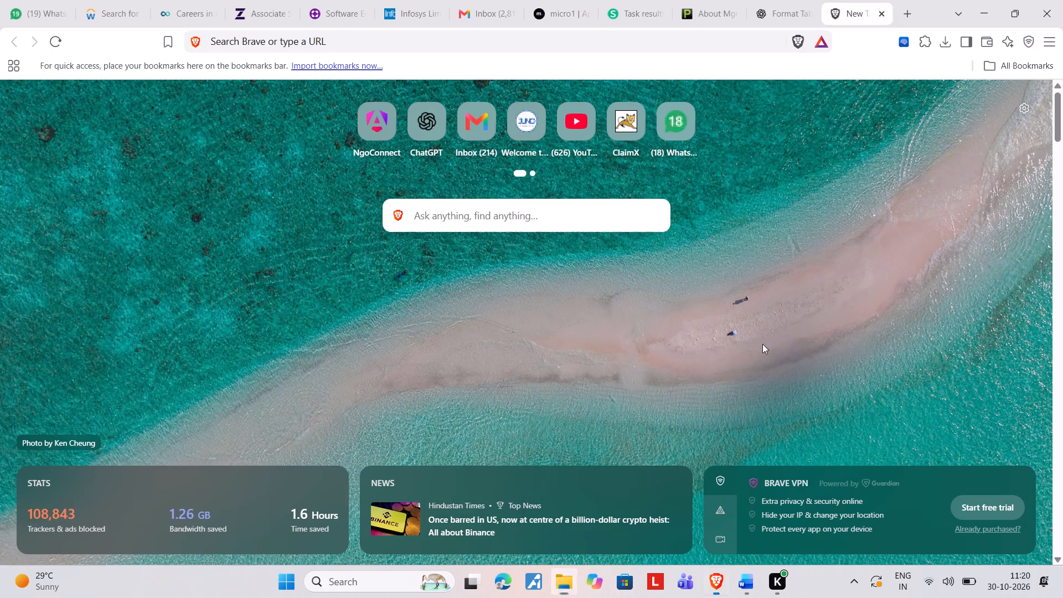
click(788, 515)
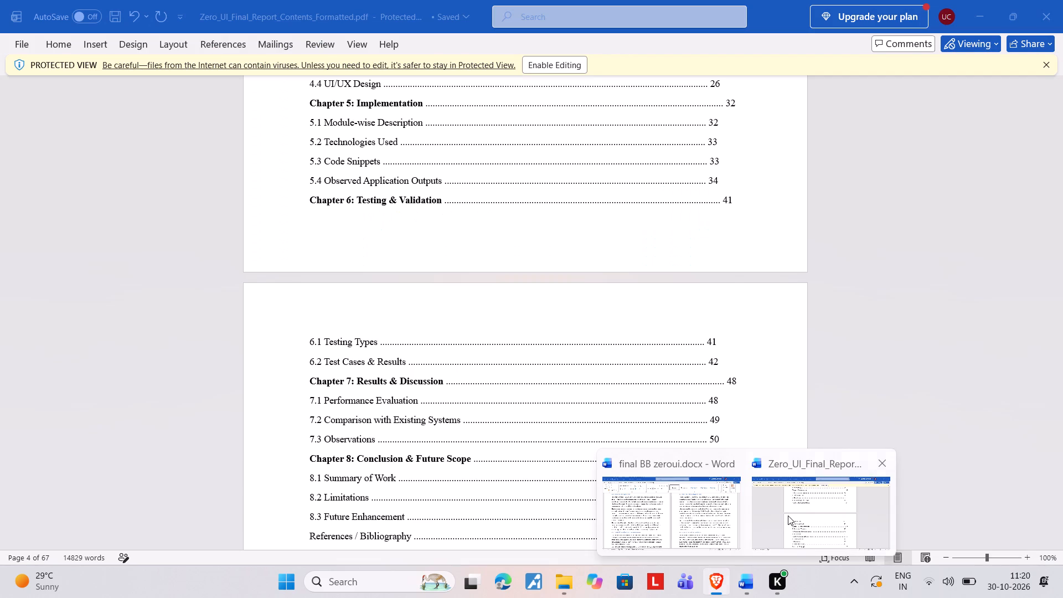
click(712, 528)
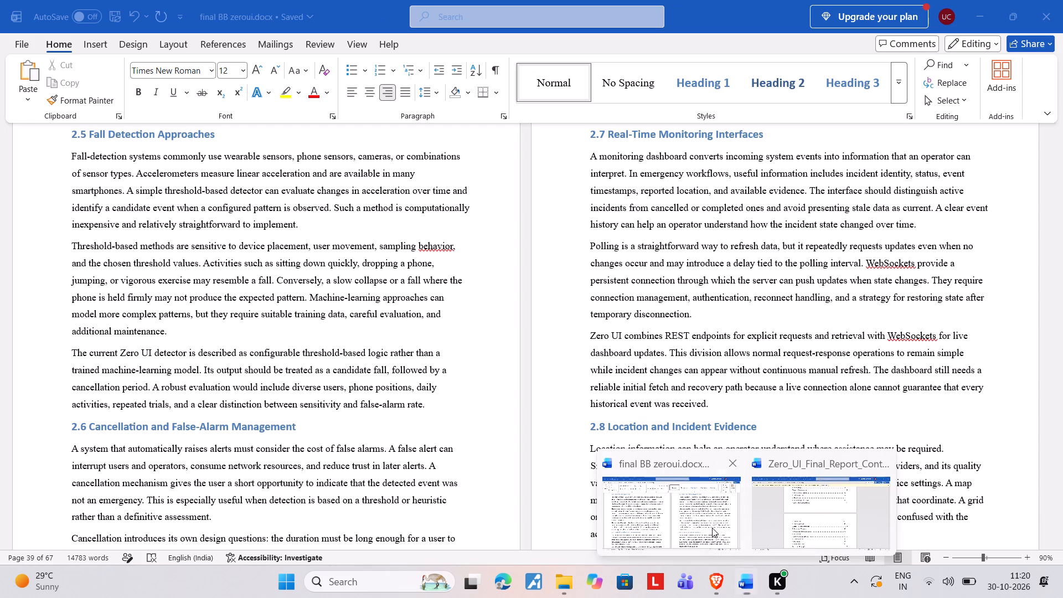
scroll(678, 392, up, 11)
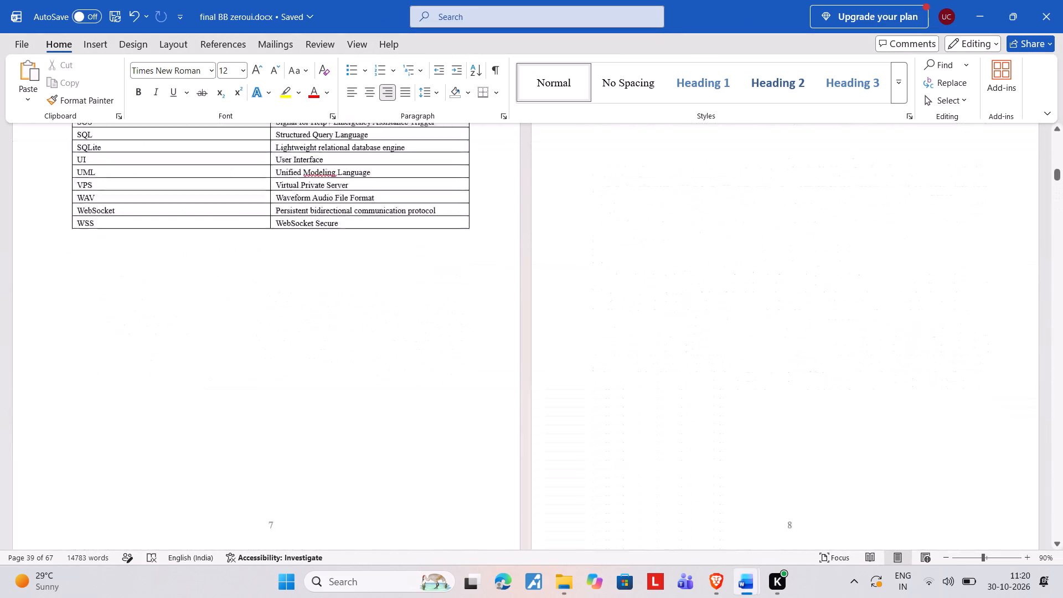
scroll(678, 392, up, 6)
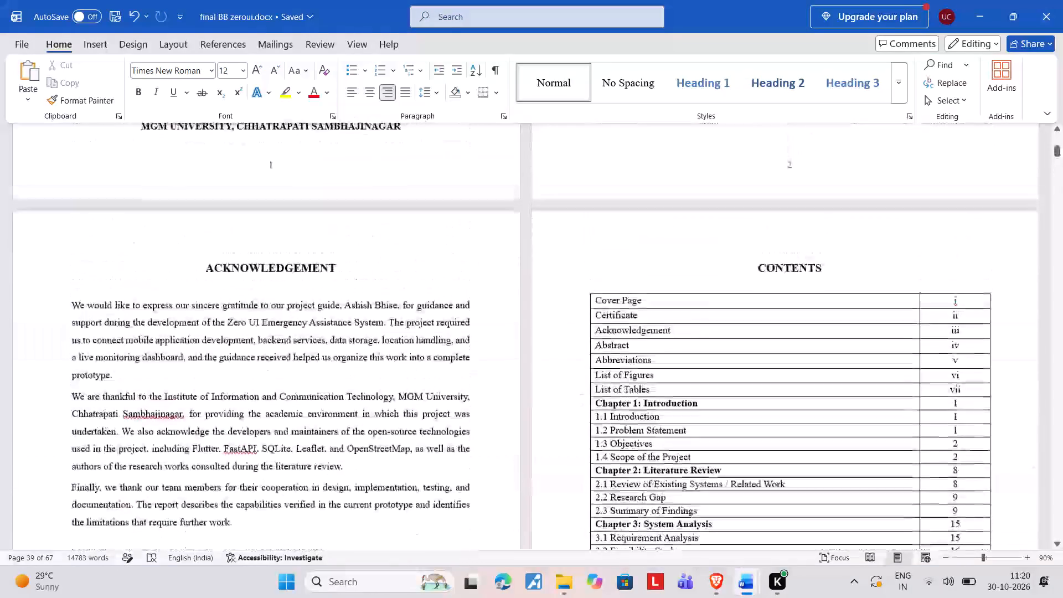
scroll(678, 392, up, 5)
scroll(678, 392, down, 1)
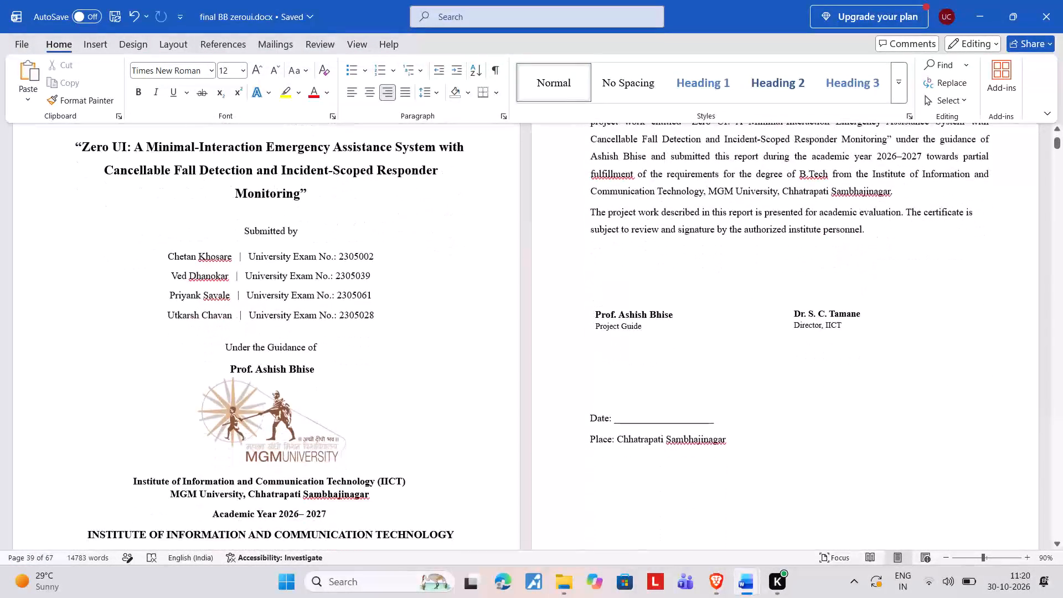
Save final BB zeroui.docx again.
key(ctrl+s)
key(ctrl+s)
key(ctrl+s)
key(ctrl+s)
key(ctrl+s)
key(ctrl+s)
key(ctrl+s)
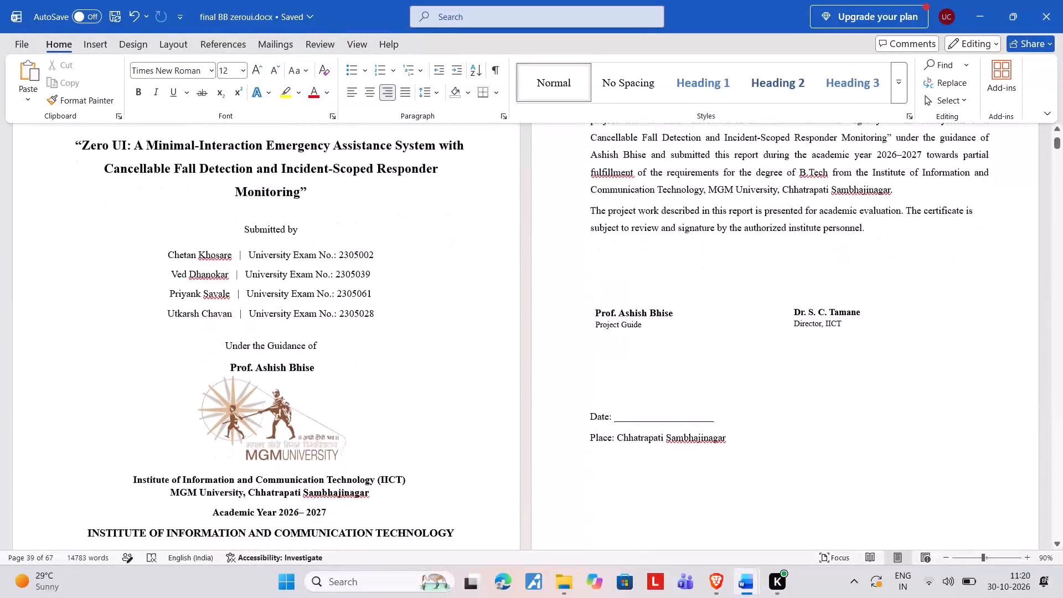
key(ctrl+s)
key(ctrl+s)
key(ctrl+s)
key(ctrl+s)
key(ctrl+s)
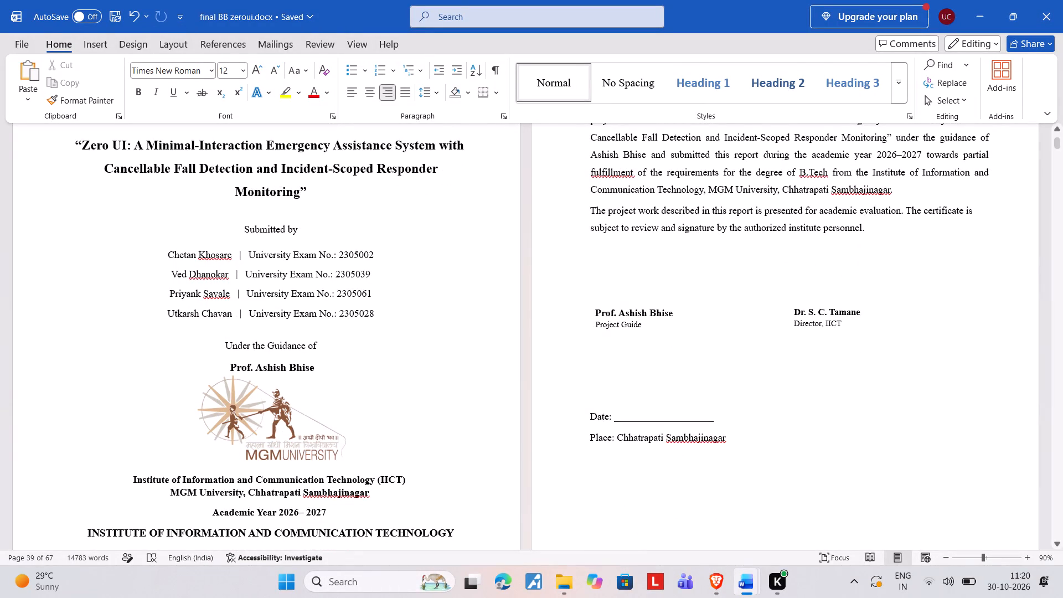
key(alt+Tab)
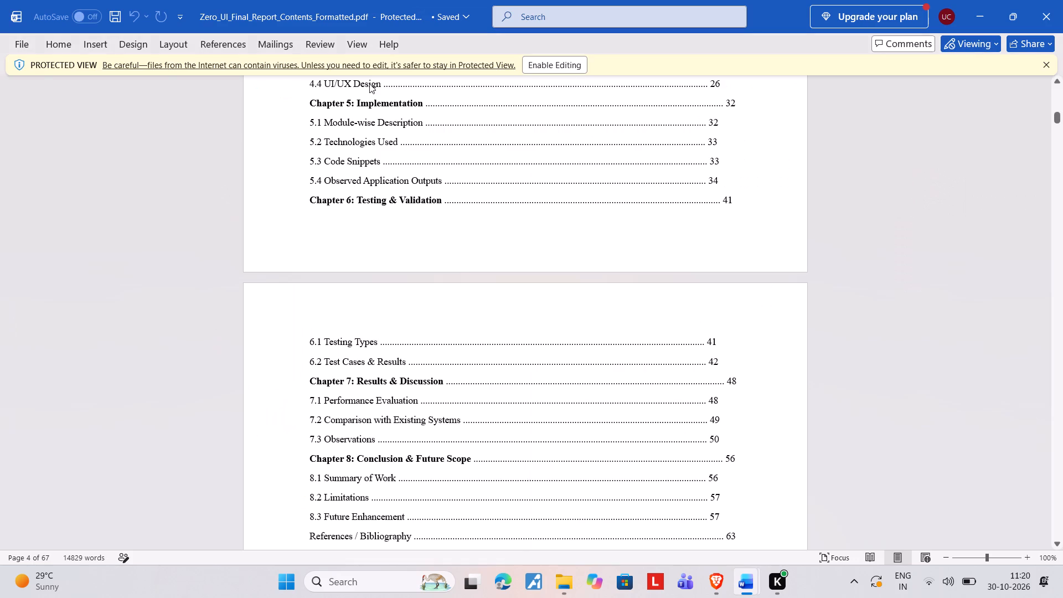
key(alt+Tab)
click(118, 18)
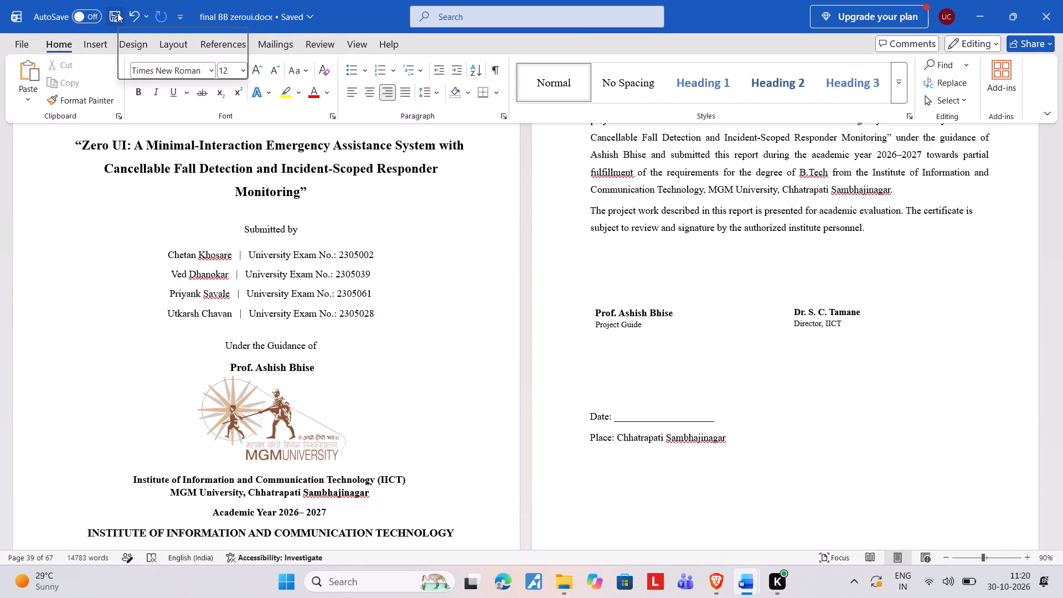
double_click(117, 13)
click(117, 13)
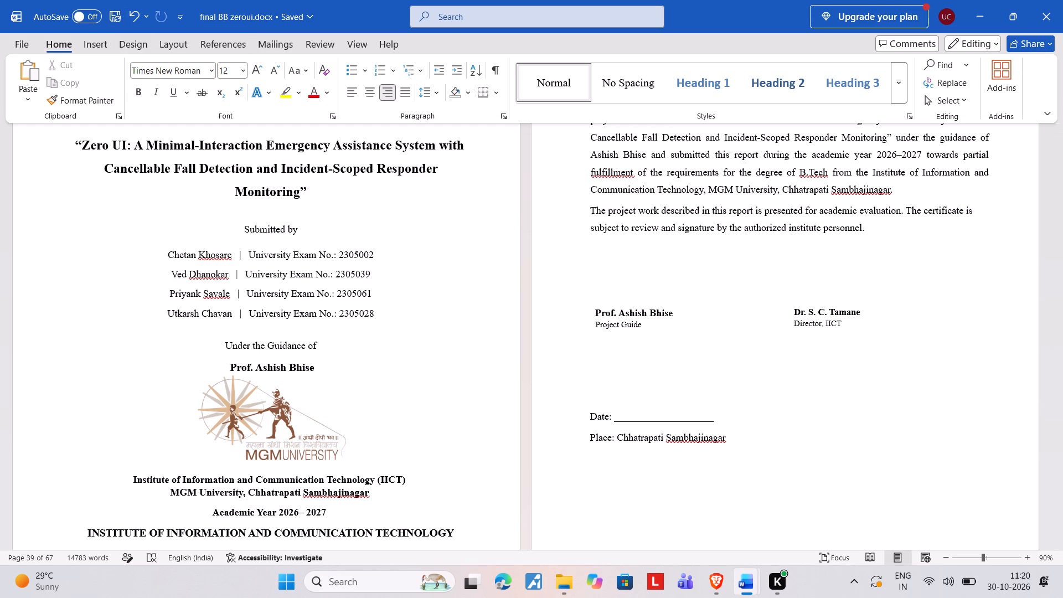
Review the cover, CERTIFICATE, ACKNOWLEDGEMENT and contents pages of final BB zeroui.docx, switching against Zero_UI_Final_Report_Contents_Formatted.pdf.
scroll(320, 249, up, 1)
key(alt+Tab)
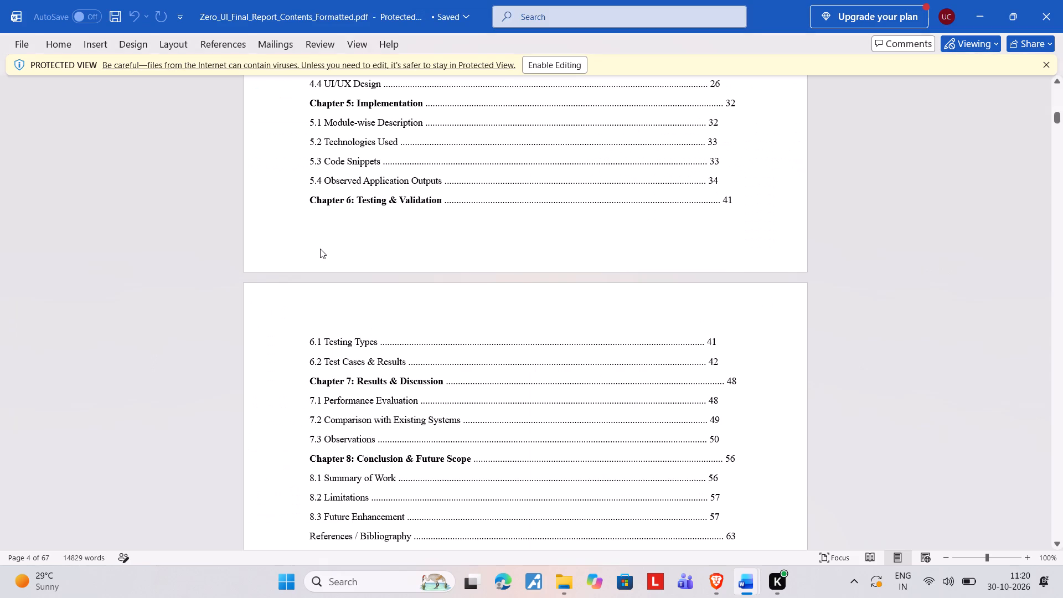
key(alt+Tab)
scroll(766, 371, down, 1)
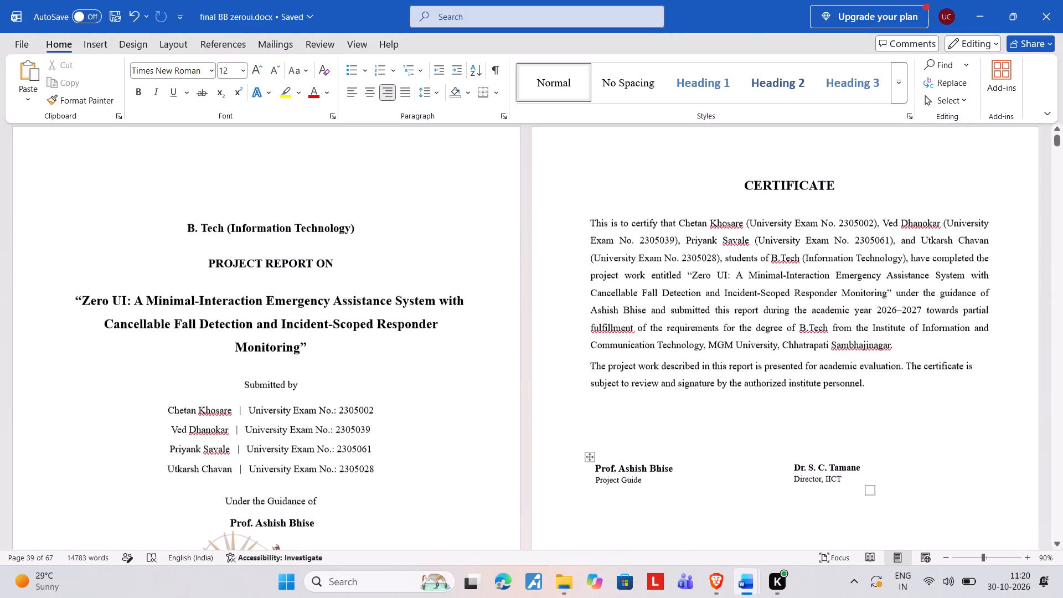
scroll(766, 371, down, 1)
key(alt+Tab)
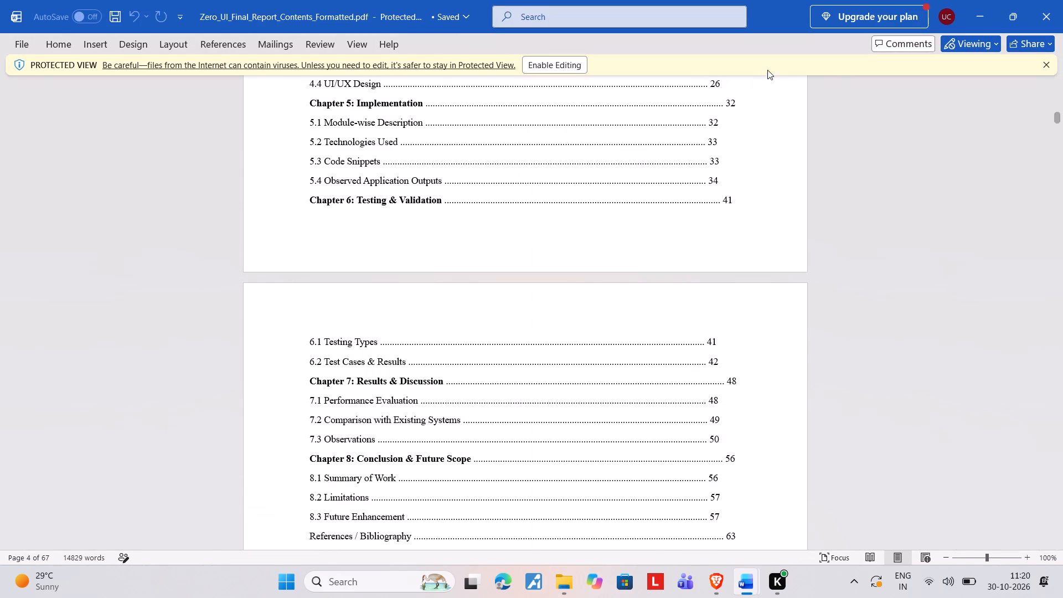
key(alt+Tab)
click(980, 12)
click(987, 18)
key(alt+Tab)
key(alt+Tab)
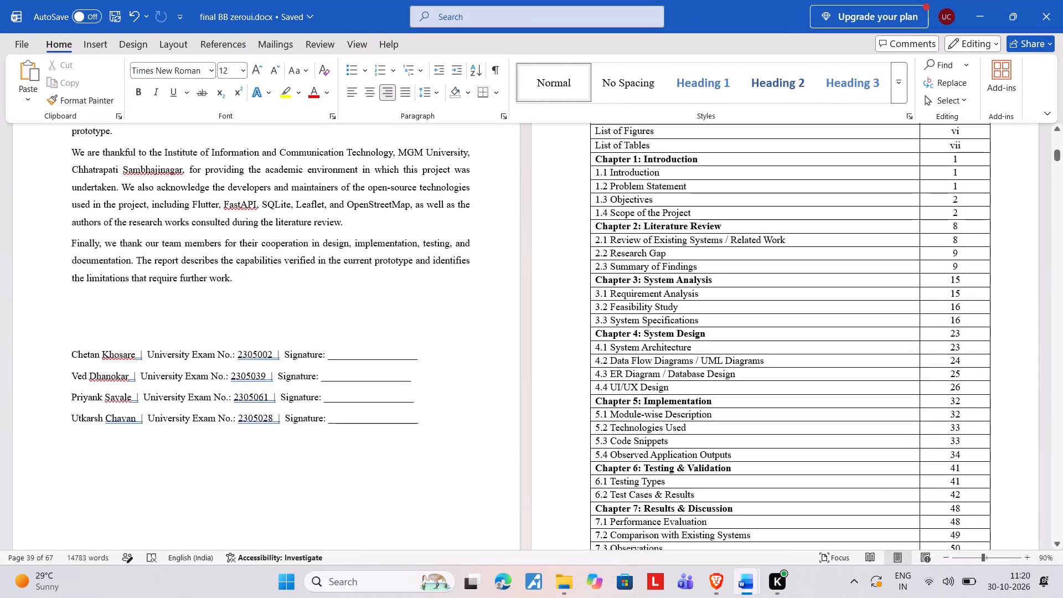
Open finall BB zeroui.pdf from Downloads in Brave, check its CERTIFICATE and ACKNOWLEDGEMENT pages, and close it.
click(716, 585)
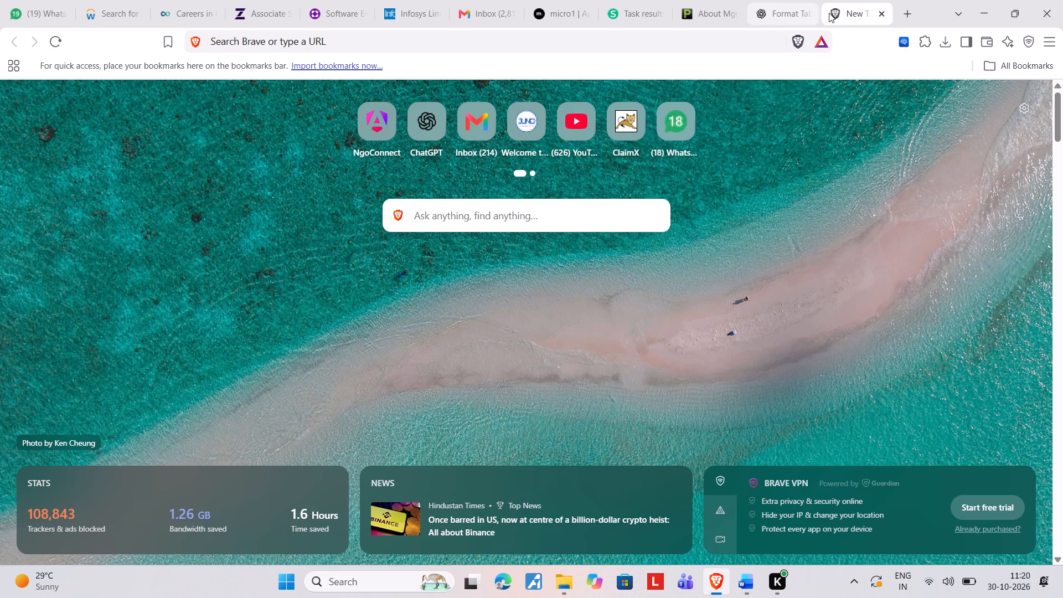
click(559, 579)
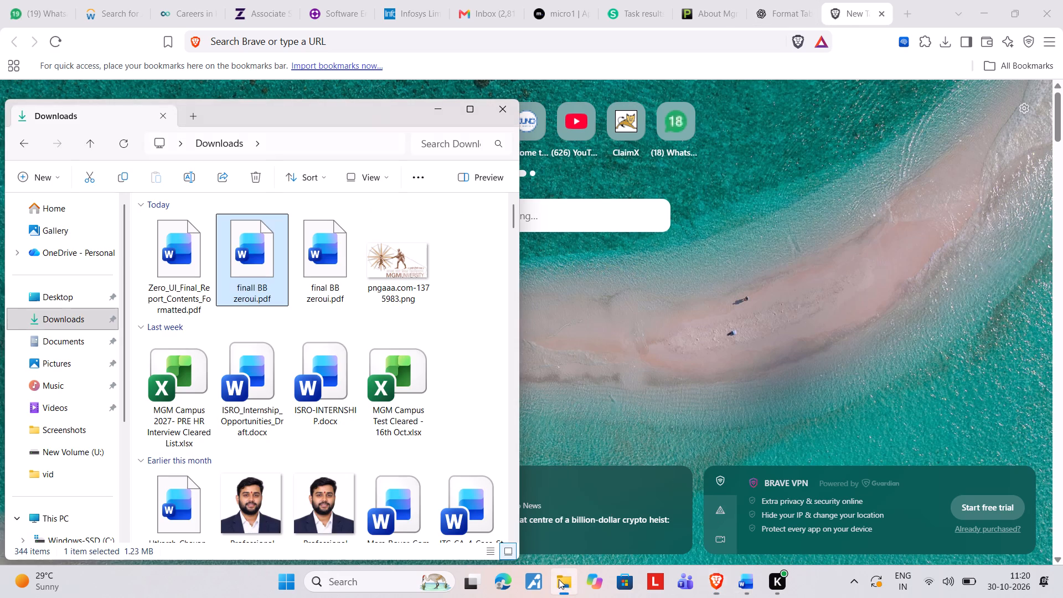
drag(253, 260, 629, 246)
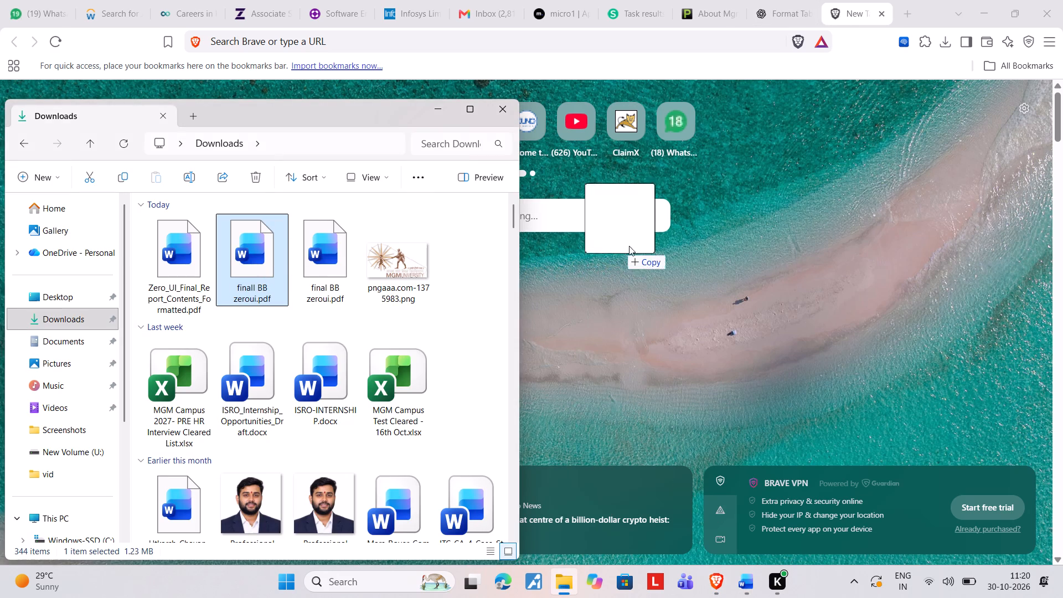
drag(629, 246, 634, 246)
scroll(638, 316, down, 5)
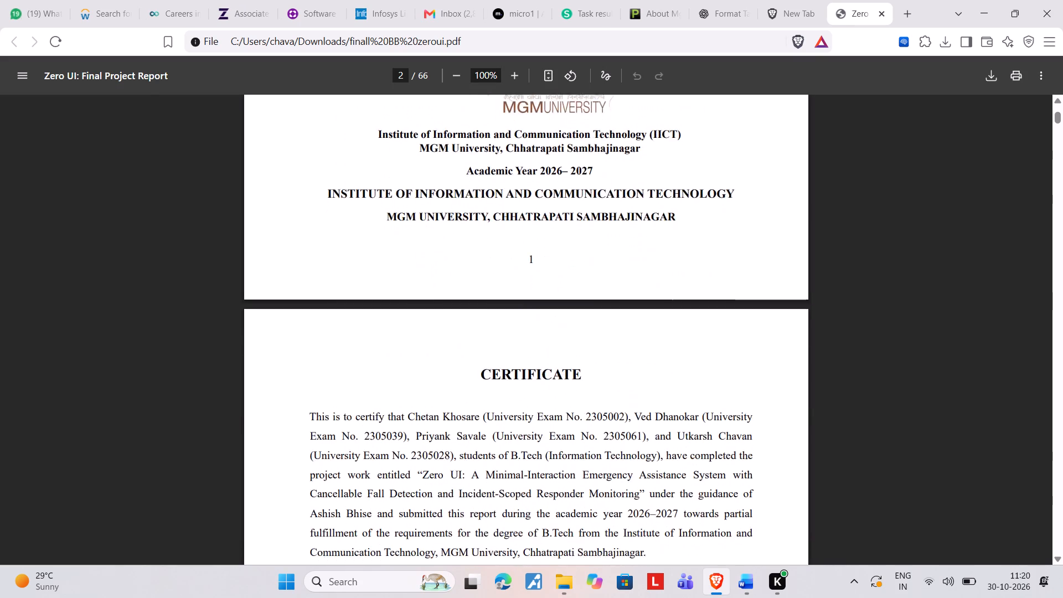
scroll(638, 316, down, 3)
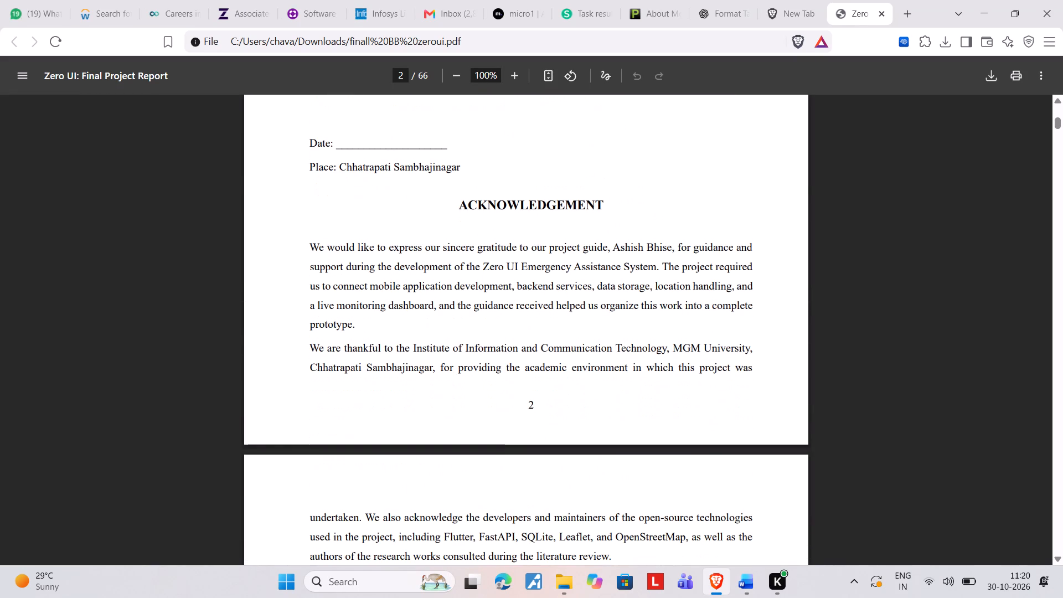
click(884, 12)
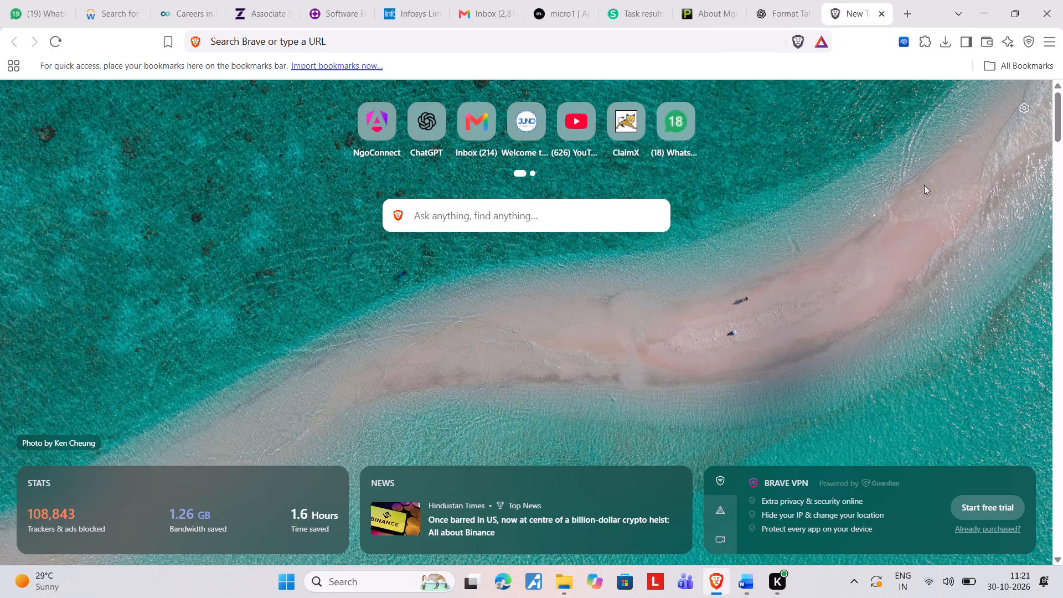
click(883, 257)
Return to final BB zeroui.docx in Word and save a copy in Downloads named final Blackbook zeroui.docx.
key(alt+Tab)
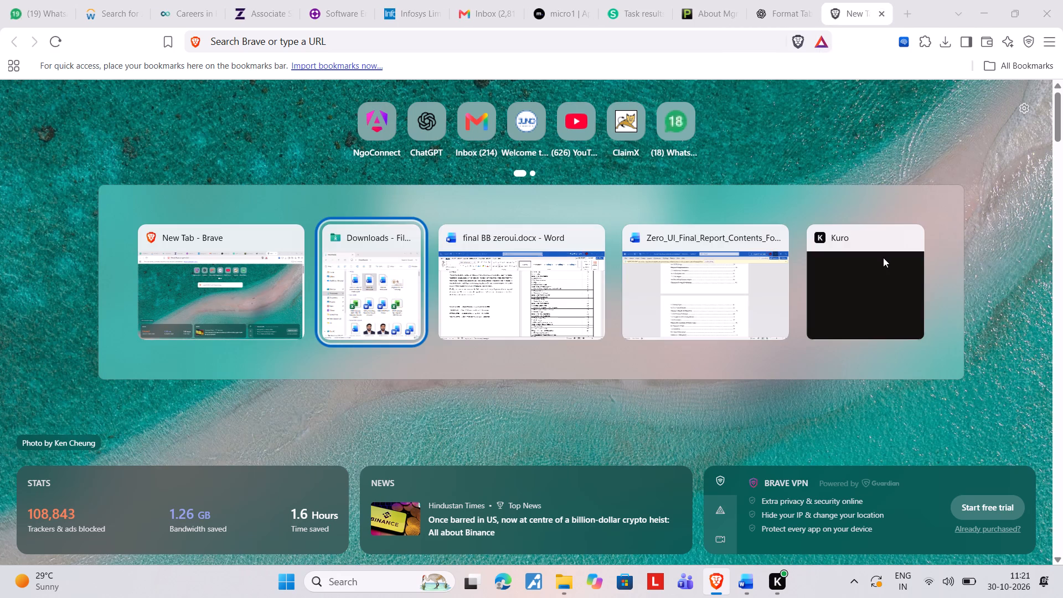
key(alt+Tab)
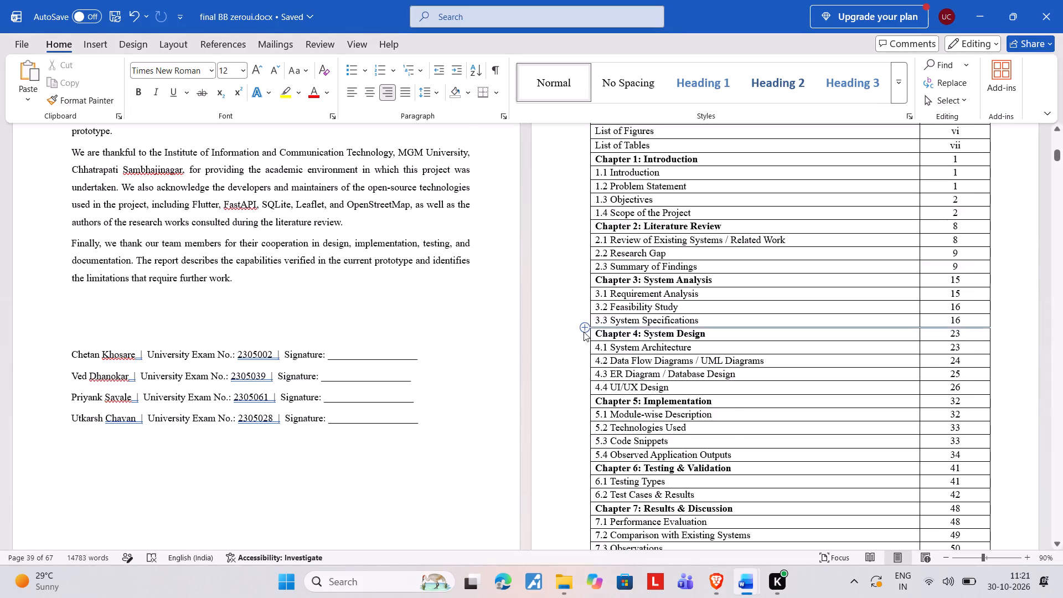
scroll(584, 332, up, 5)
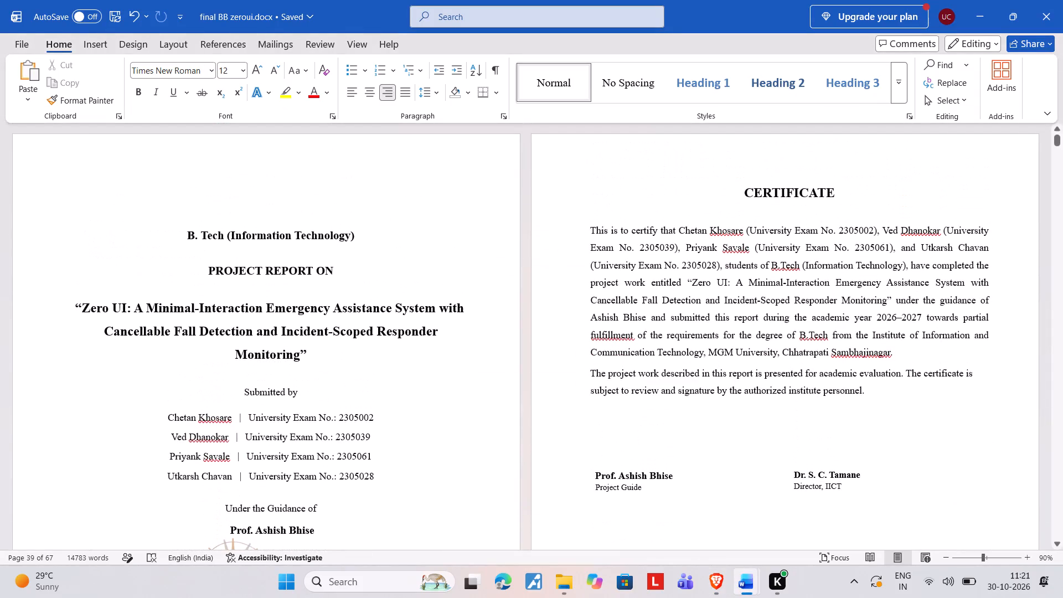
click(23, 49)
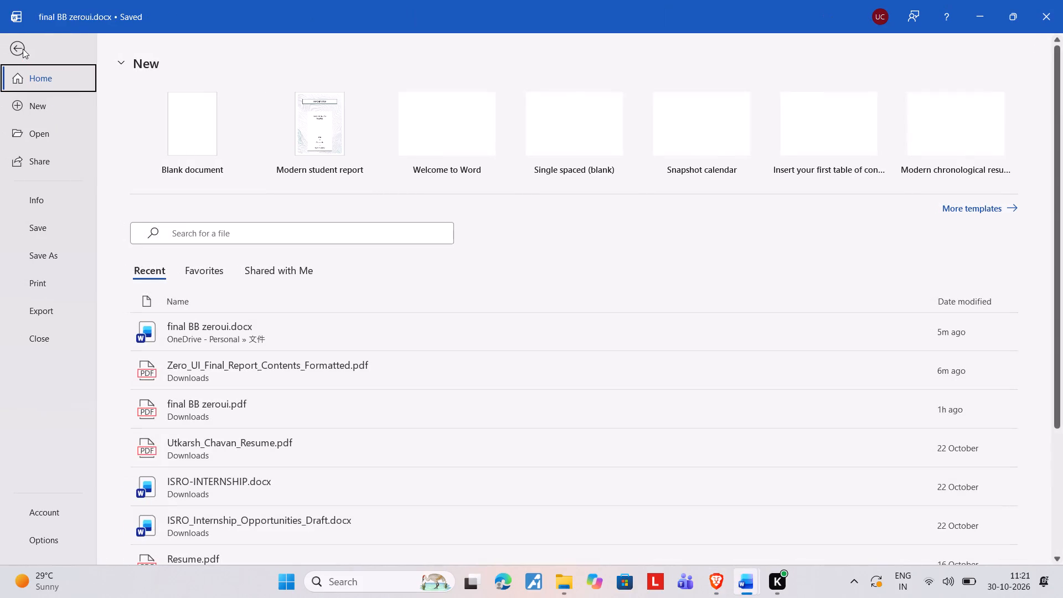
click(51, 256)
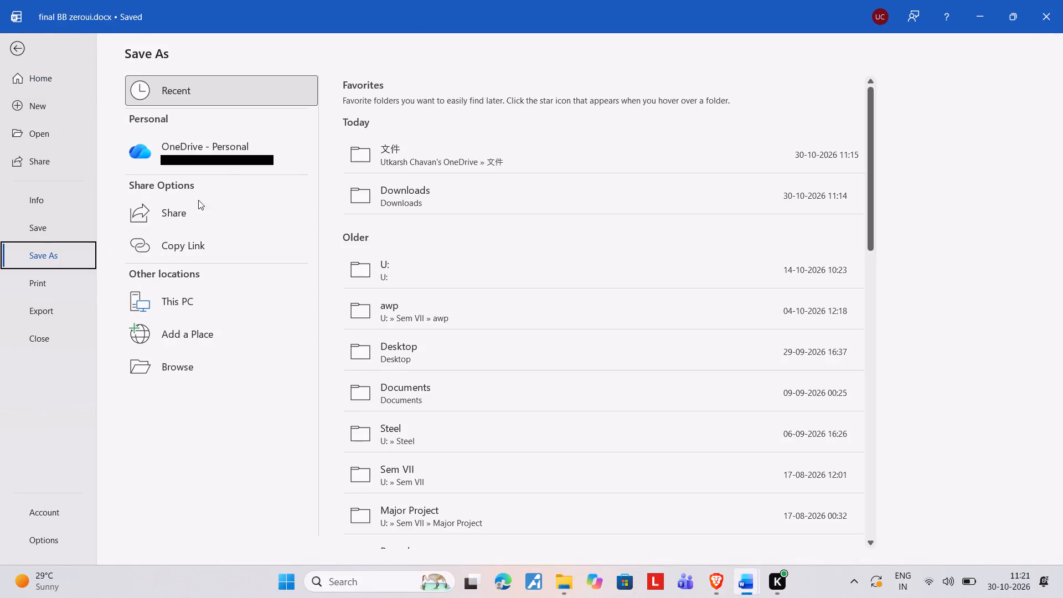
click(423, 209)
click(176, 234)
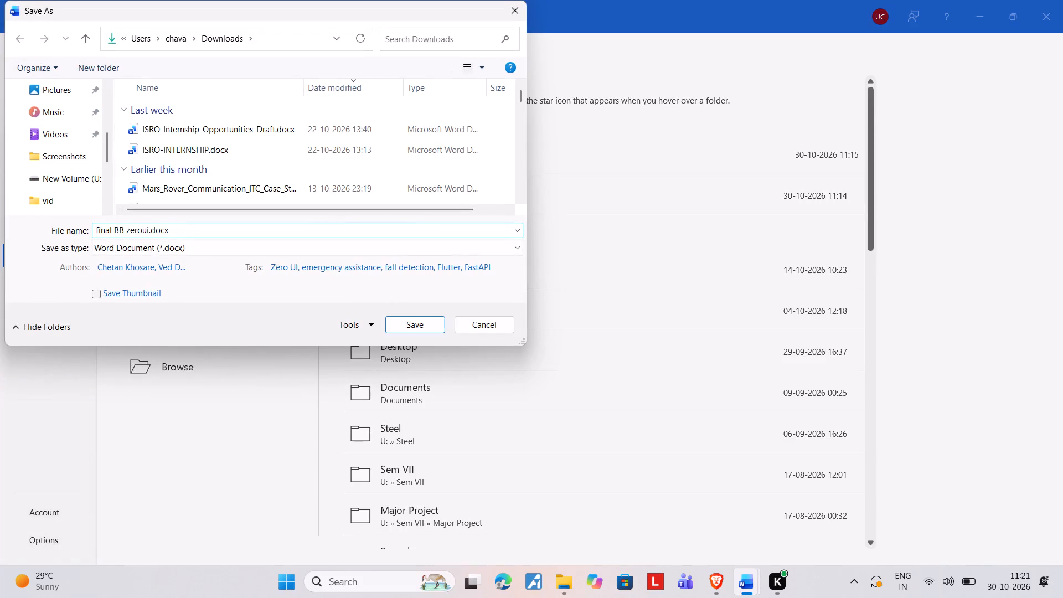
key(Left)
key(Left)
key(Left)
key(Left)
key(Left)
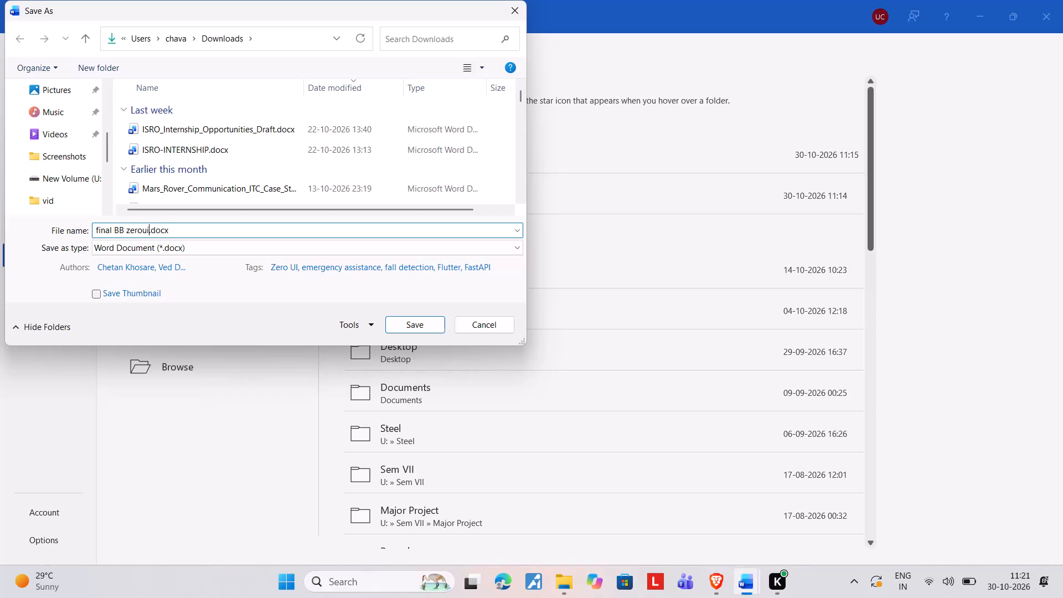
key(Left)
key(Left)
key(Left)
key(Left)
key(Left)
key(Left)
key(Left)
key(Left)
key(Right)
key(BackSpace)
text(lack)
text(book)
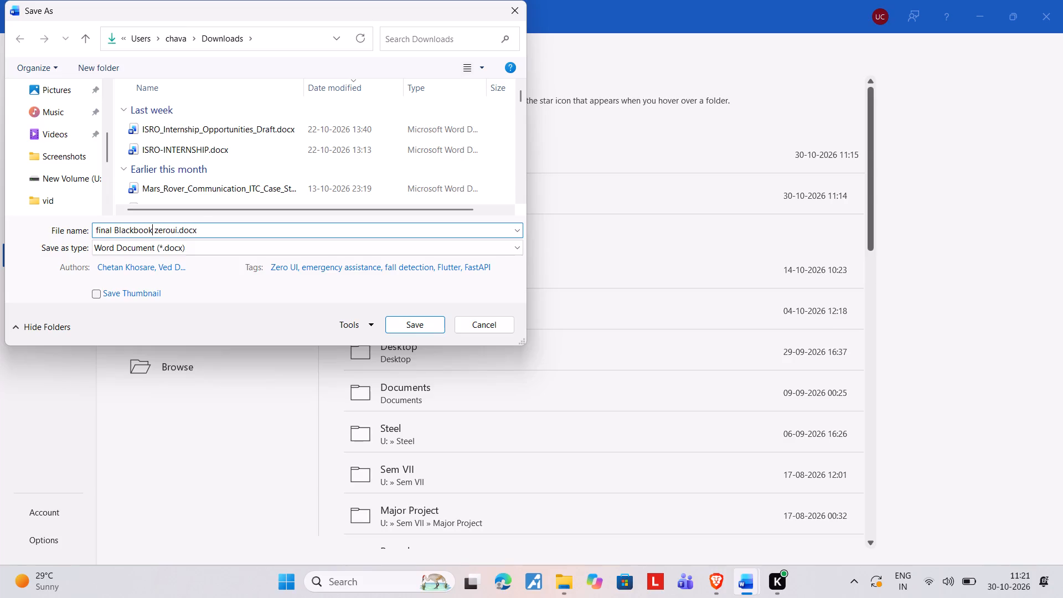
click(407, 324)
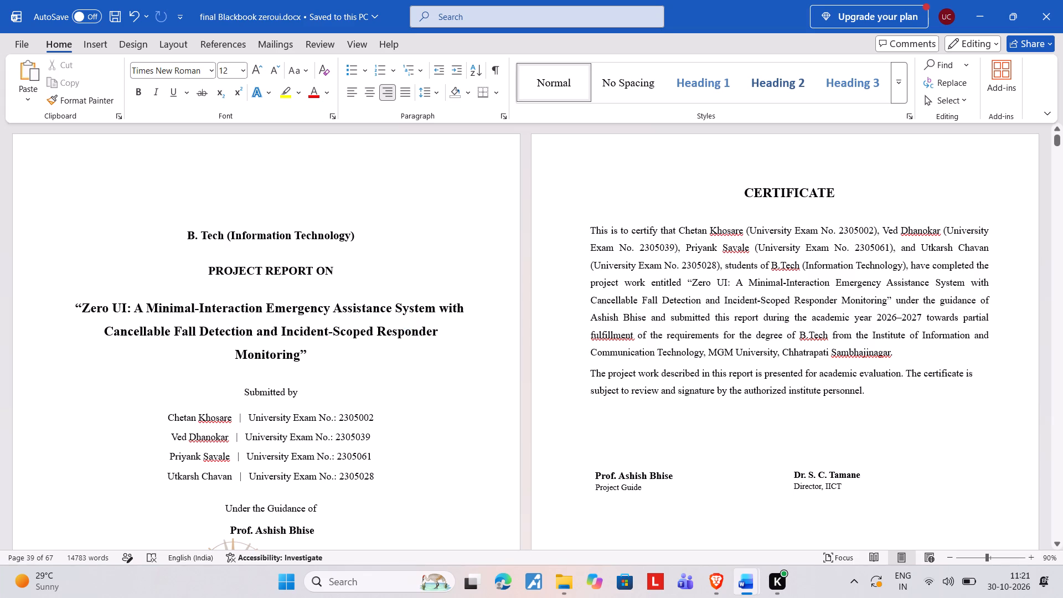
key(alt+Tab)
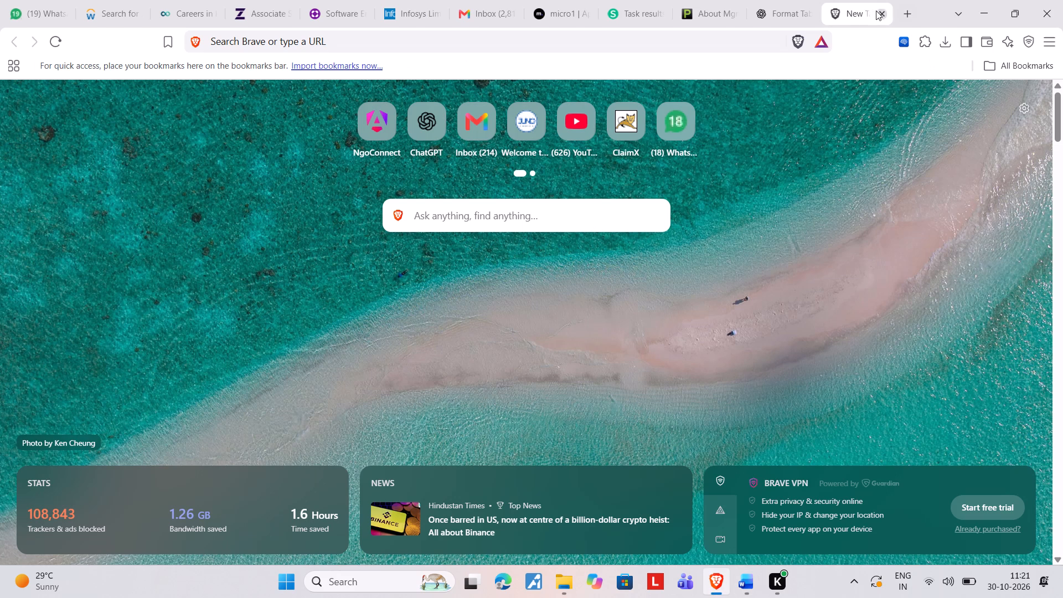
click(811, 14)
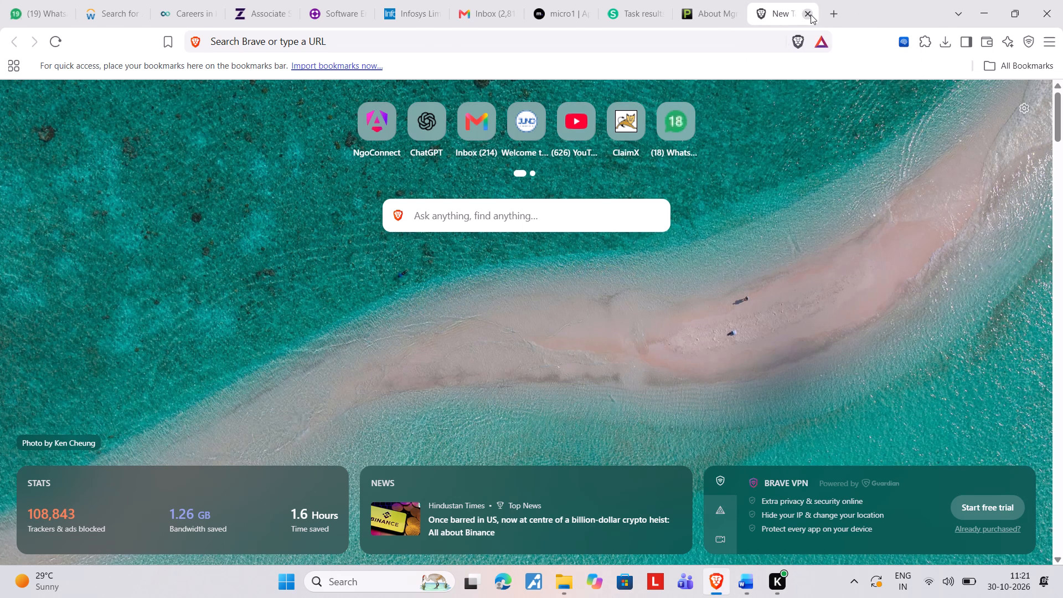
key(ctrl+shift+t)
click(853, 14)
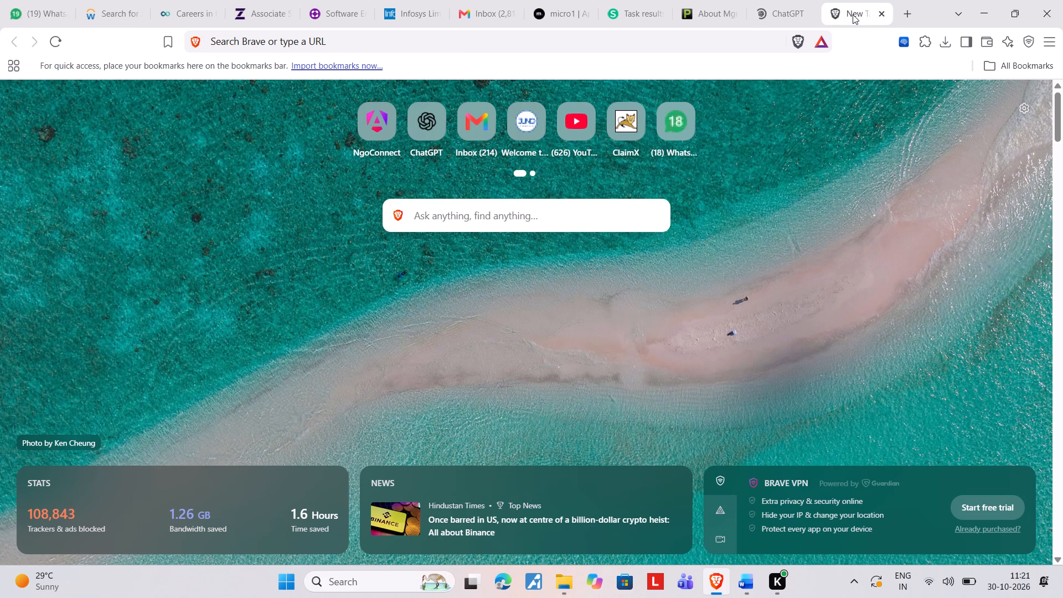
Open finall BB zeroui.pdf from Downloads in Brave, check its pages from the certificate through the contents table, and close it.
click(560, 586)
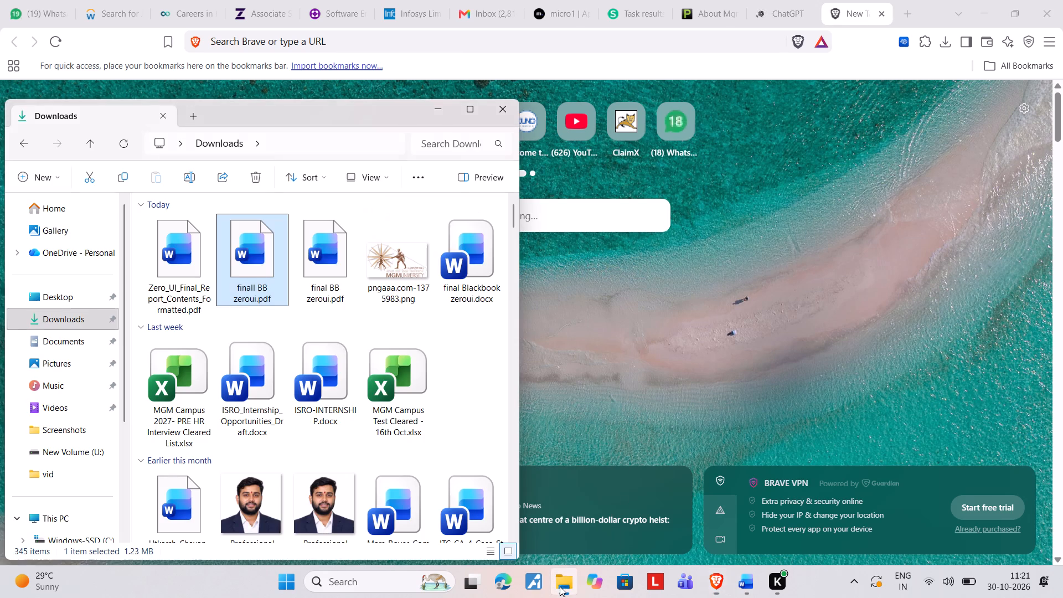
drag(255, 274, 734, 291)
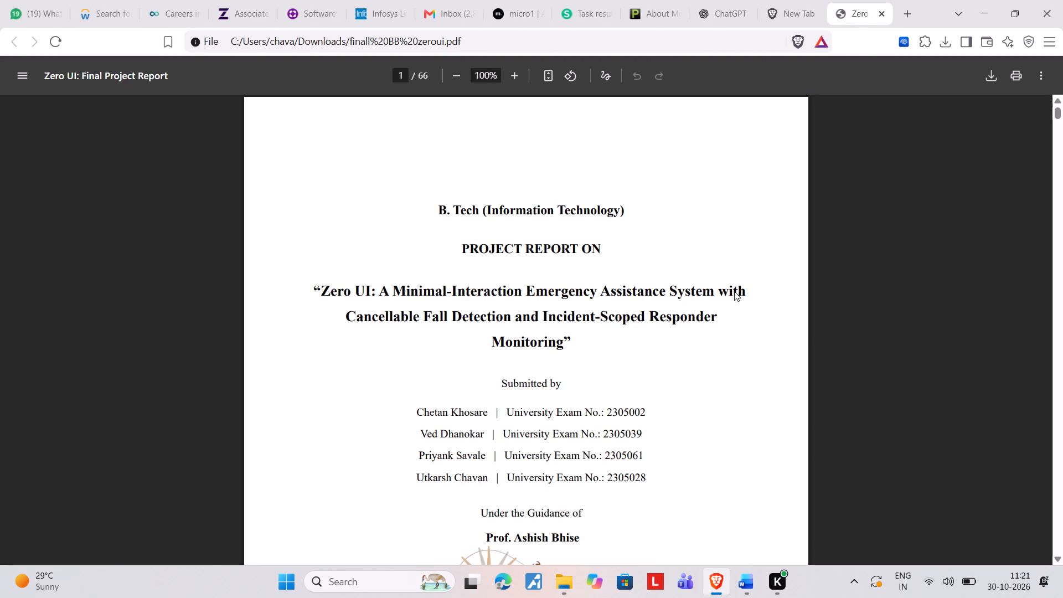
scroll(637, 323, down, 7)
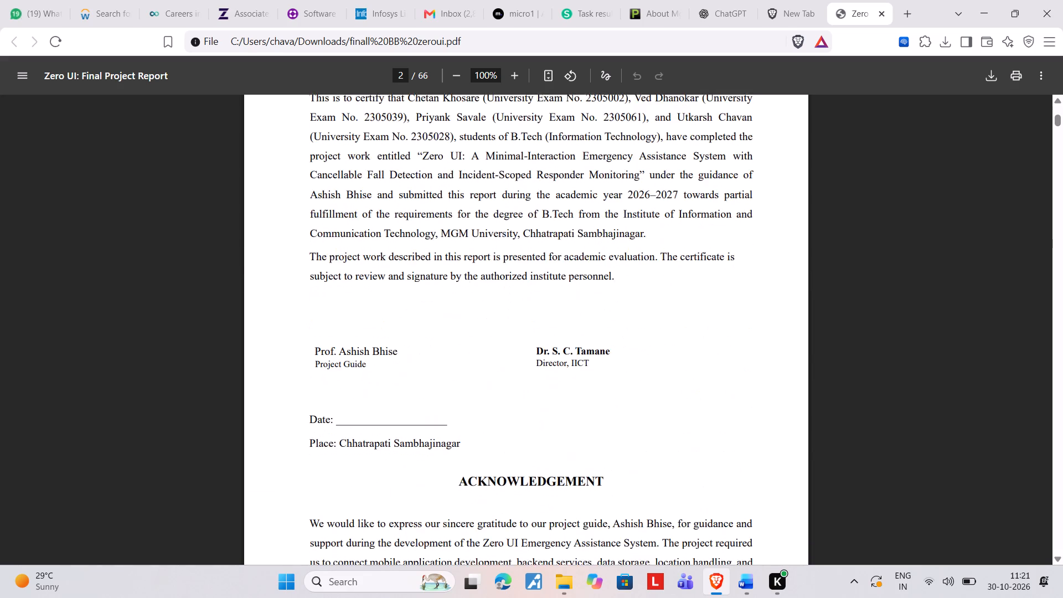
scroll(637, 323, down, 8)
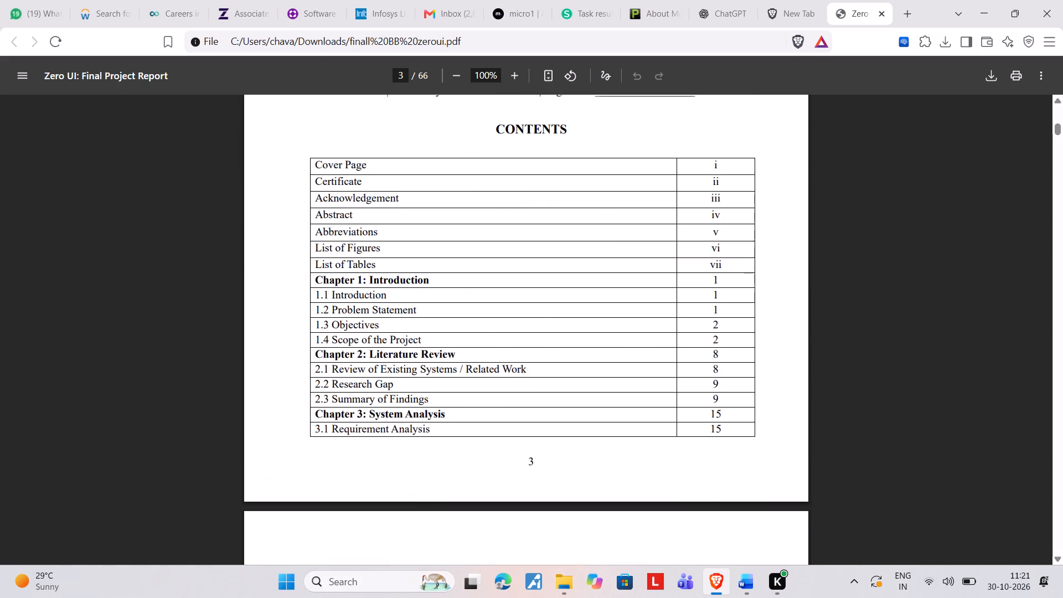
scroll(637, 323, down, 4)
click(882, 13)
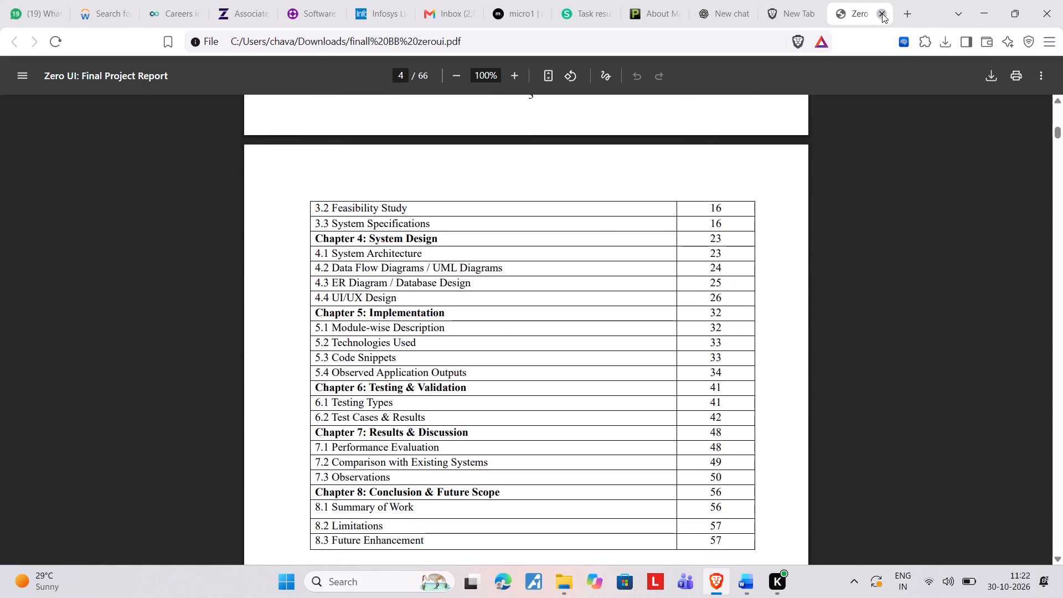
Switch to the Sejda results tab in Brave and review the front matter in the final BB zeroui.pdf preview.
click(745, 585)
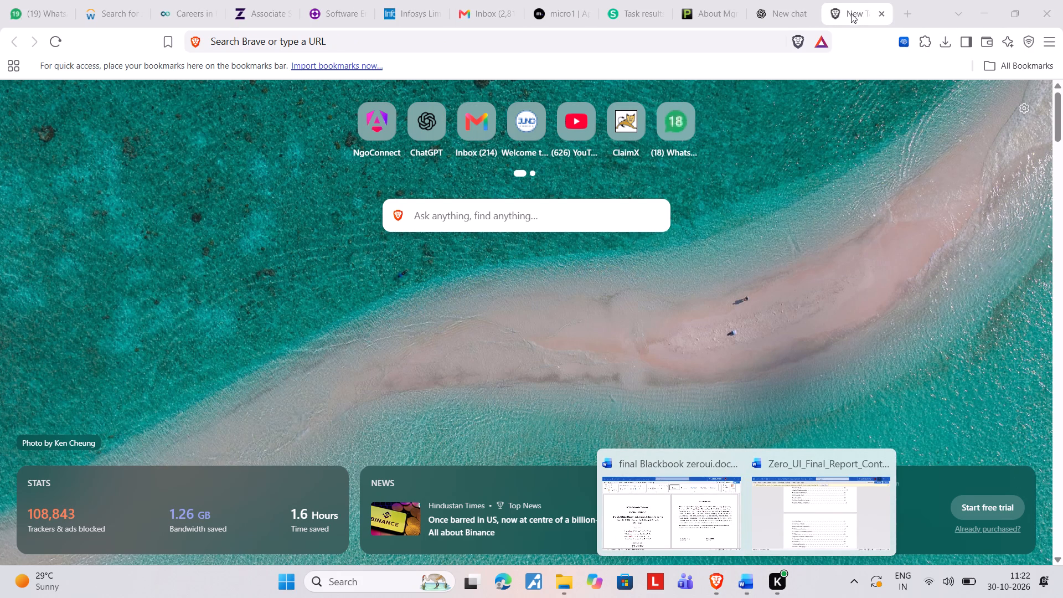
click(651, 1)
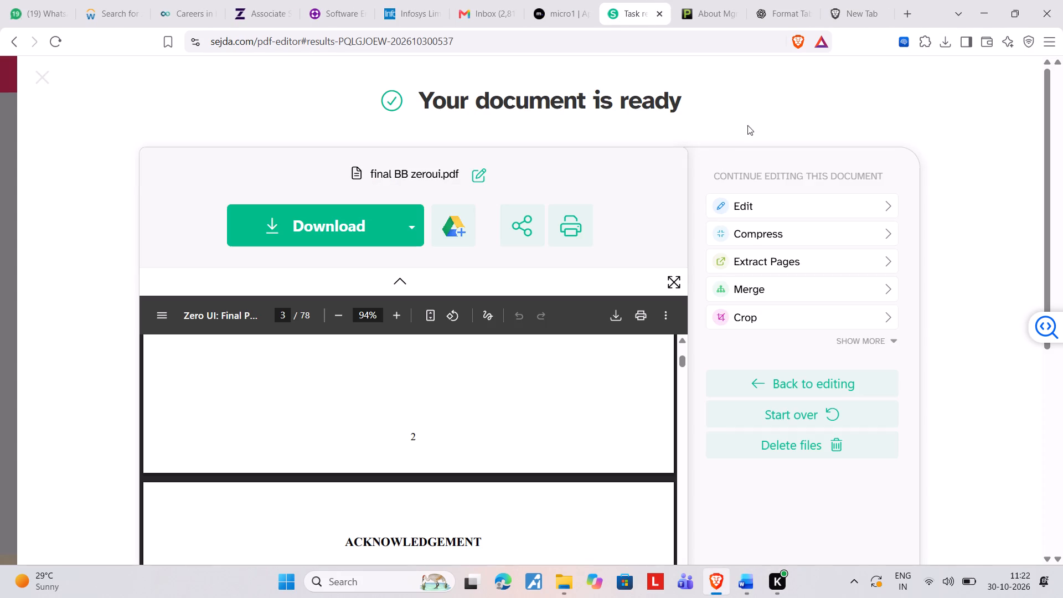
scroll(594, 242, up, 5)
scroll(594, 242, down, 7)
scroll(594, 242, up, 1)
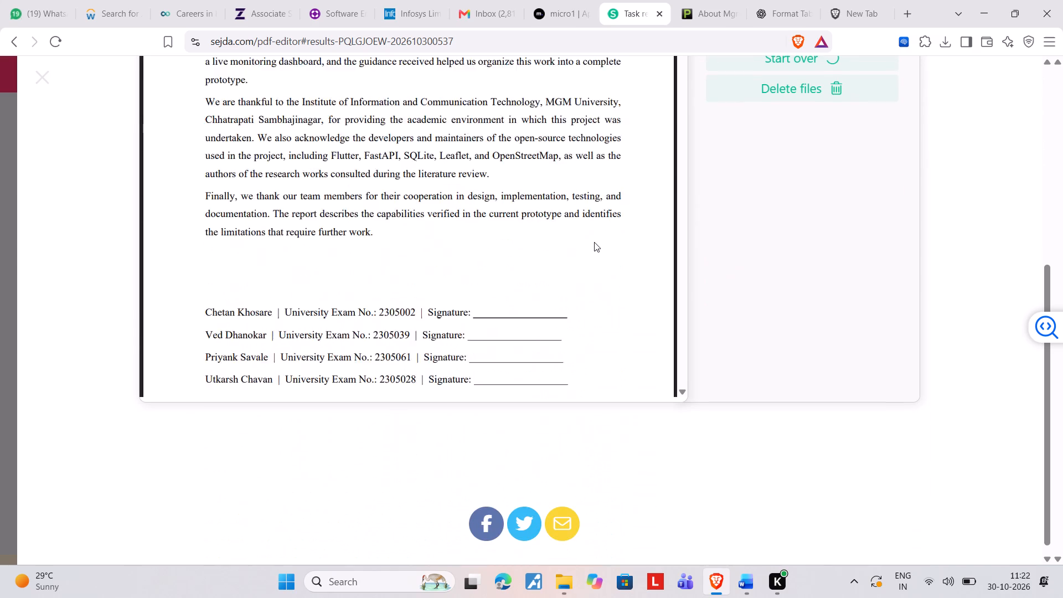
scroll(594, 242, up, 7)
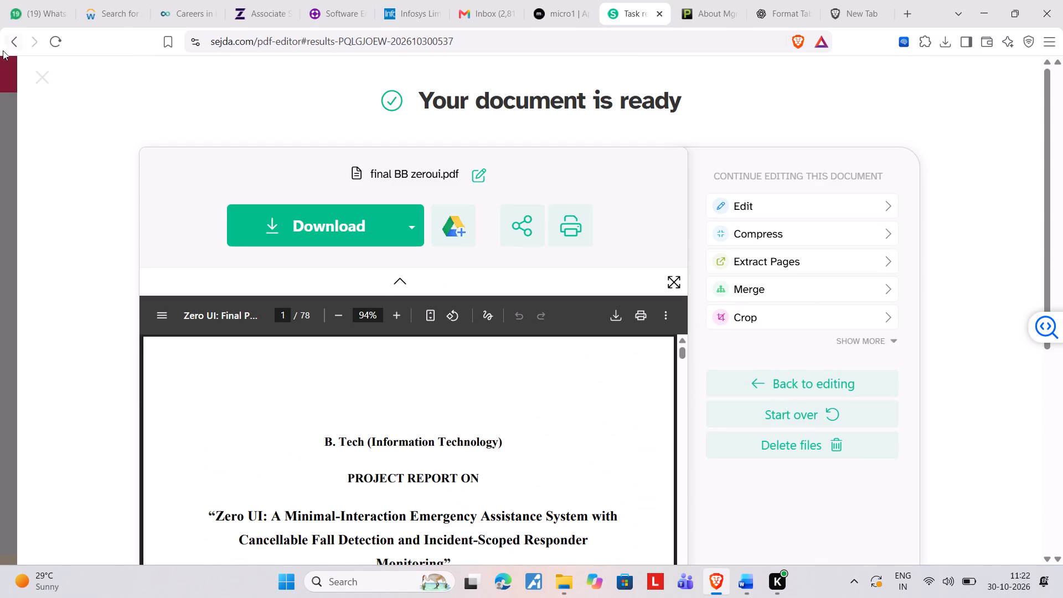
Leave the Sejda results for final BB zeroui.pdf, return to the PDF editor page, and close the Sejda tab.
click(45, 74)
scroll(342, 169, up, 6)
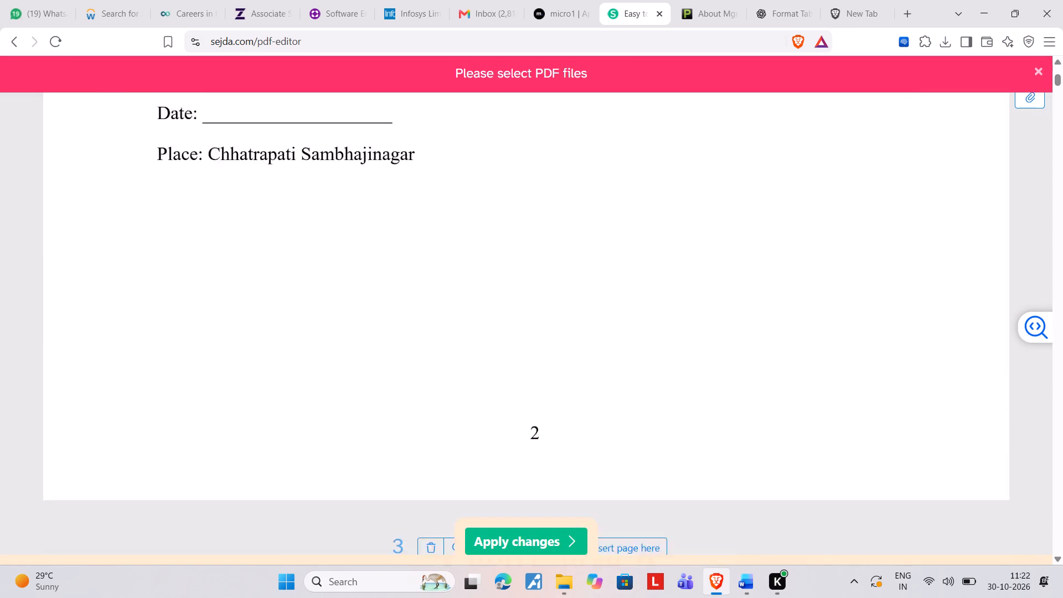
scroll(342, 169, up, 11)
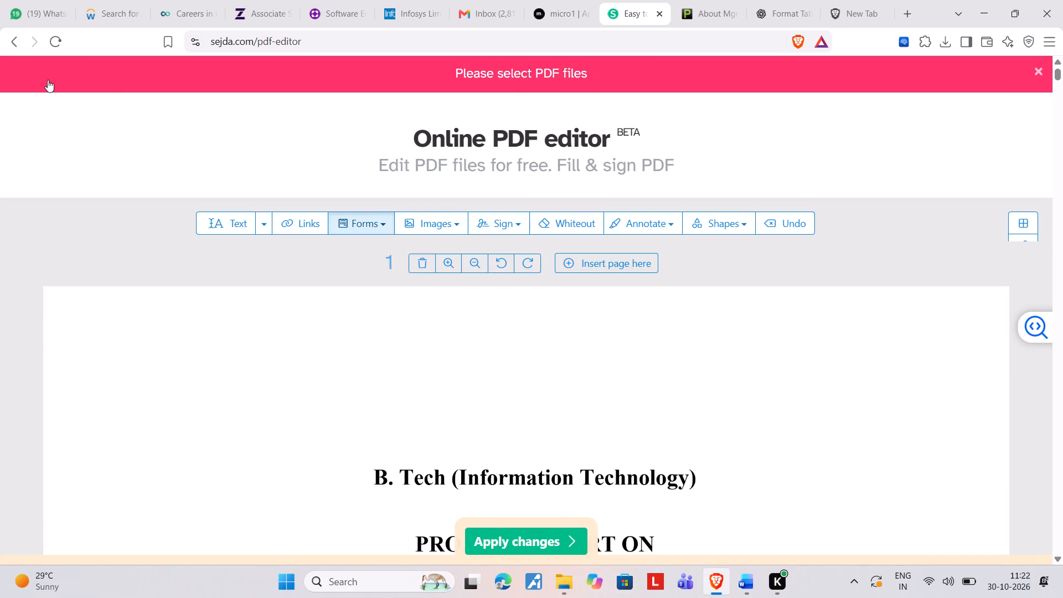
click(15, 39)
click(15, 39)
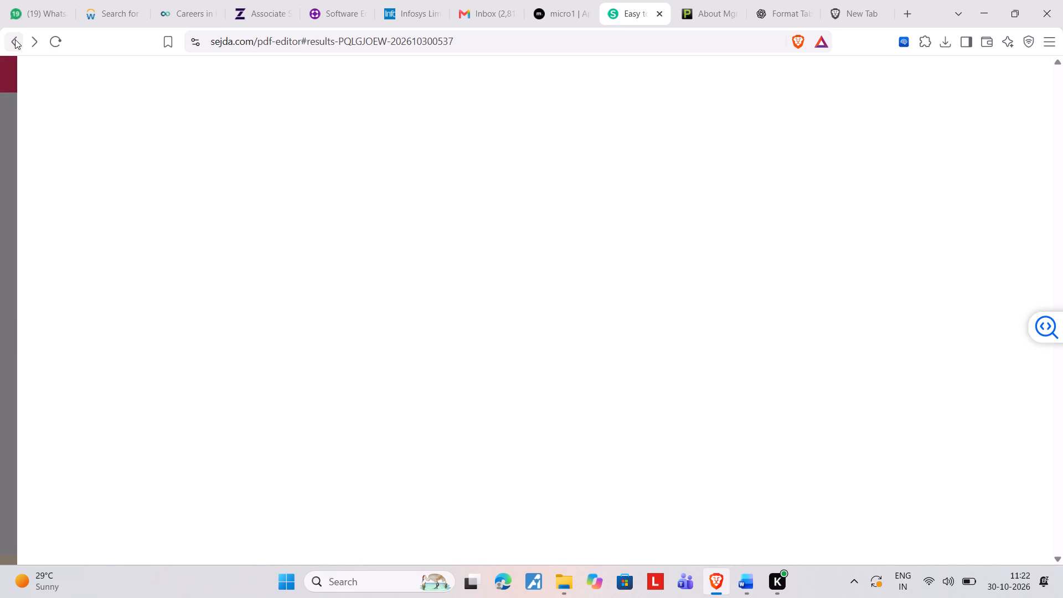
scroll(47, 84, up, 5)
click(14, 44)
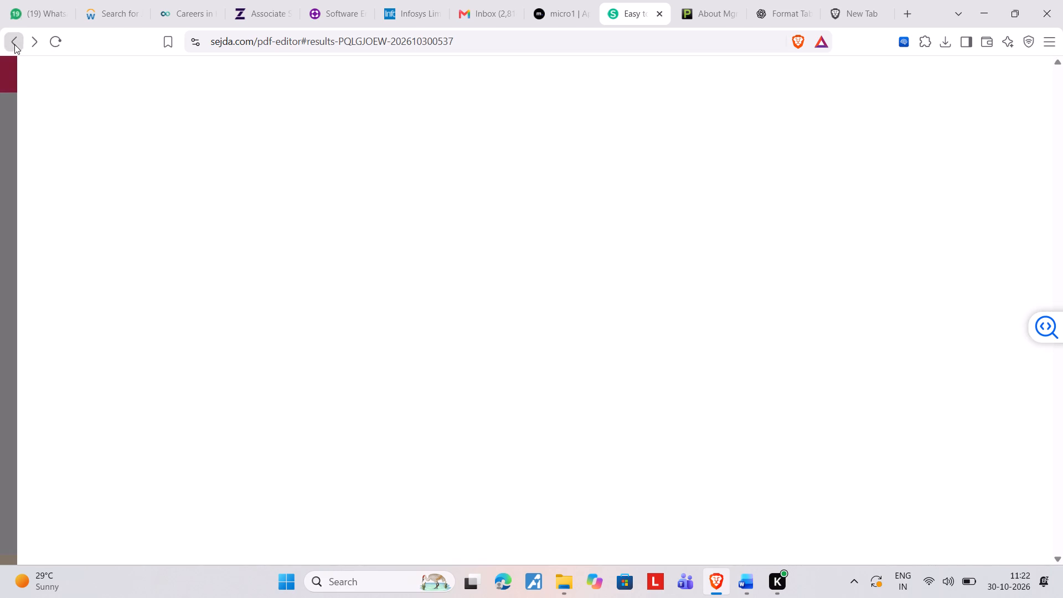
click(14, 44)
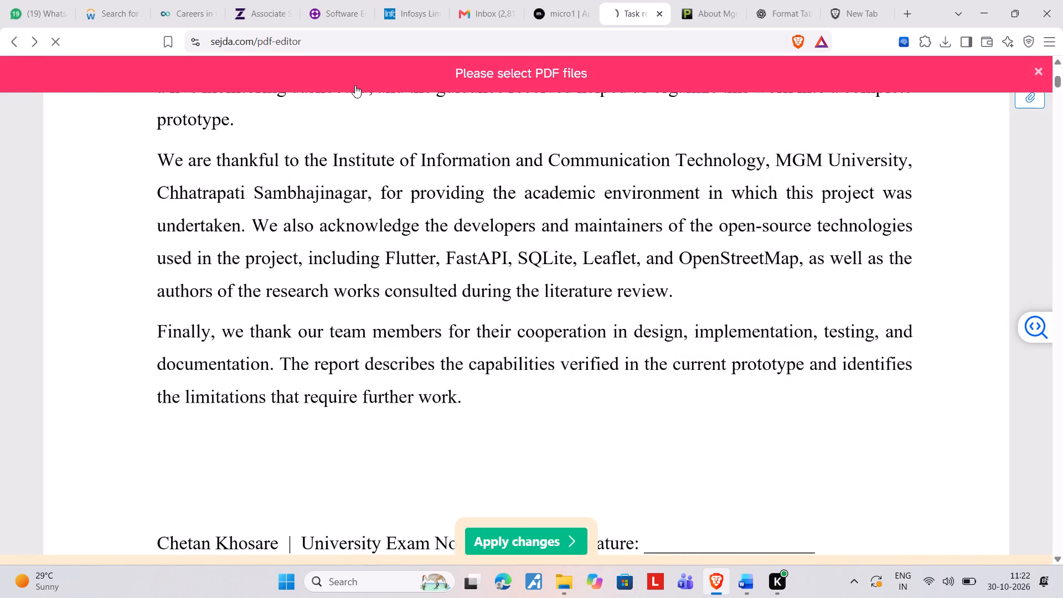
click(358, 80)
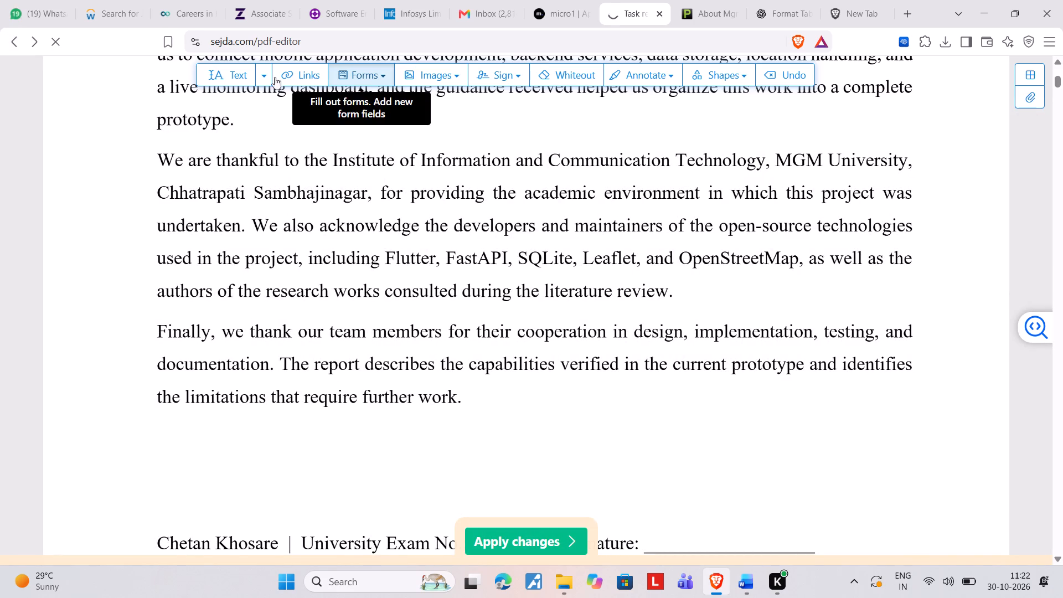
click(56, 44)
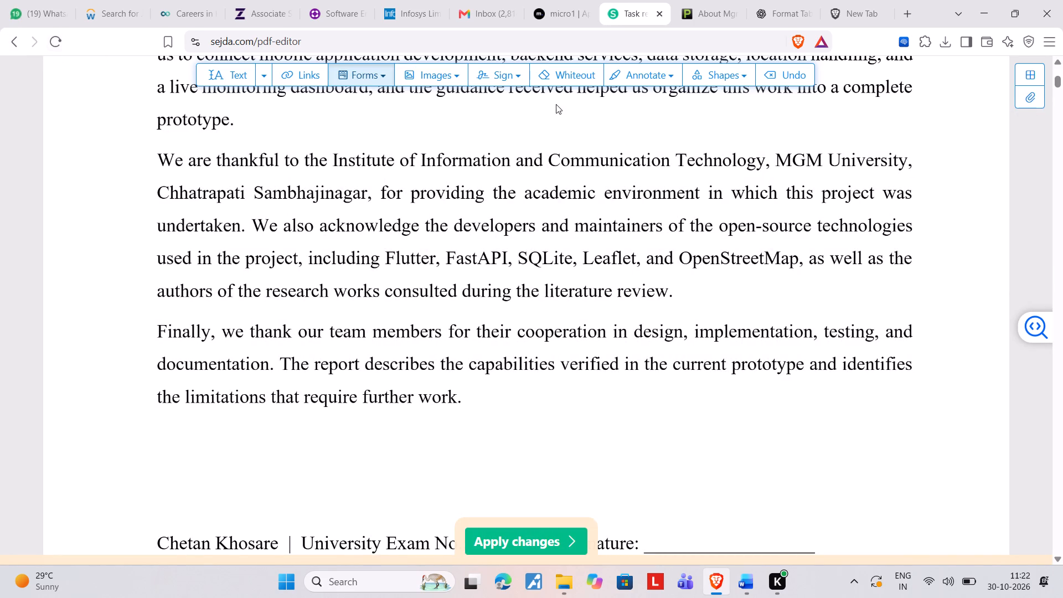
click(658, 14)
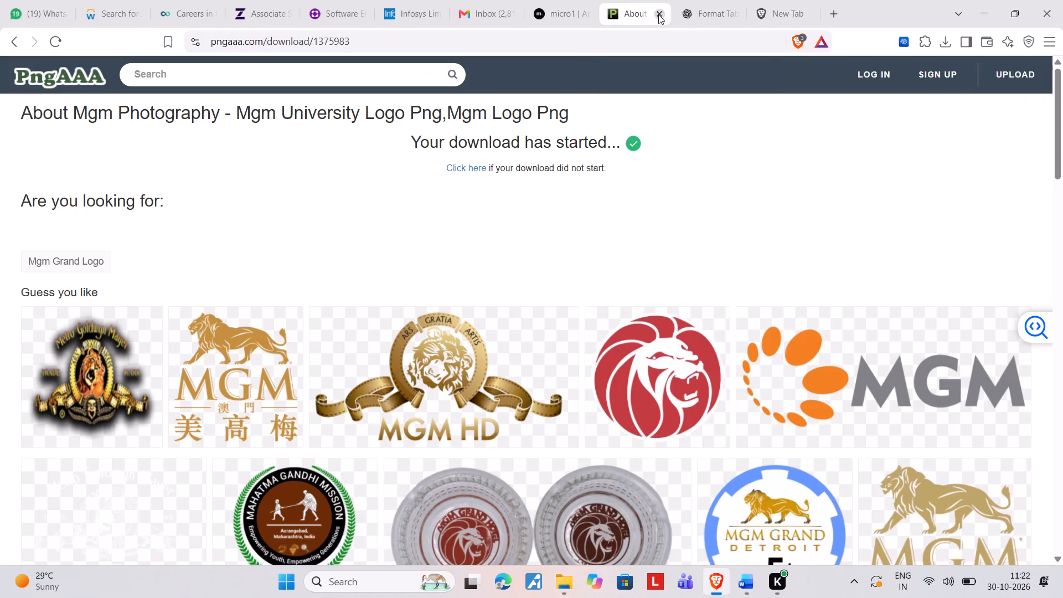
Open sejda.com in a new browser tab.
click(837, 18)
text(sejd)
key(Return)
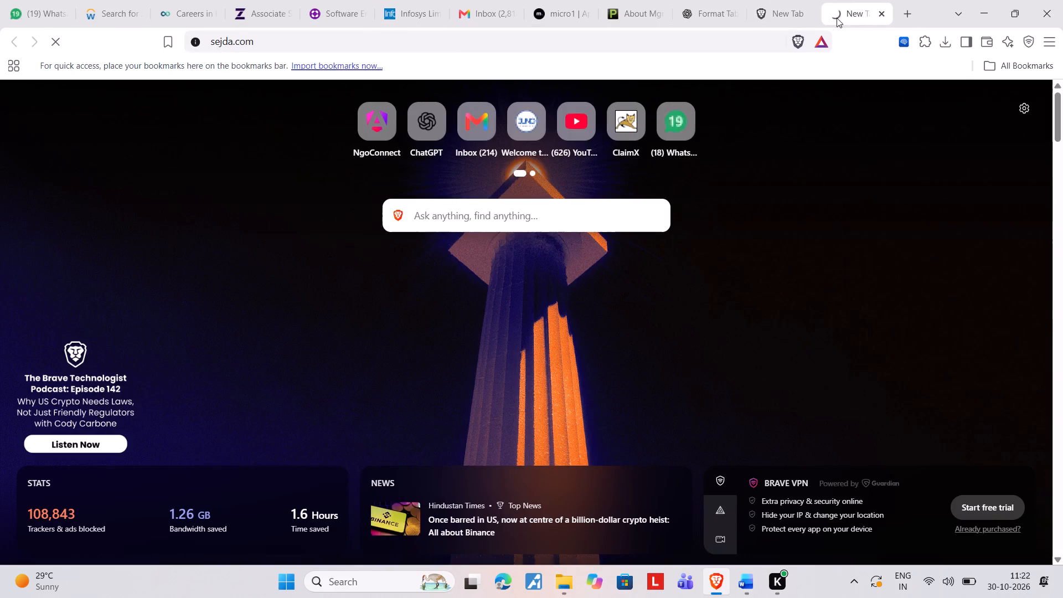
Bring finall BB zeroui.pdf from Downloads into Brave and check its CERTIFICATE page and where the ACKNOWLEDGEMENT starts.
click(567, 591)
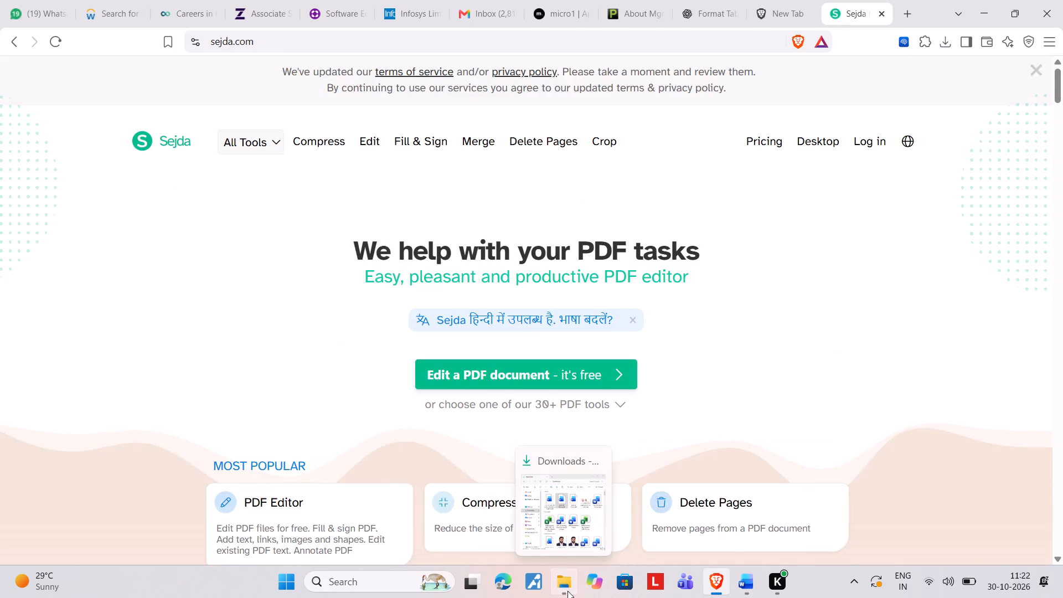
drag(260, 259, 442, 277)
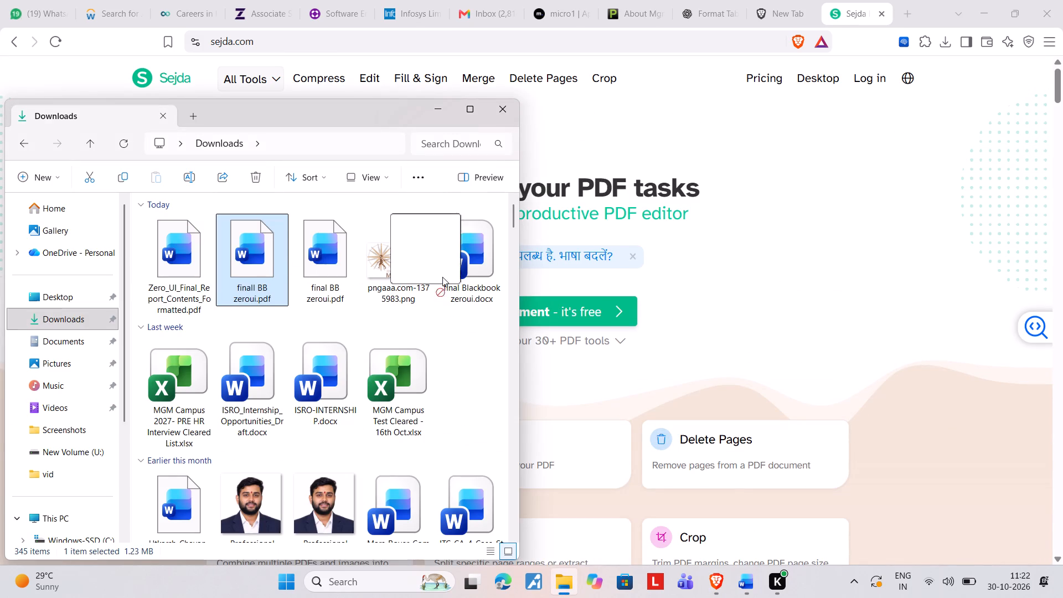
drag(442, 277, 597, 300)
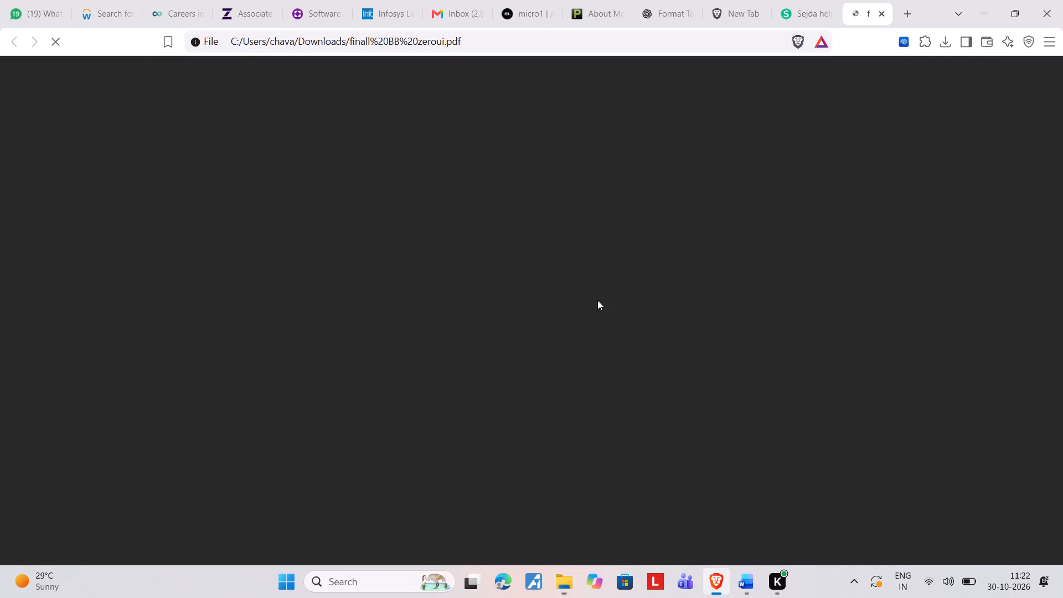
scroll(514, 264, down, 6)
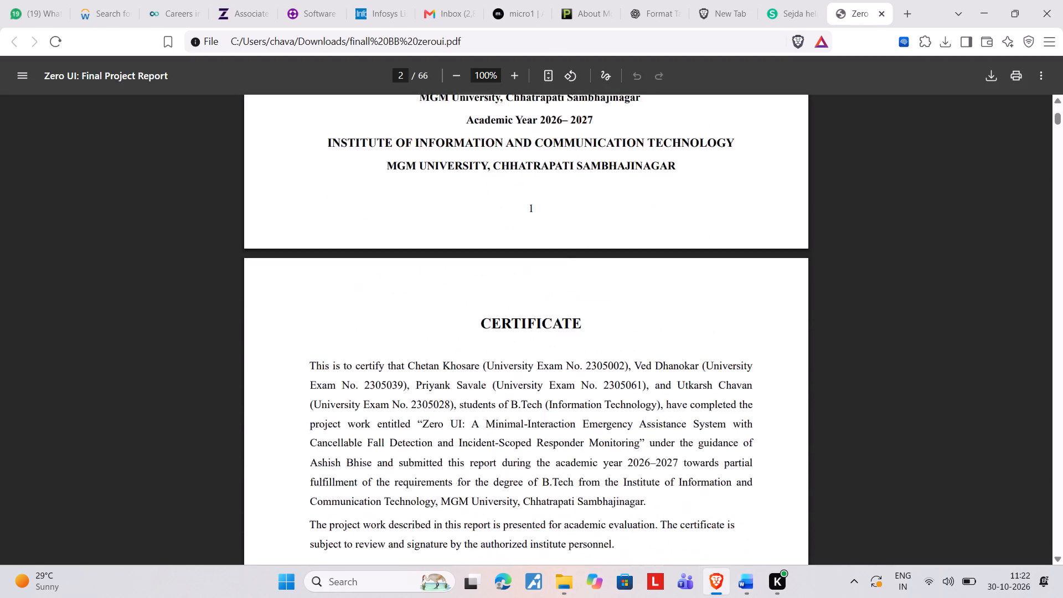
scroll(514, 264, down, 1)
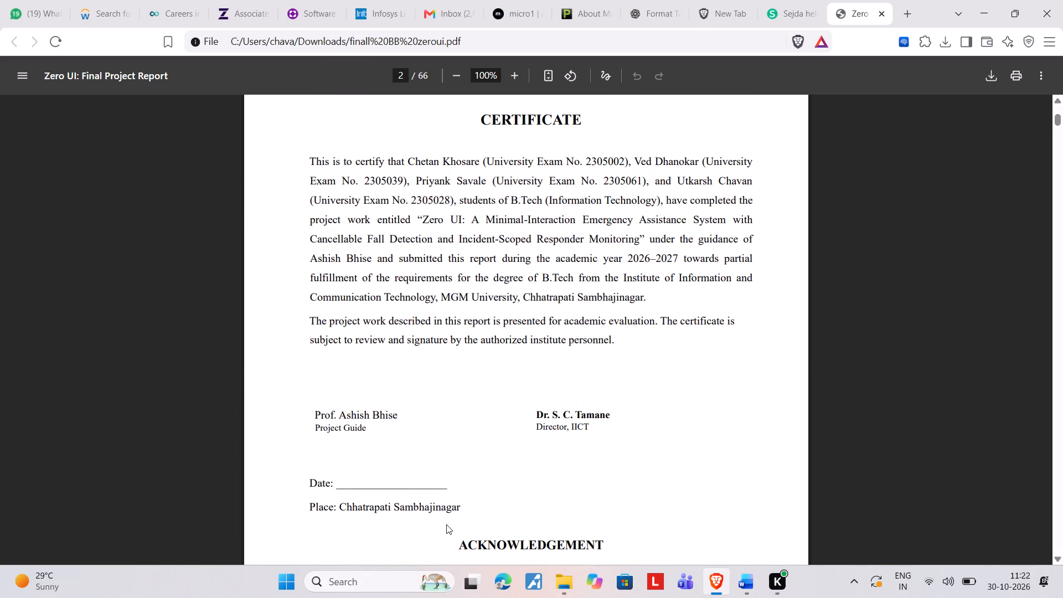
scroll(446, 524, down, 1)
click(450, 498)
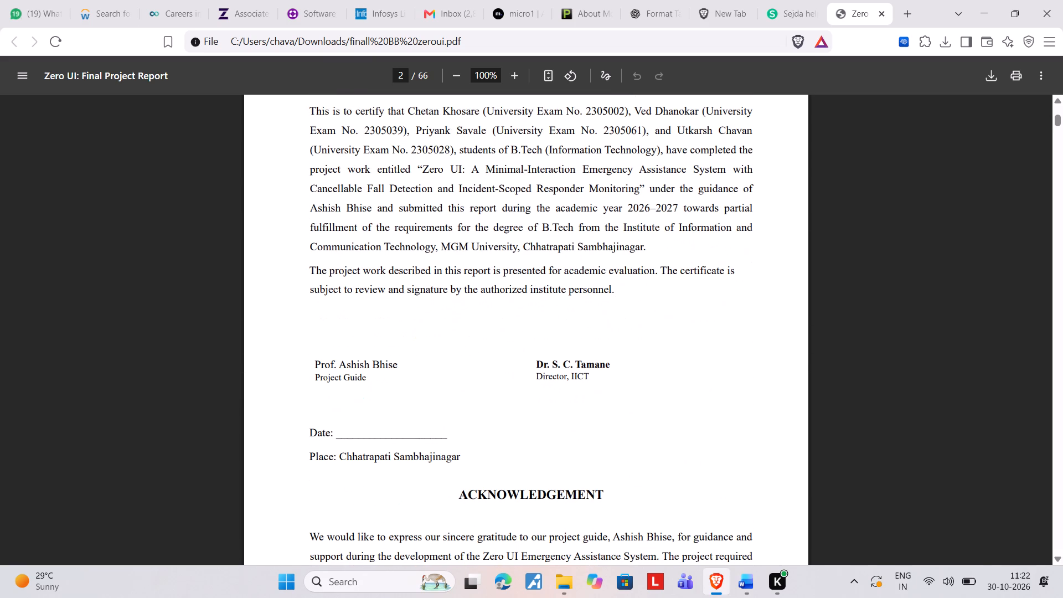
click(470, 491)
click(530, 485)
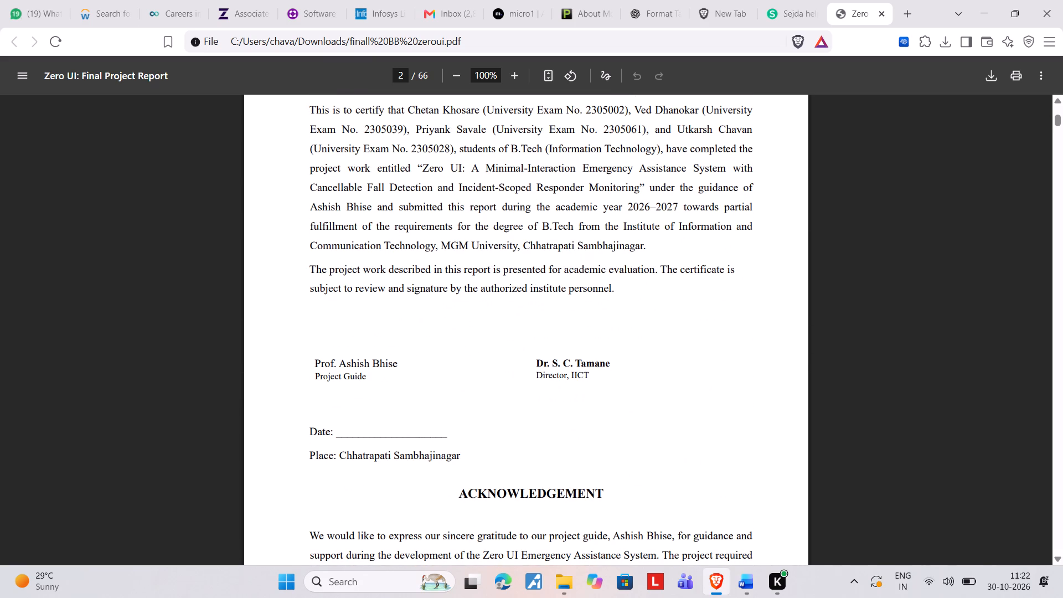
click(459, 467)
Switch to final Blackbook zeroui.docx in Word and check its title, CERTIFICATE and ACKNOWLEDGEMENT pages.
key(alt+Tab)
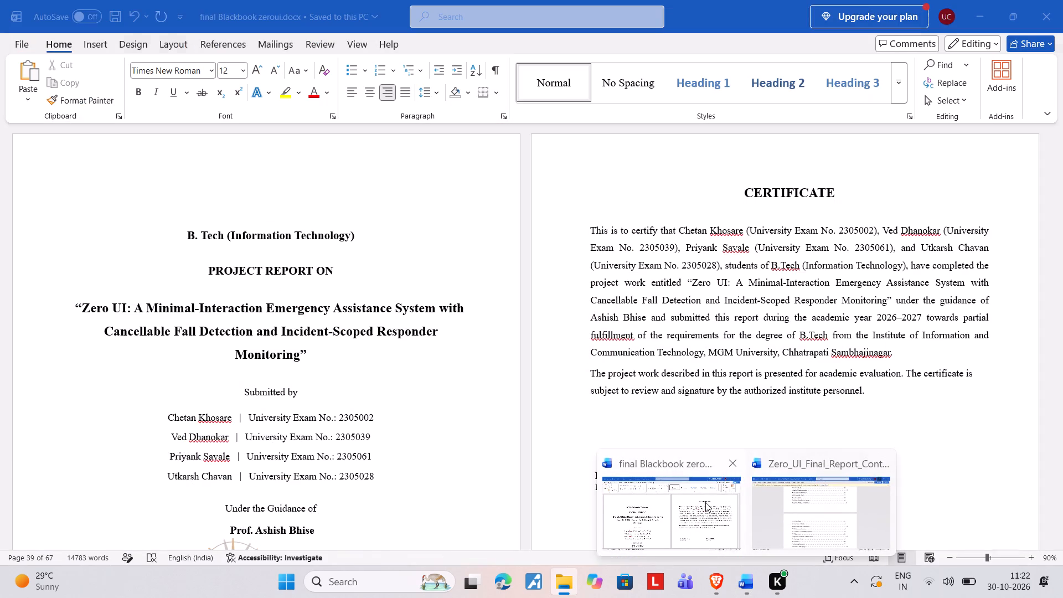
click(705, 503)
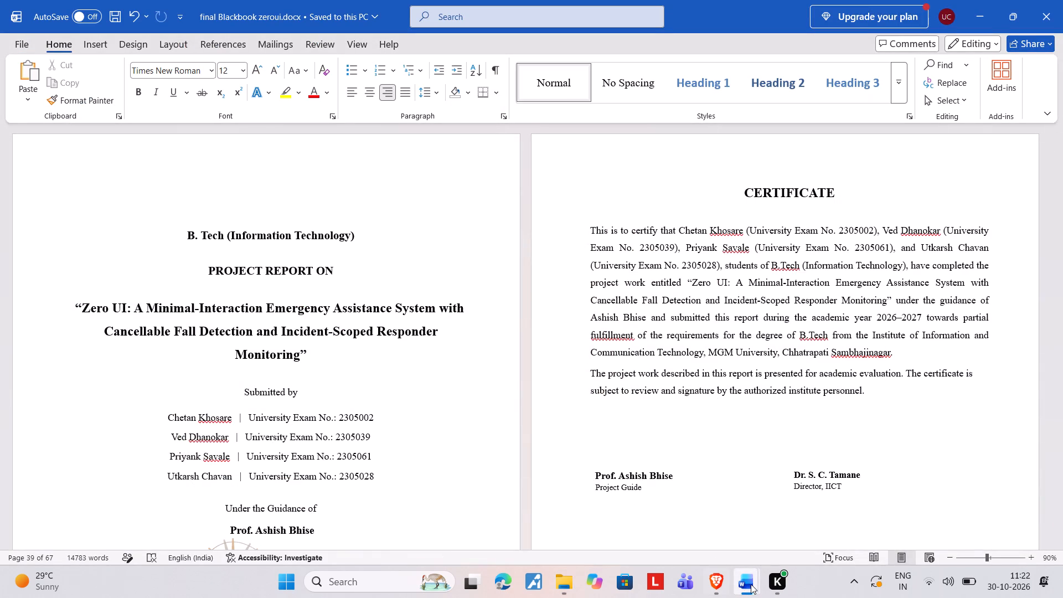
ctrl+scroll(535, 220, up, 1)
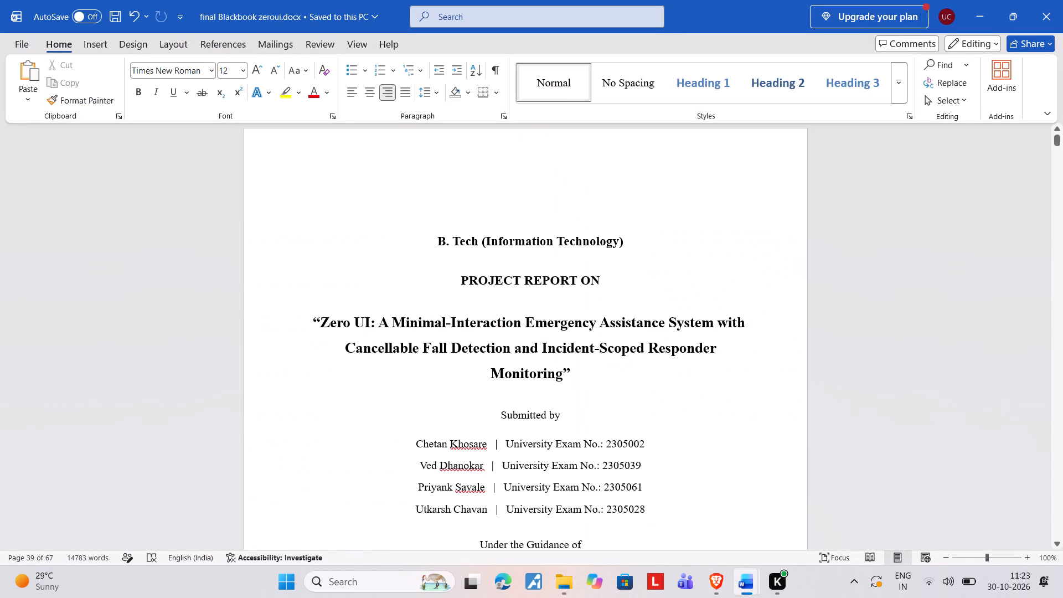
scroll(535, 220, down, 3)
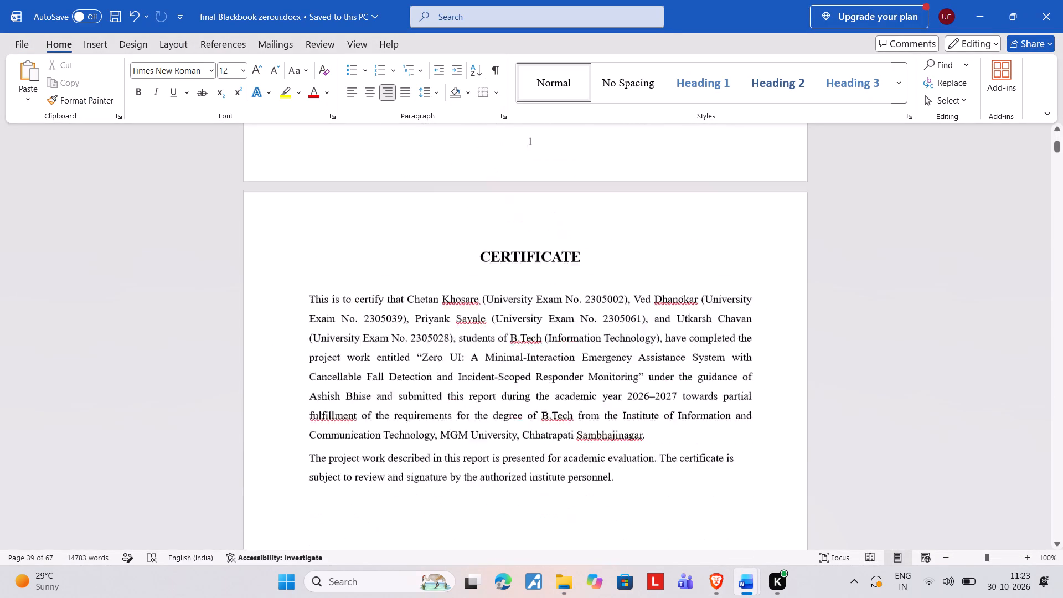
scroll(535, 220, down, 4)
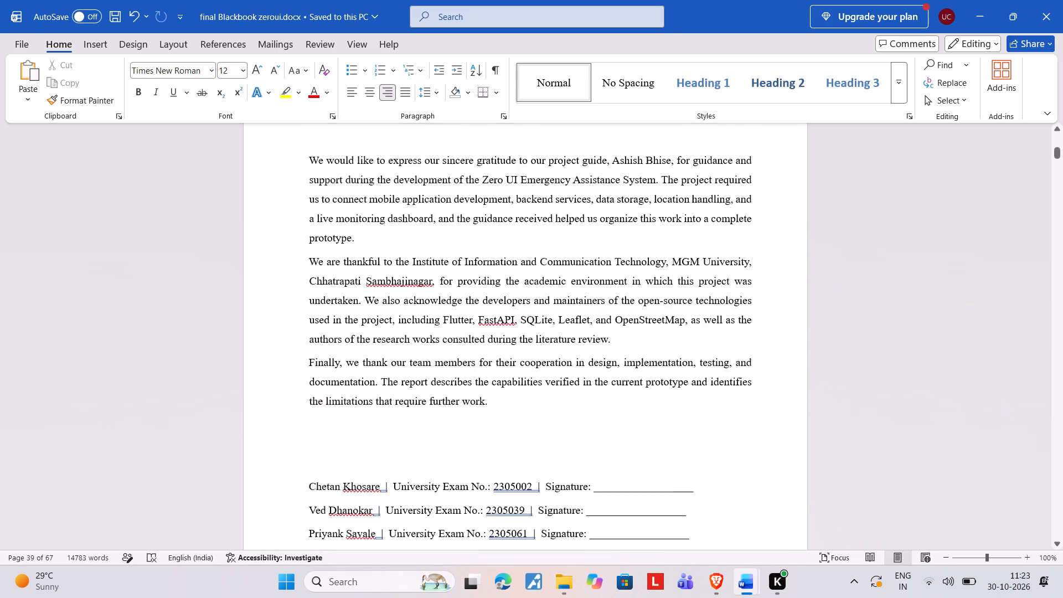
scroll(535, 220, down, 1)
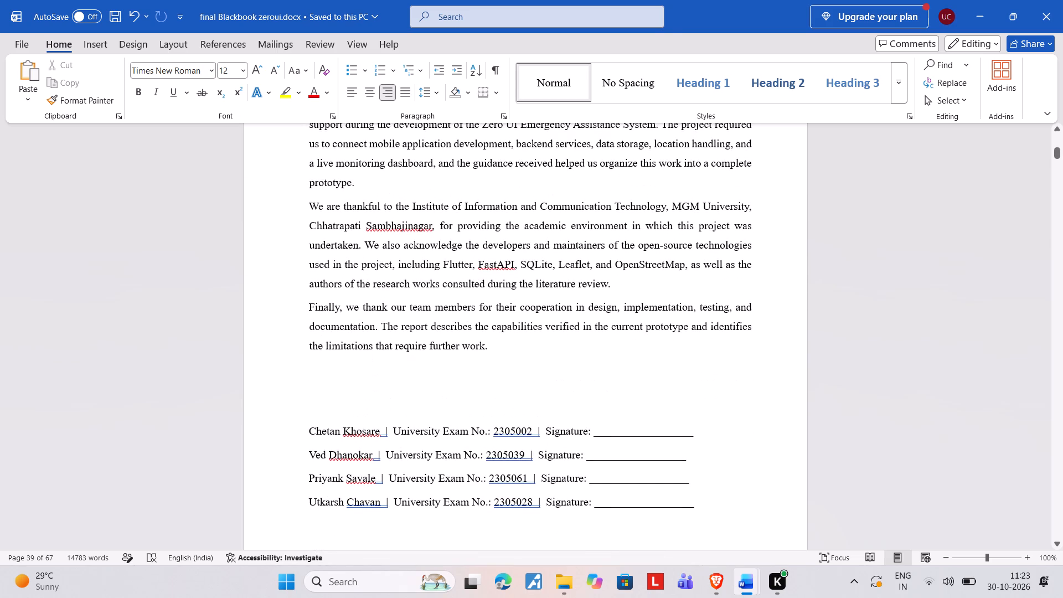
scroll(535, 220, up, 1)
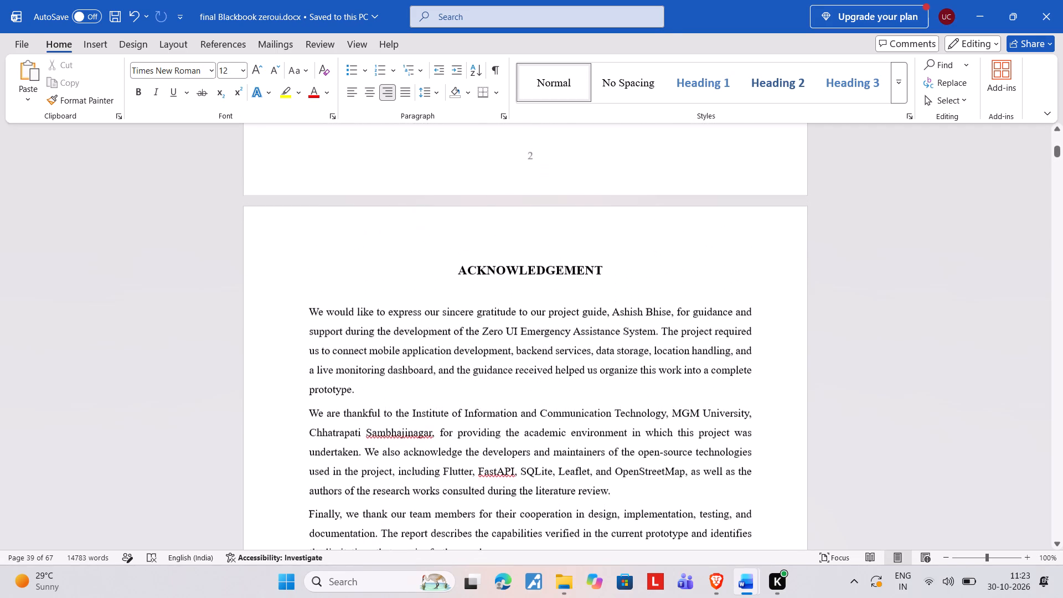
scroll(535, 220, up, 1)
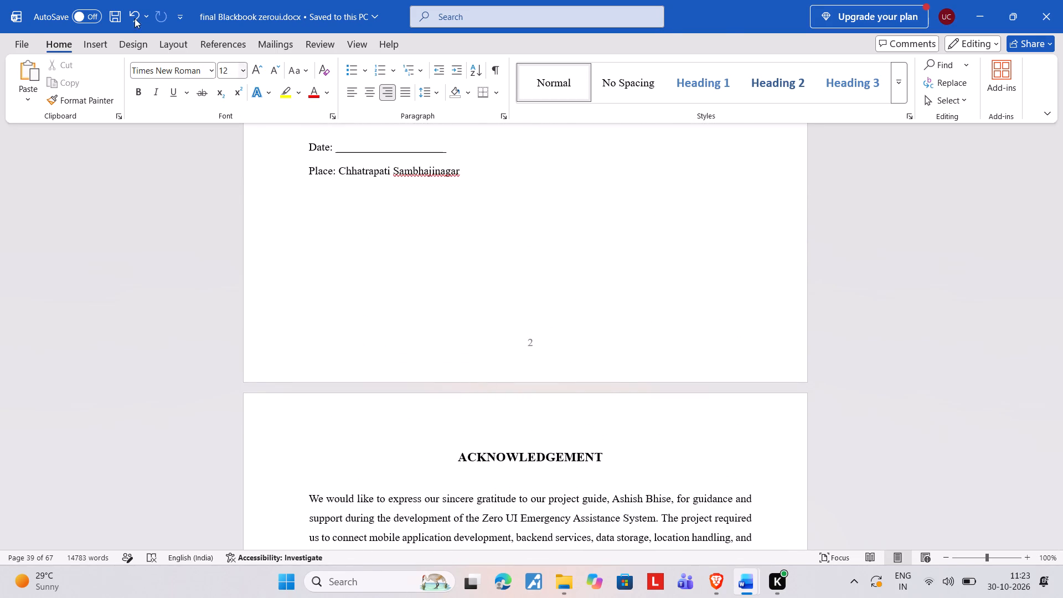
Export the report as a PDF in Downloads named final Blackbookmain zeroui.pdf.
click(23, 42)
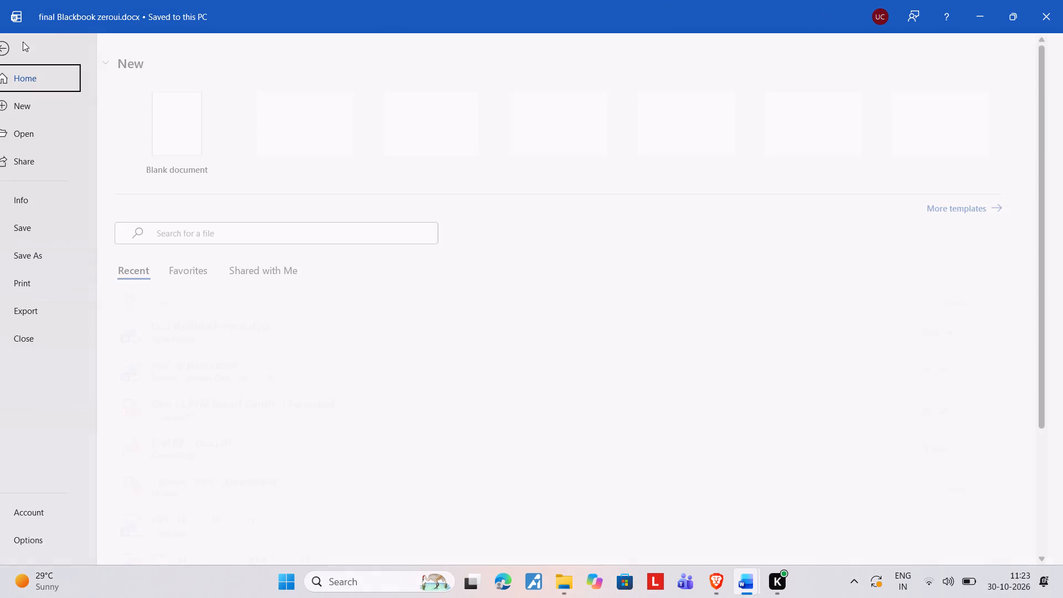
click(51, 316)
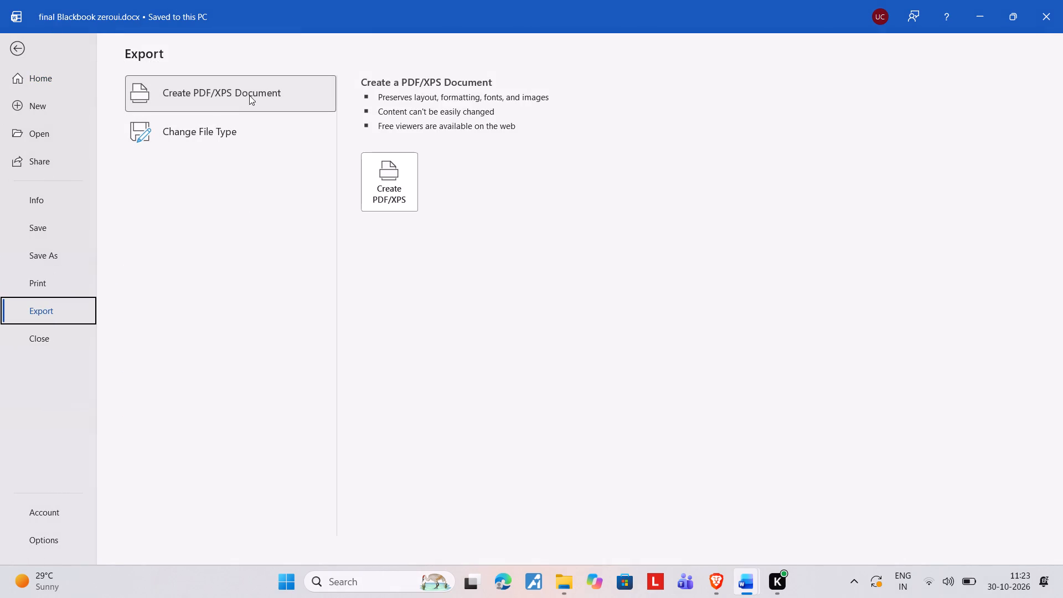
click(388, 192)
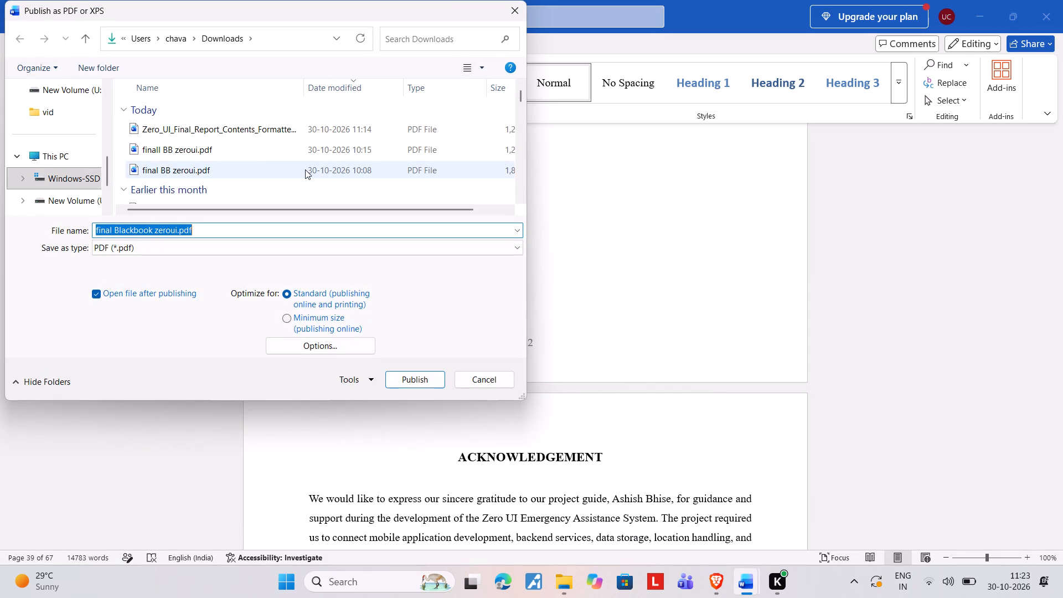
scroll(282, 145, down, 1)
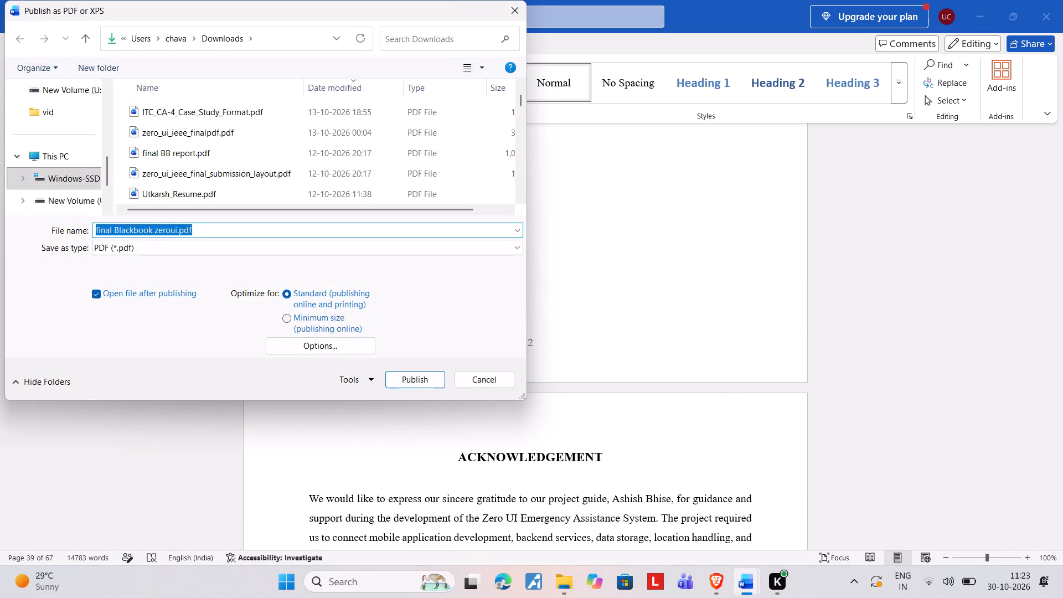
click(223, 229)
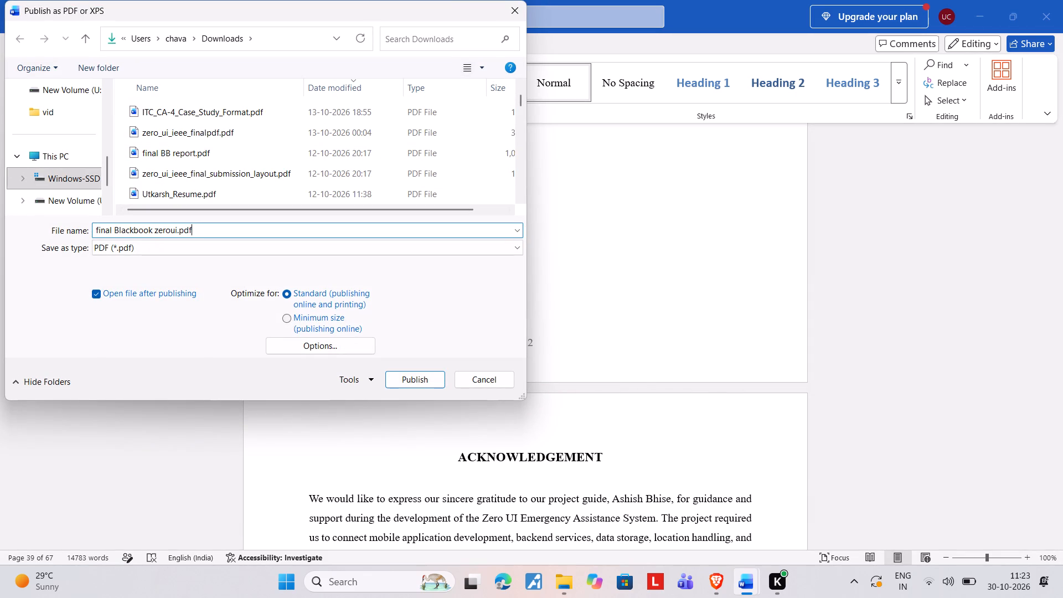
click(151, 229)
key(BackSpace)
text(kmain)
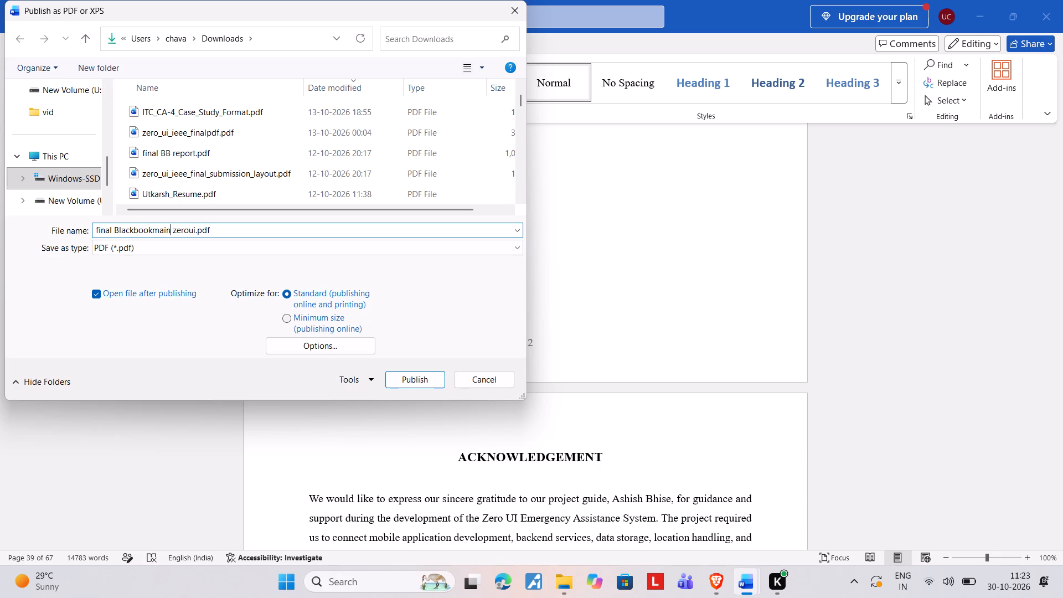
click(428, 378)
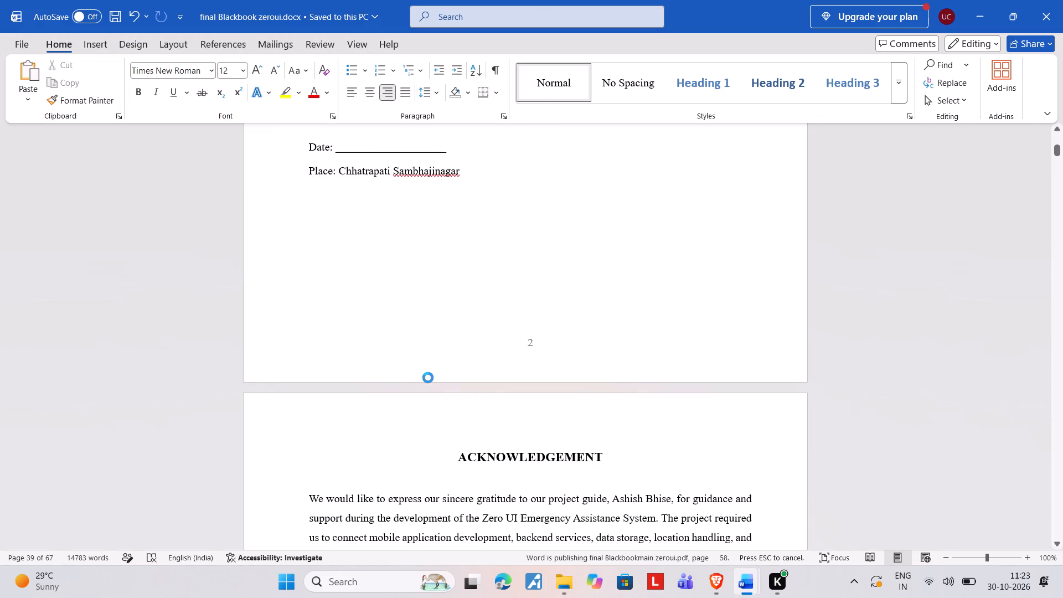
click(627, 321)
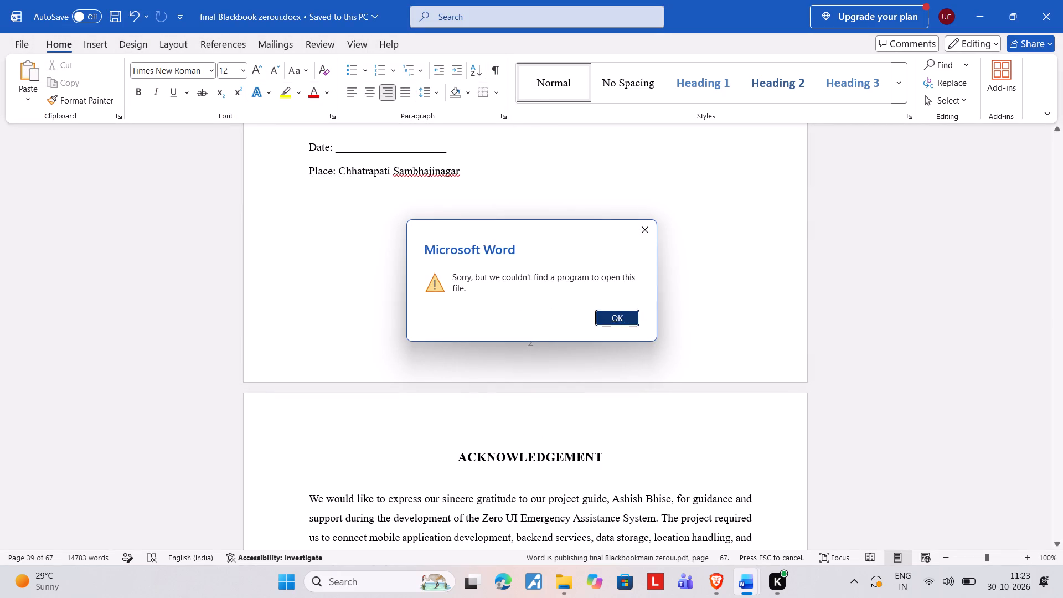
Open final Blackbookmain zeroui.pdf from the Downloads folder.
click(566, 585)
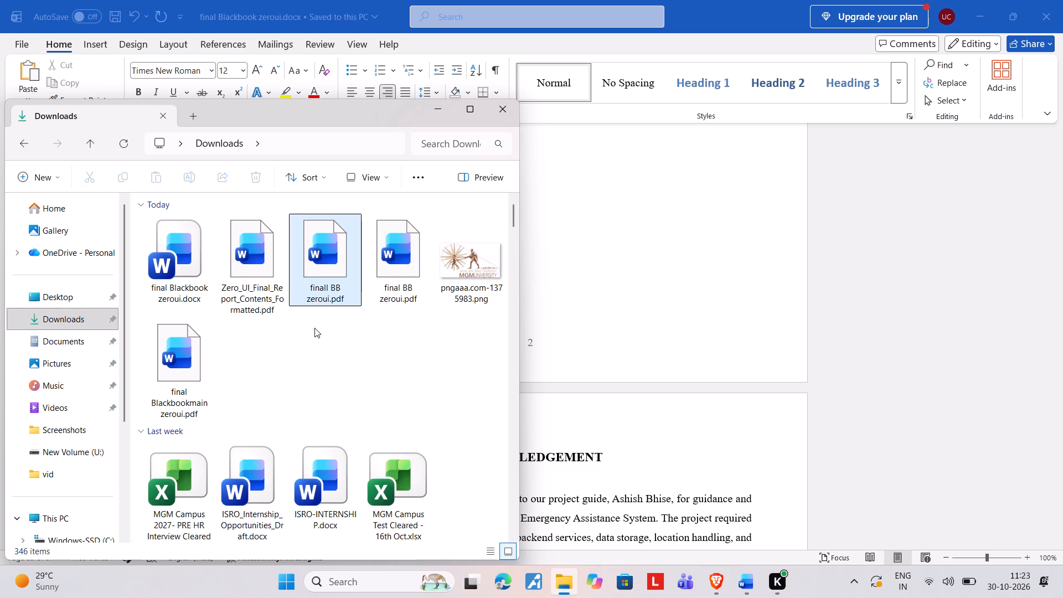
double_click(170, 348)
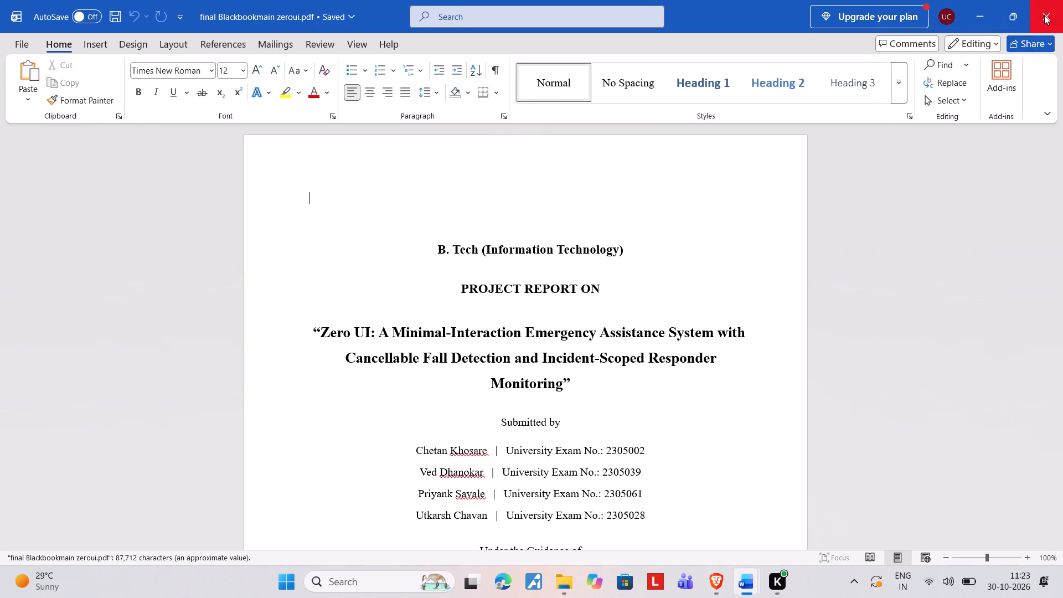
Check the CERTIFICATE, ACKNOWLEDGEMENT and CONTENTS layout in final Blackbookmain zeroui.pdf and close it.
scroll(762, 352, down, 5)
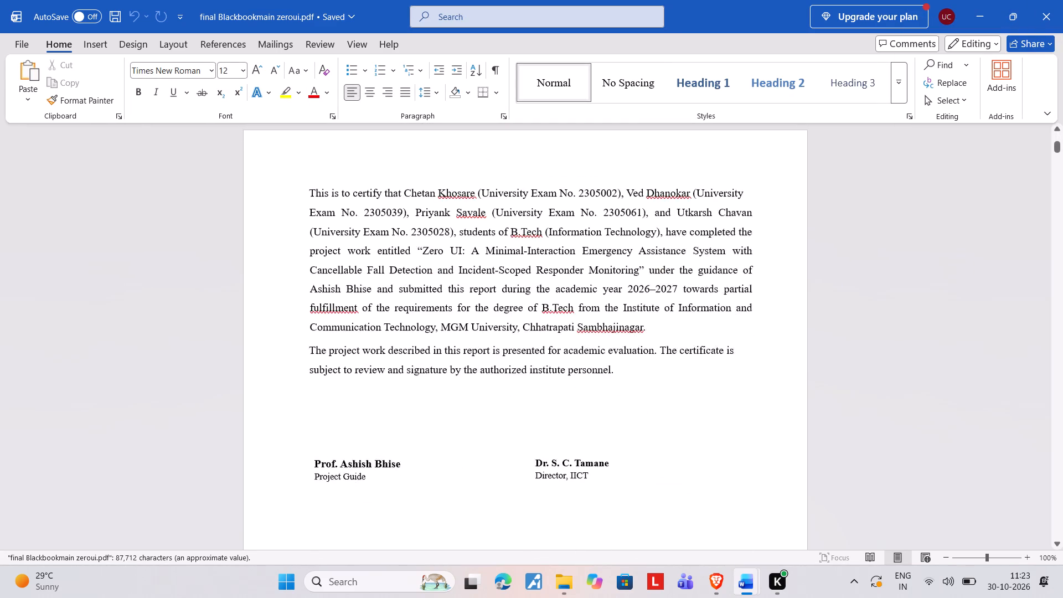
scroll(762, 352, up, 2)
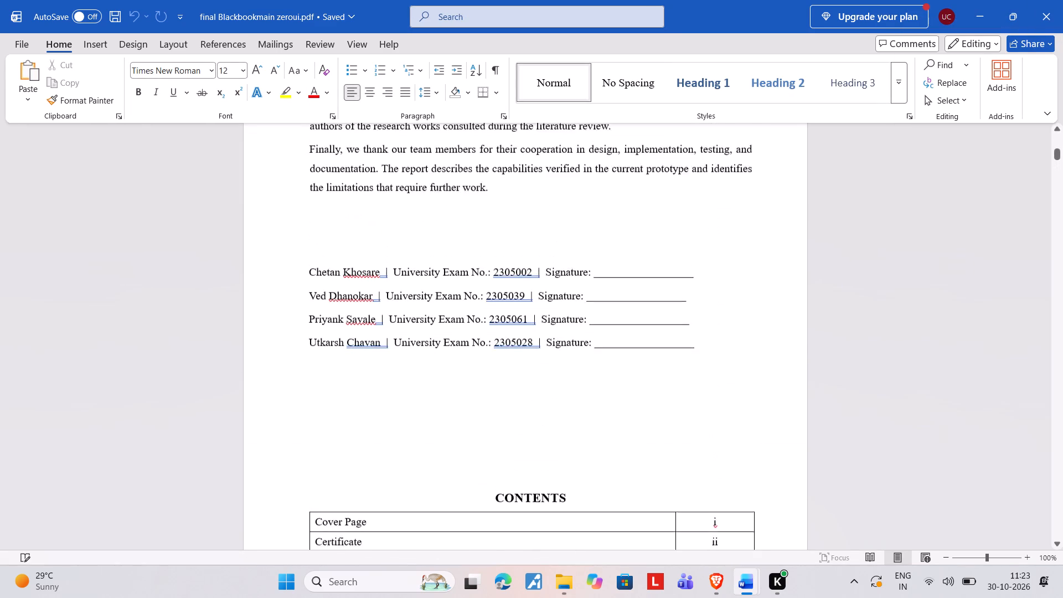
scroll(762, 352, up, 3)
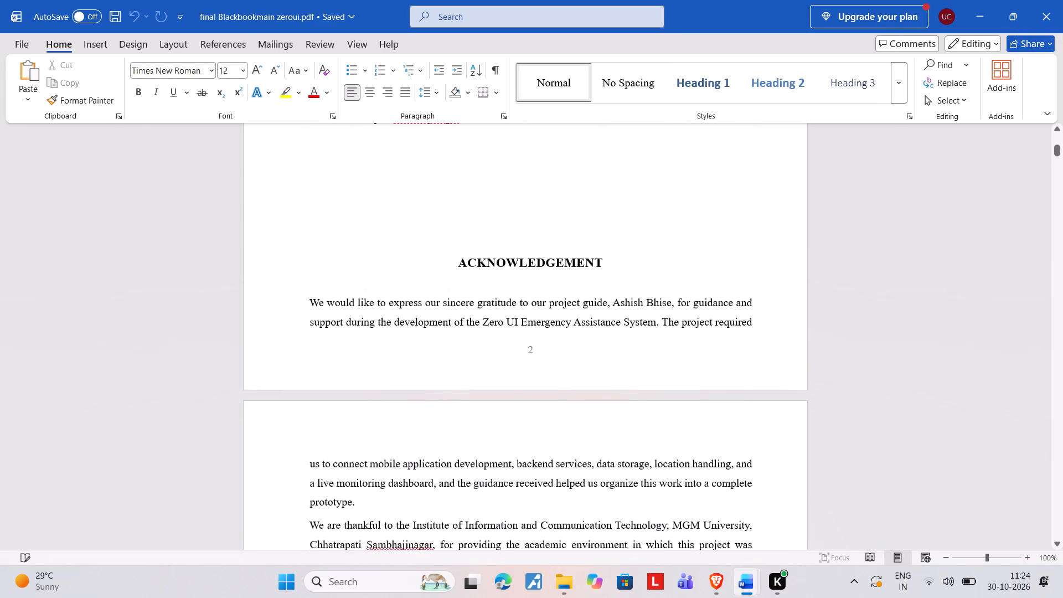
scroll(762, 352, up, 2)
click(1050, 5)
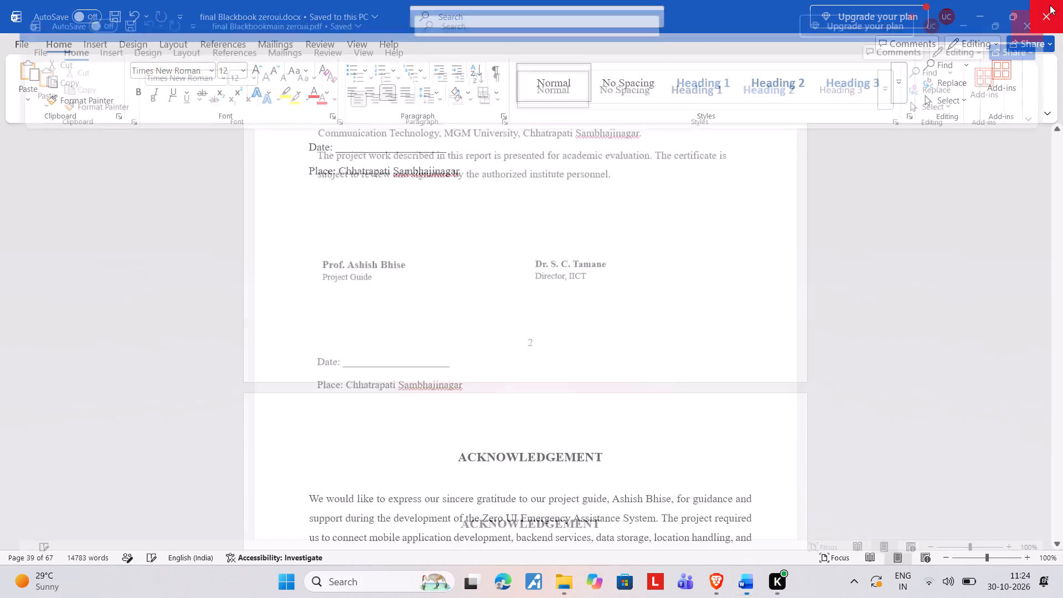
Delete final Blackbookmain zeroui.pdf from the Downloads folder and return to final Blackbook zeroui.docx in Word.
scroll(486, 303, up, 1)
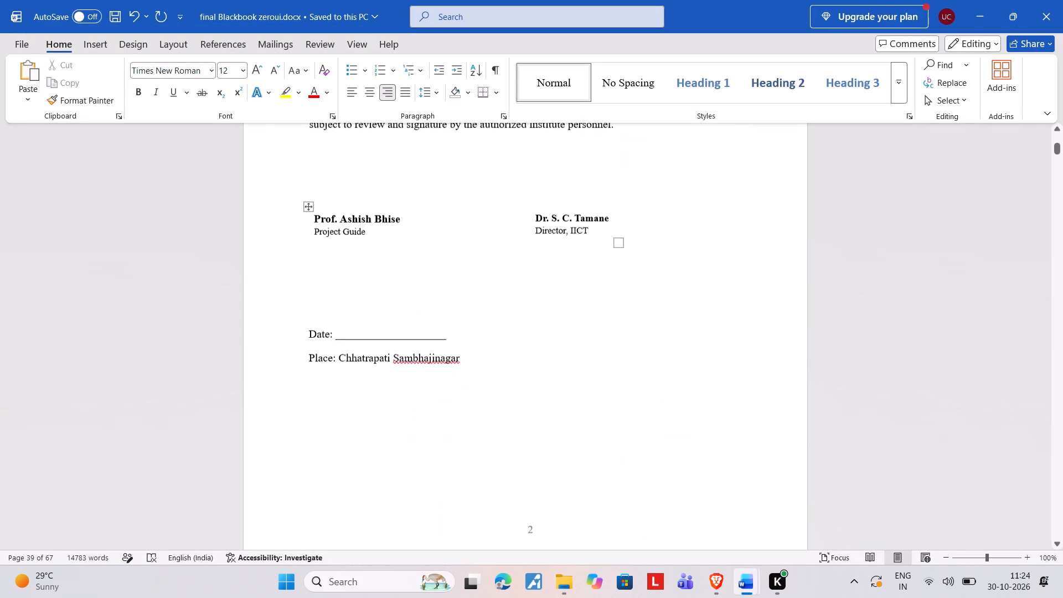
key(alt+Tab)
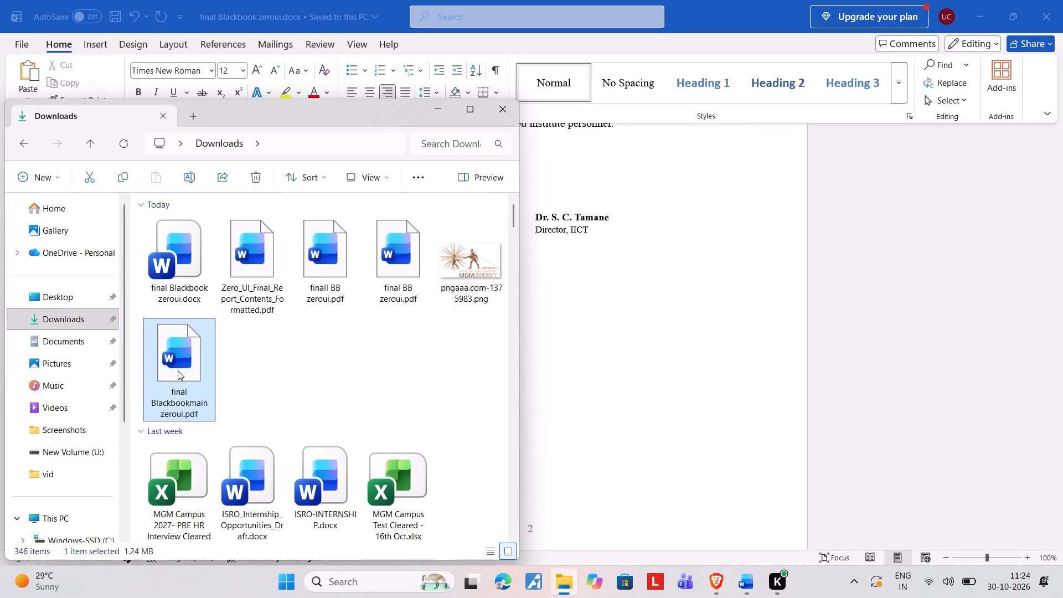
click(178, 370)
key(Print)
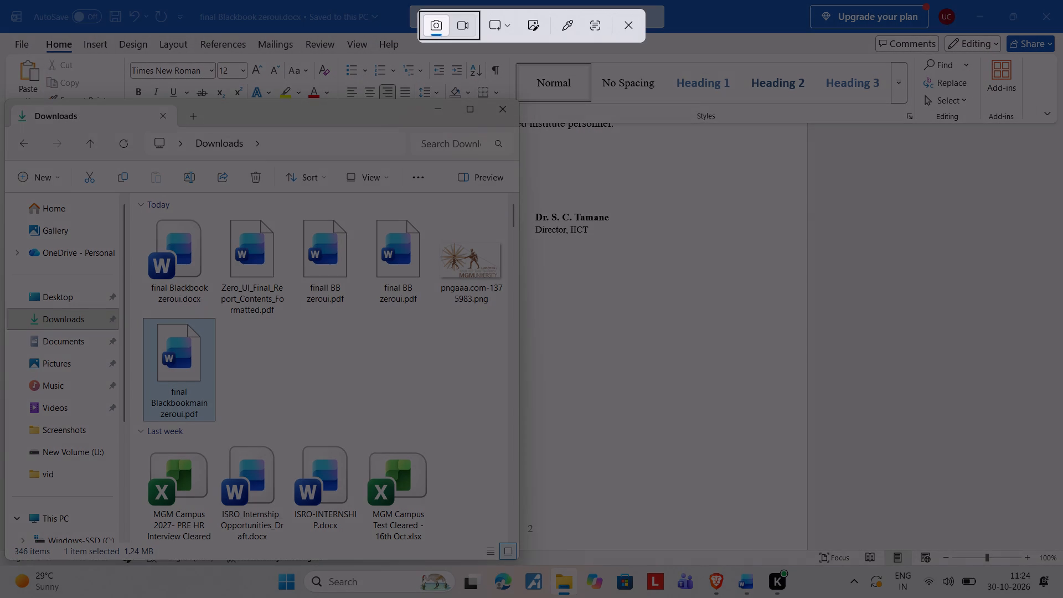
click(631, 28)
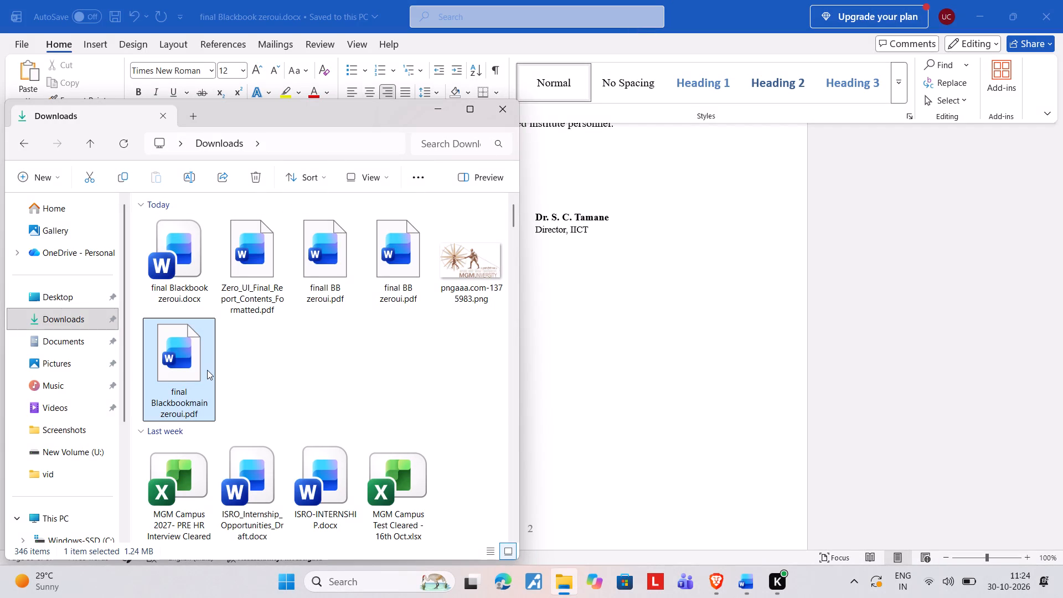
key(Delete)
click(625, 349)
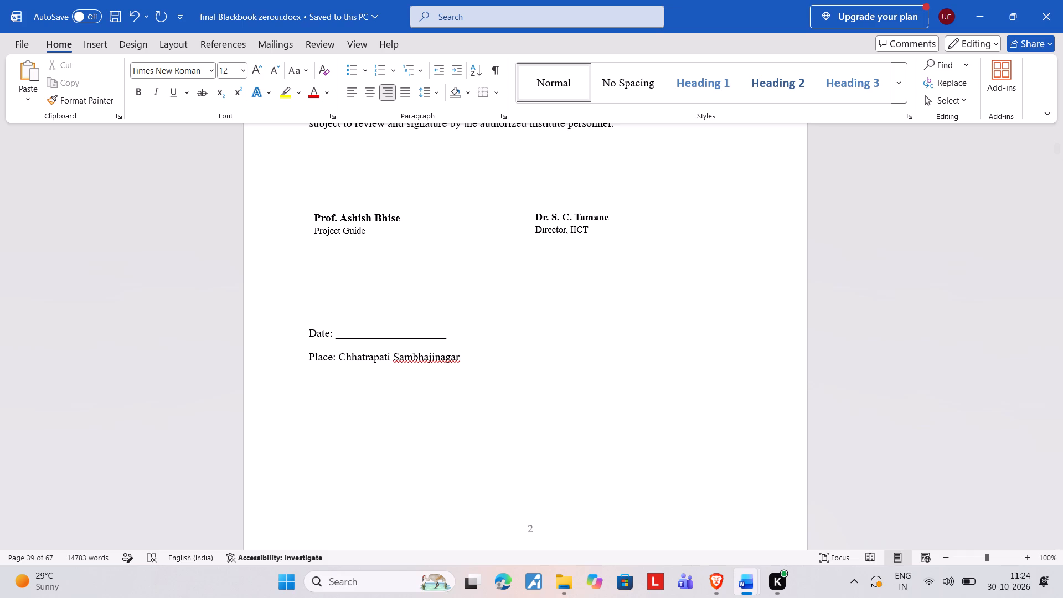
Check the title page, CERTIFICATE page and start of the ACKNOWLEDGEMENT in final Blackbook zeroui.docx.
scroll(625, 349, up, 3)
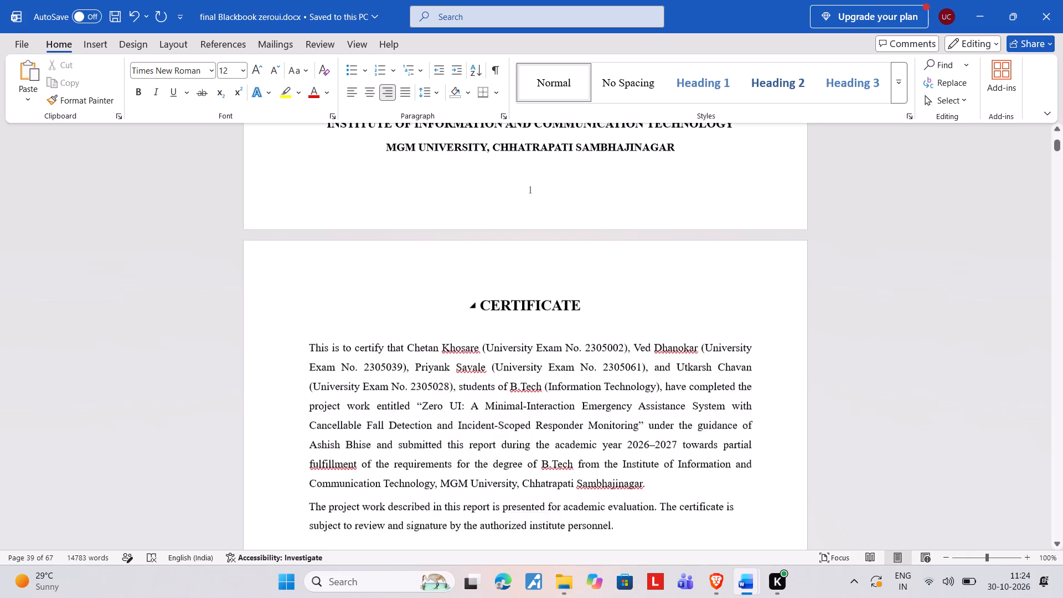
scroll(625, 349, up, 4)
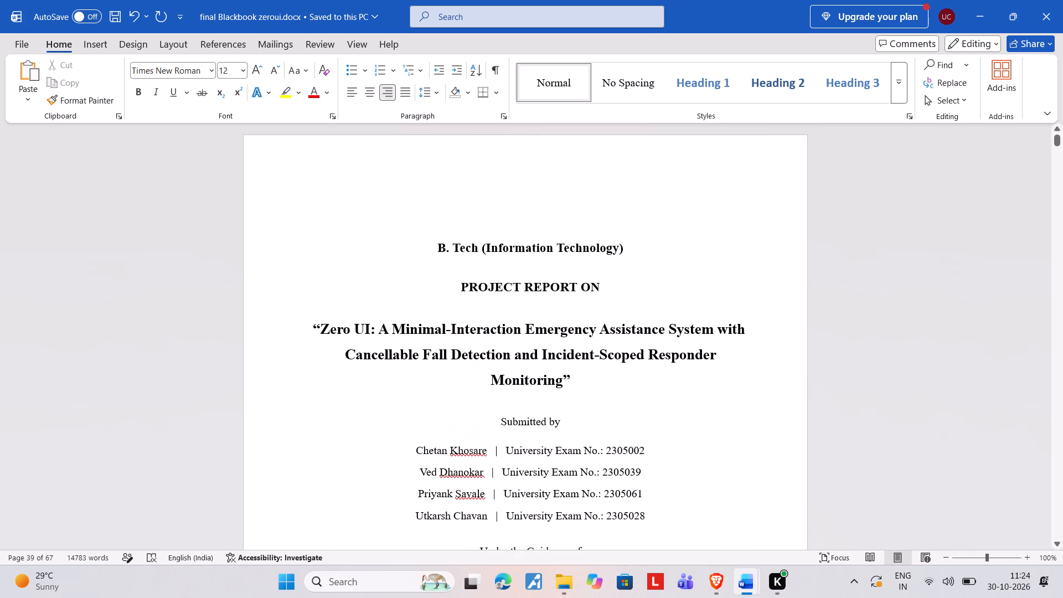
scroll(625, 349, down, 1)
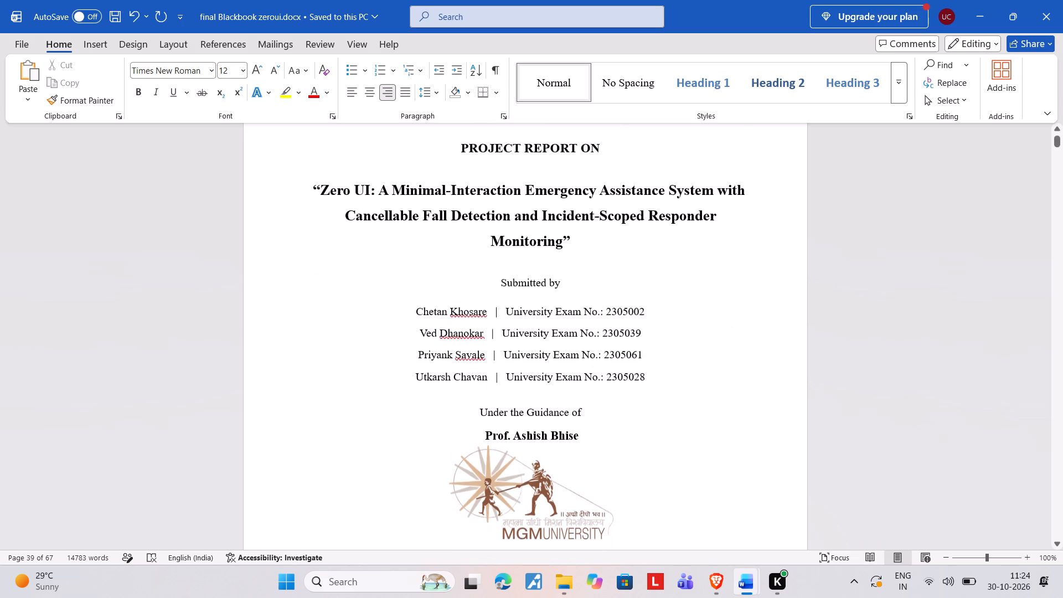
scroll(625, 349, down, 1)
scroll(611, 280, down, 1)
scroll(644, 225, down, 1)
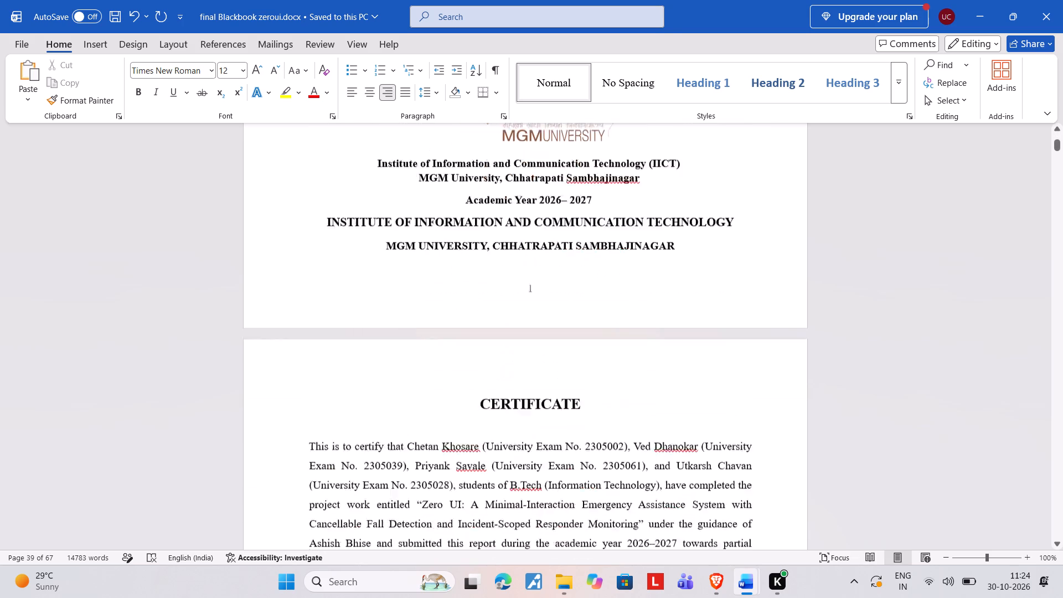
scroll(644, 225, down, 4)
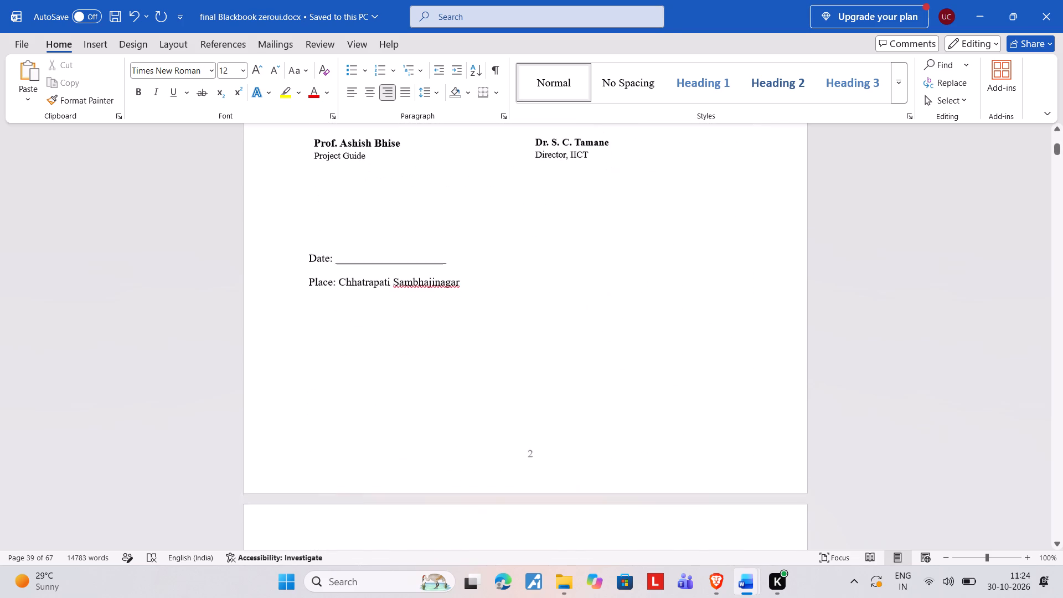
scroll(644, 225, down, 1)
scroll(644, 225, up, 2)
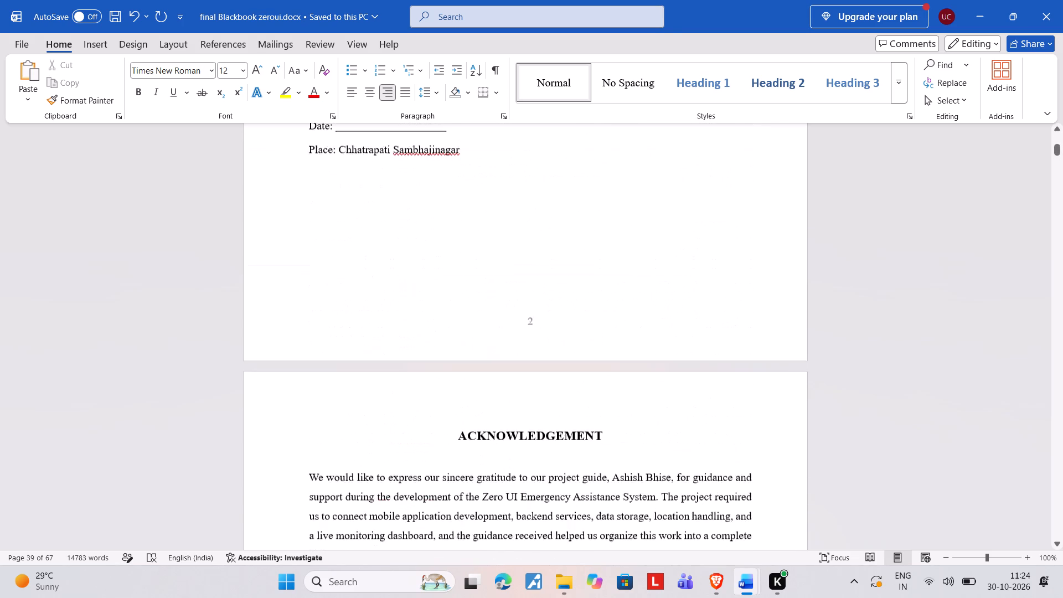
scroll(644, 225, up, 4)
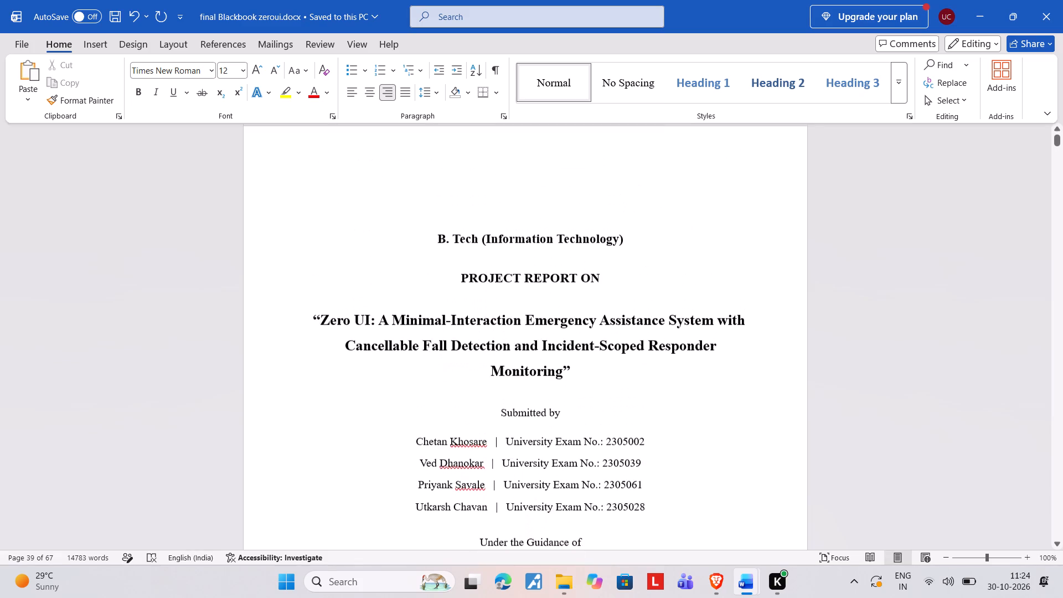
Put away the Downloads window and review the Word report's front matter from the title page through the CONTENTS to the abstract's keywords.
key(alt+Tab)
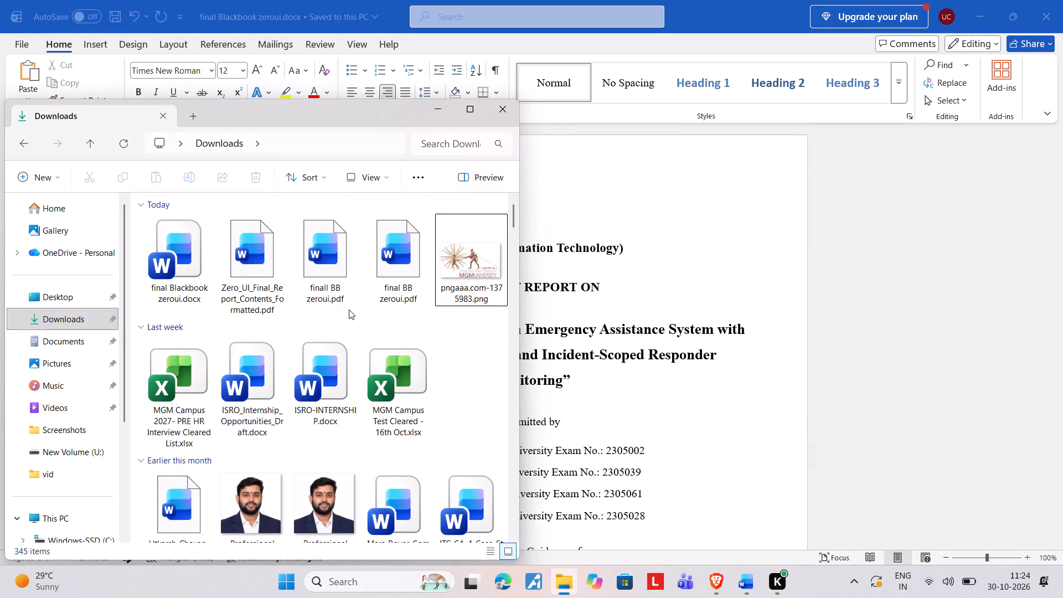
click(441, 114)
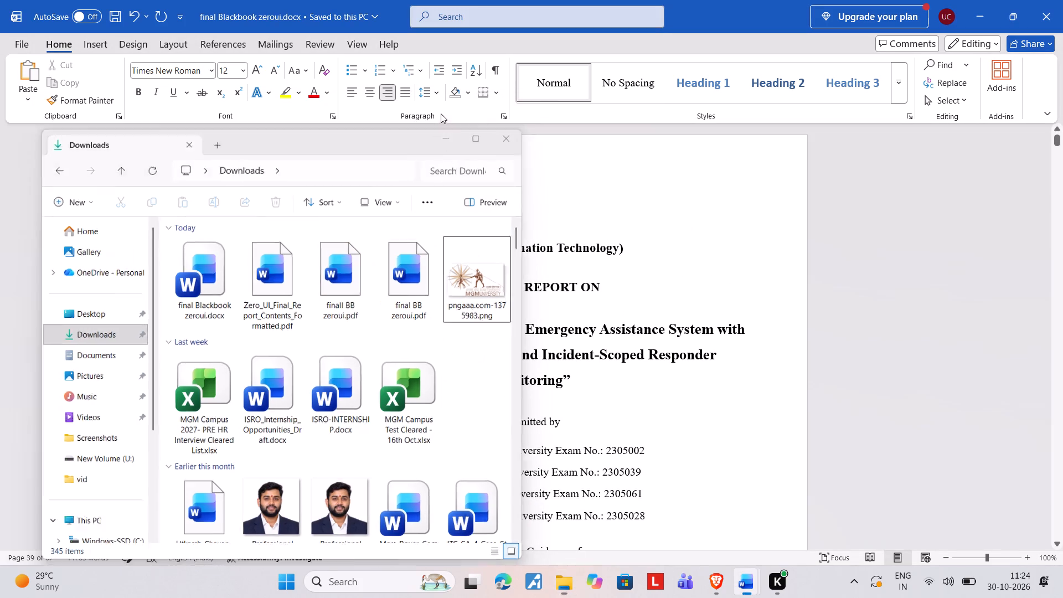
scroll(652, 288, up, 2)
scroll(652, 288, down, 2)
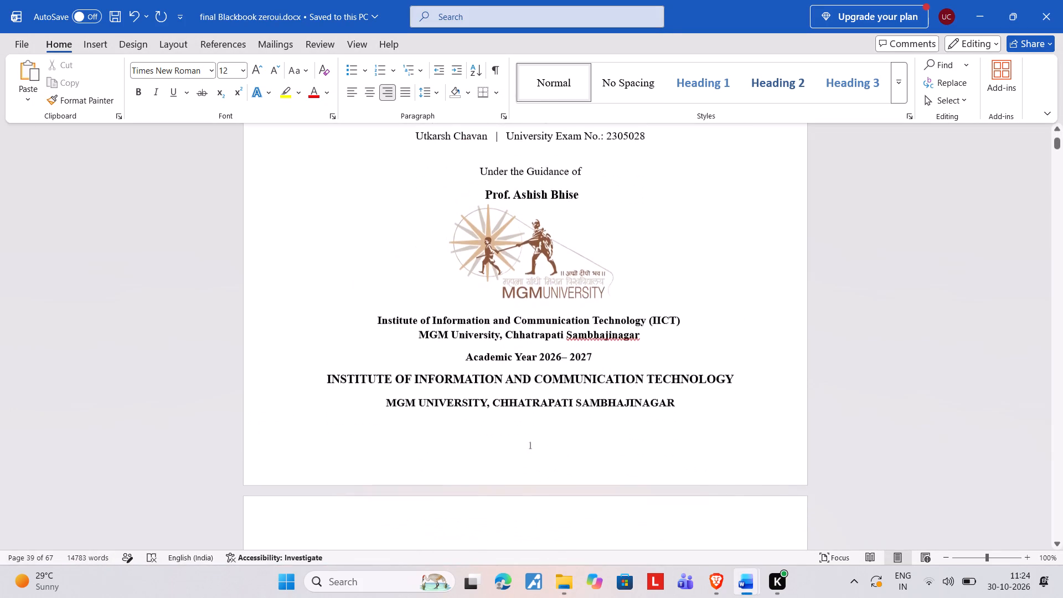
scroll(652, 288, down, 2)
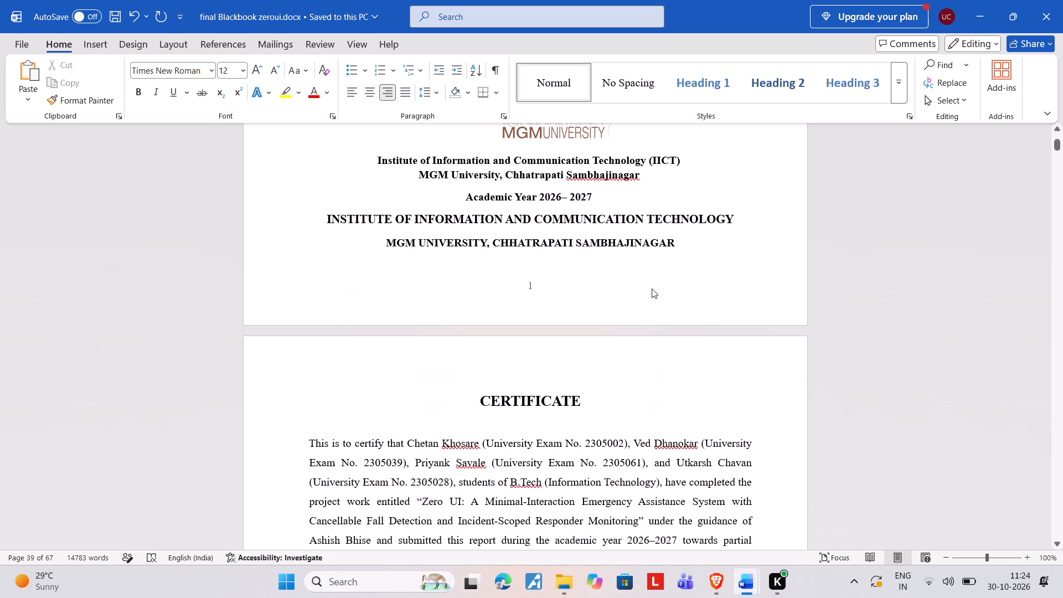
scroll(652, 288, down, 3)
scroll(652, 288, up, 3)
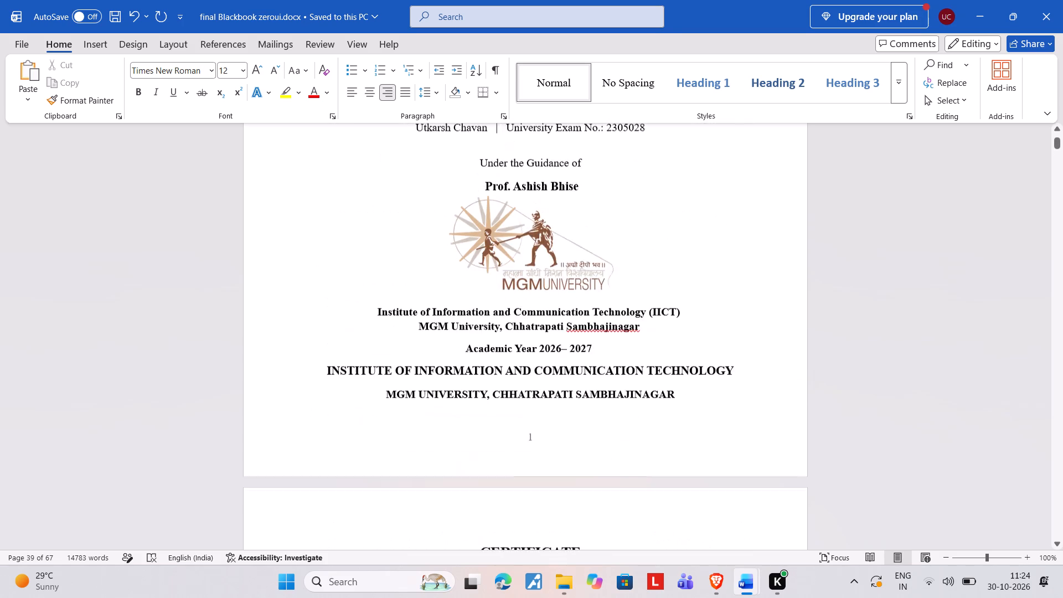
scroll(552, 270, down, 2)
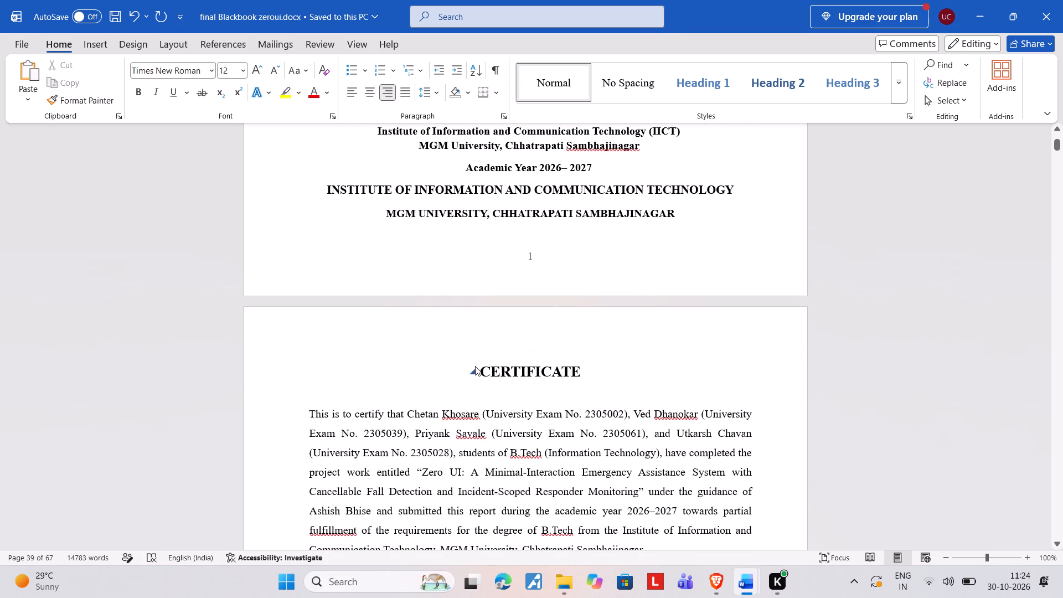
scroll(537, 381, down, 2)
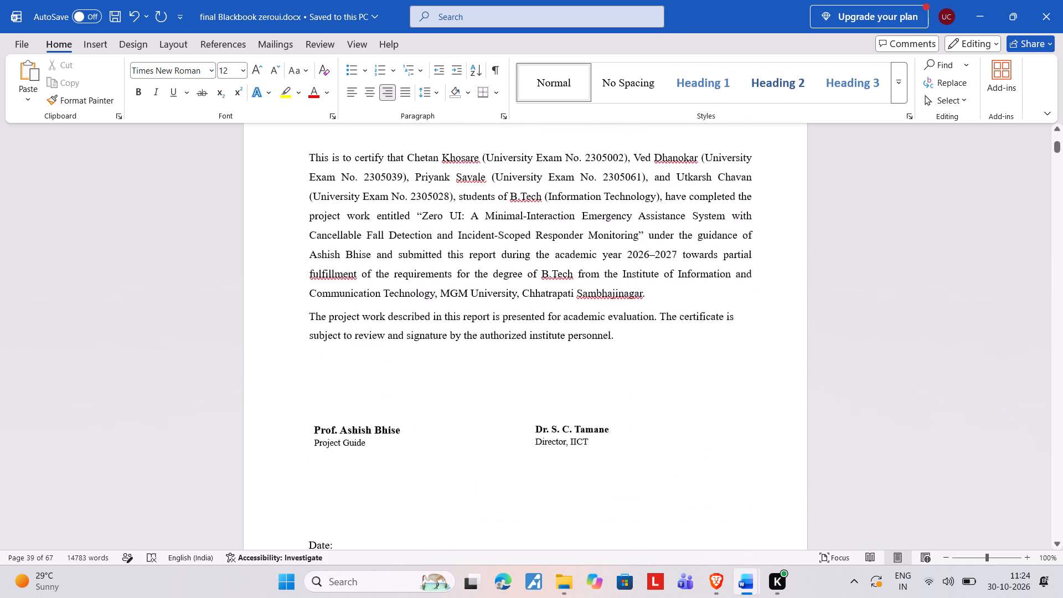
scroll(537, 381, down, 5)
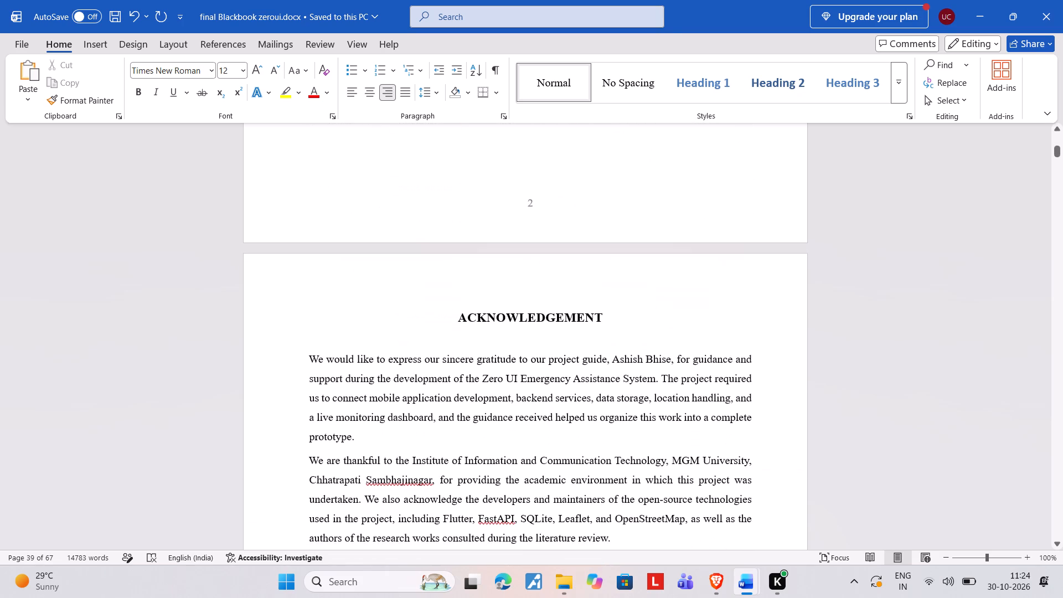
scroll(449, 316, down, 1)
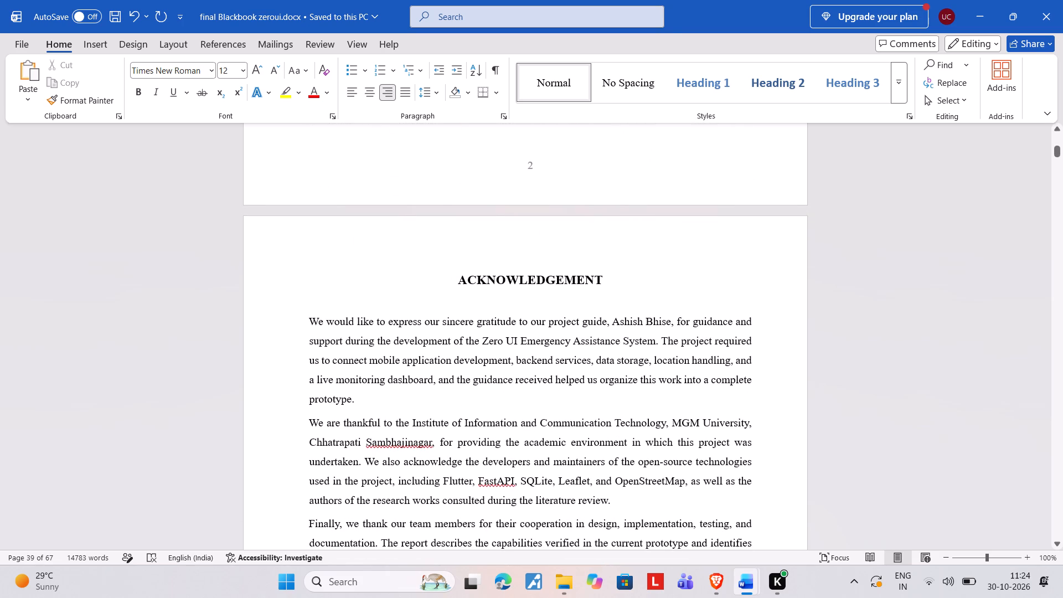
scroll(450, 269, down, 4)
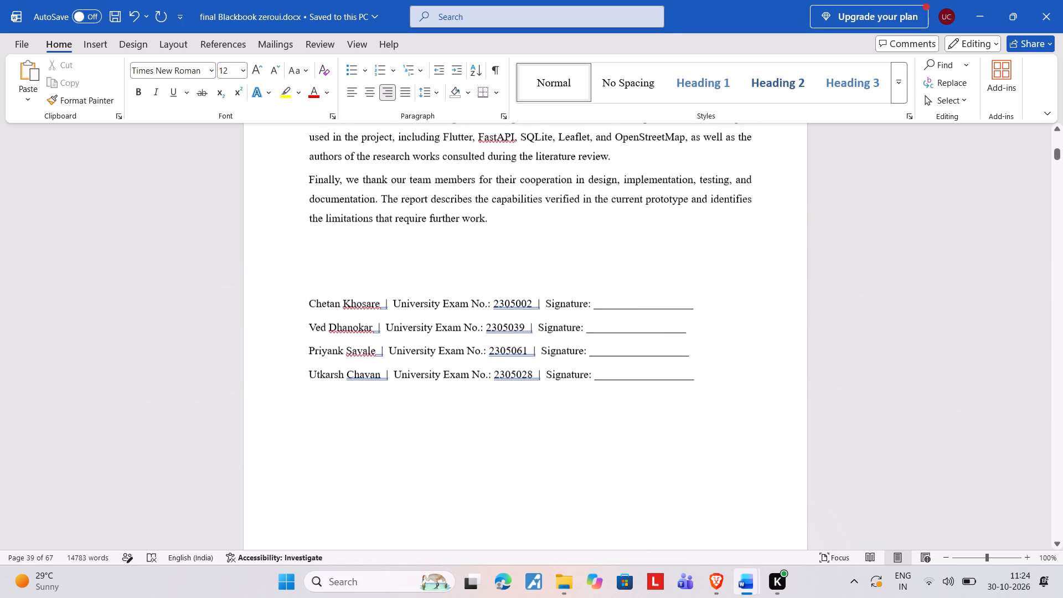
scroll(450, 269, down, 6)
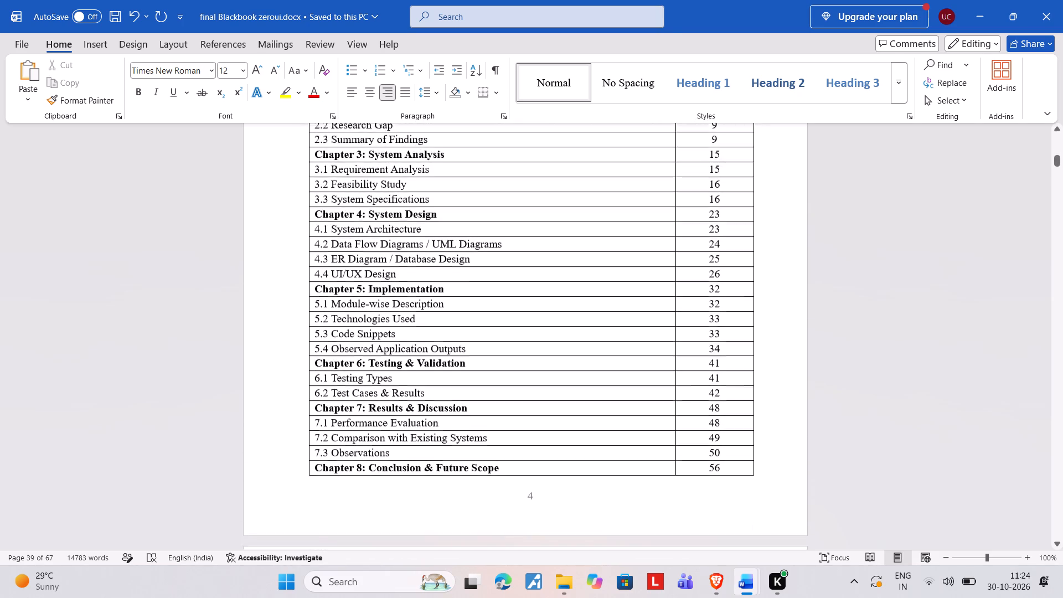
scroll(450, 269, down, 5)
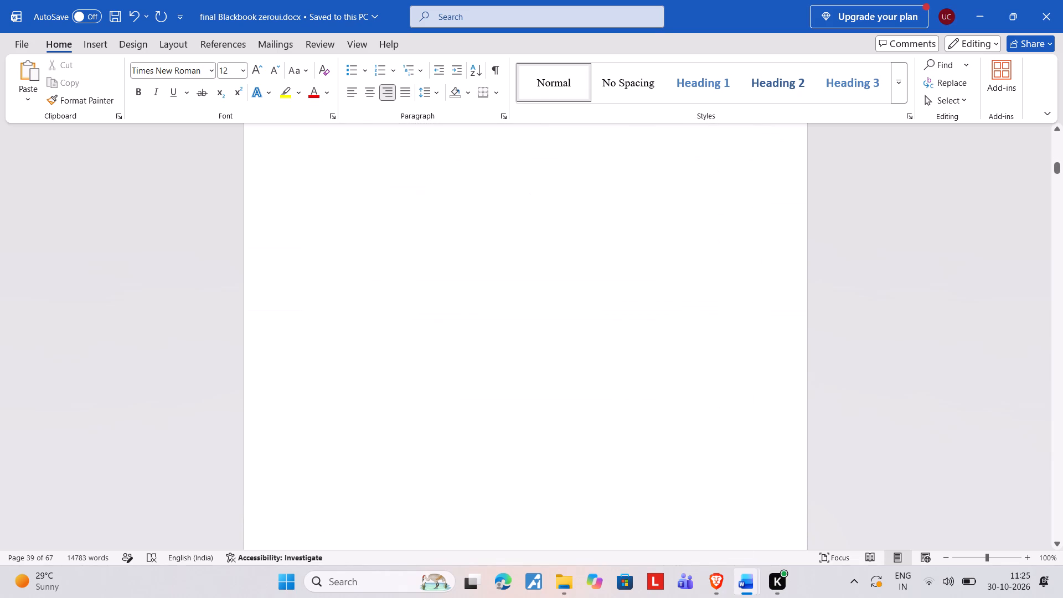
scroll(450, 269, down, 1)
key(alt+Tab)
key(alt+Tab)
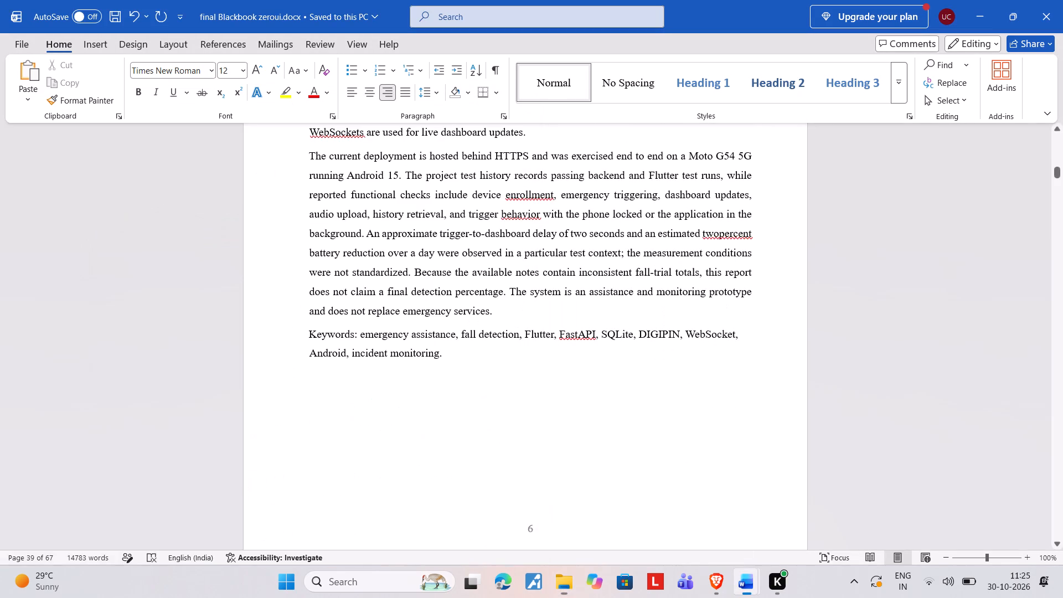
Switch to finall BB zeroui.pdf in Brave and check its title and CERTIFICATE pages.
click(721, 504)
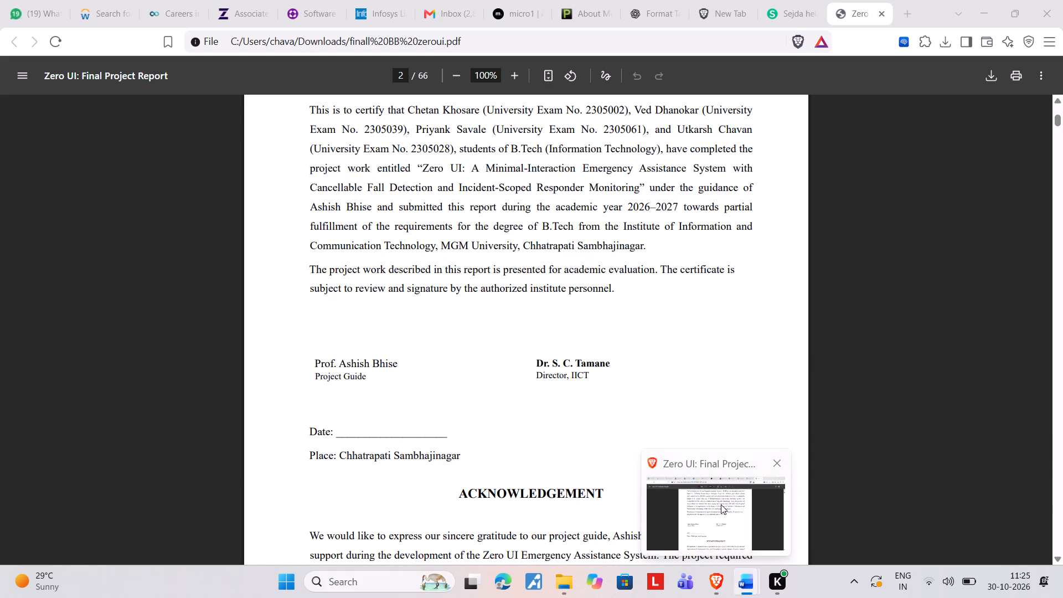
scroll(636, 366, up, 10)
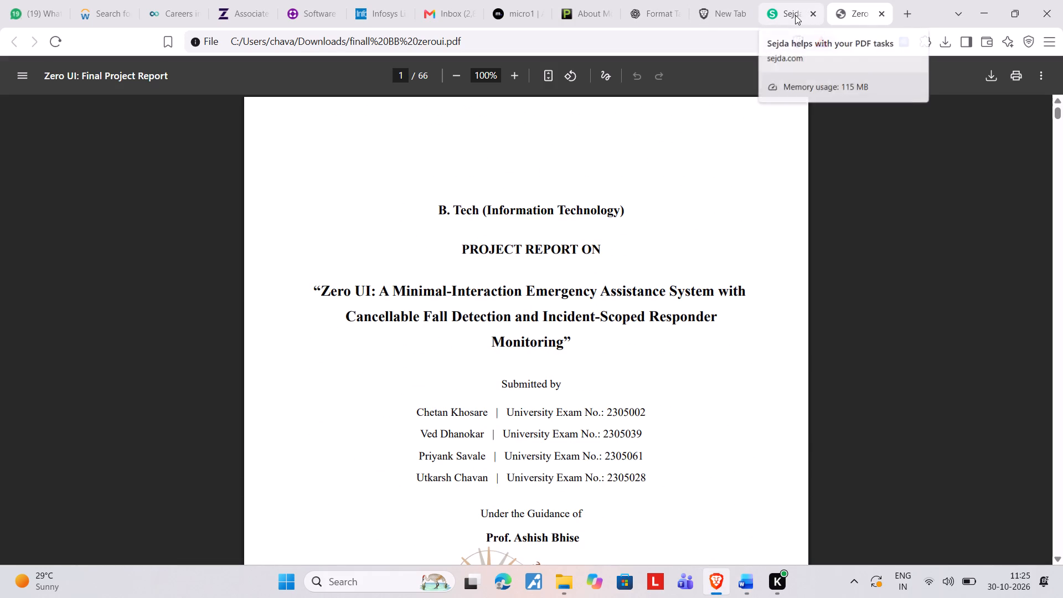
scroll(683, 277, down, 5)
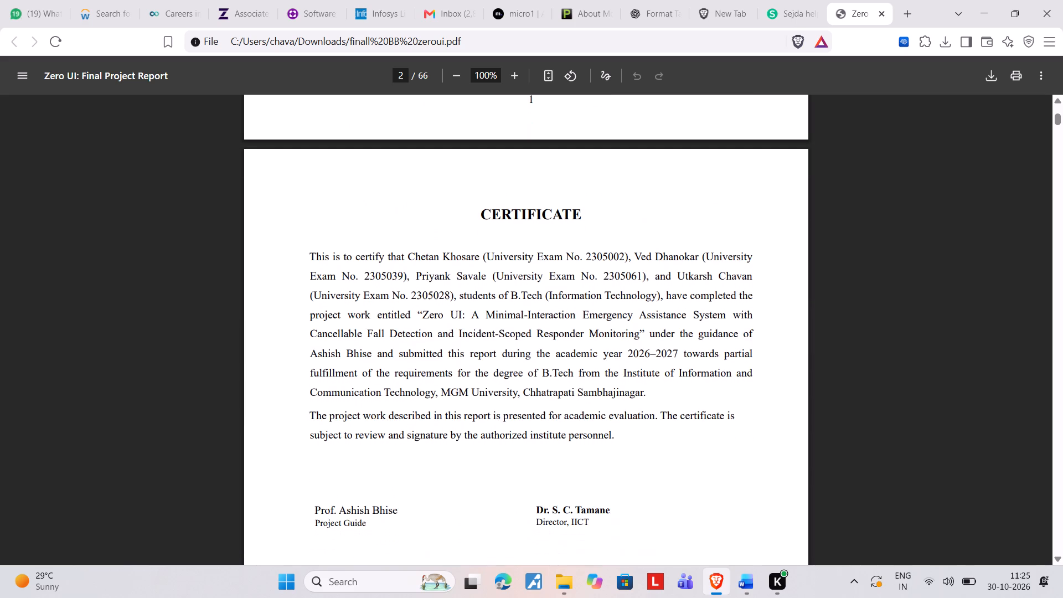
scroll(683, 277, up, 7)
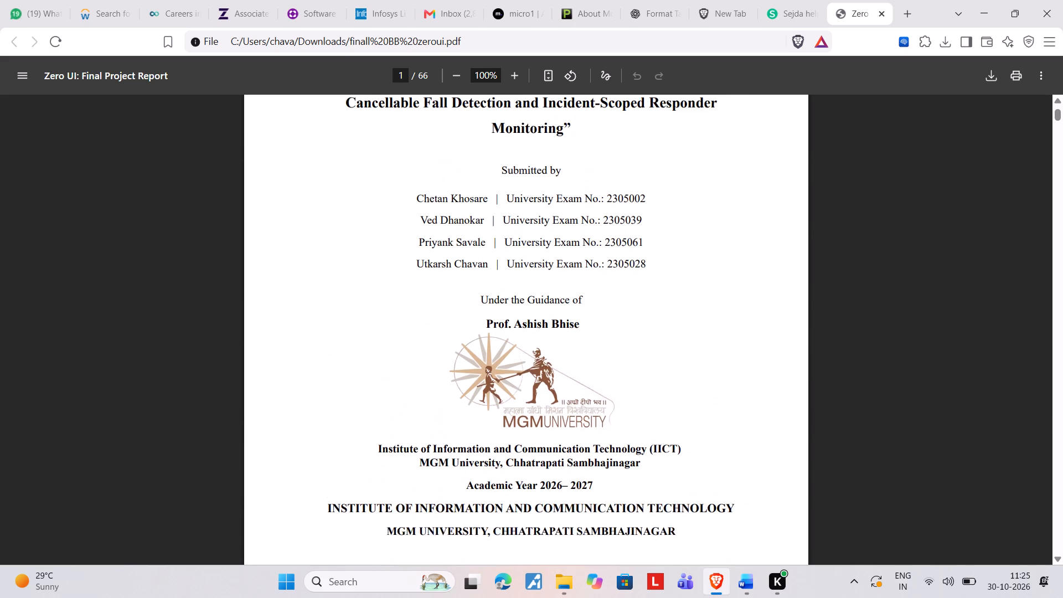
scroll(683, 277, up, 4)
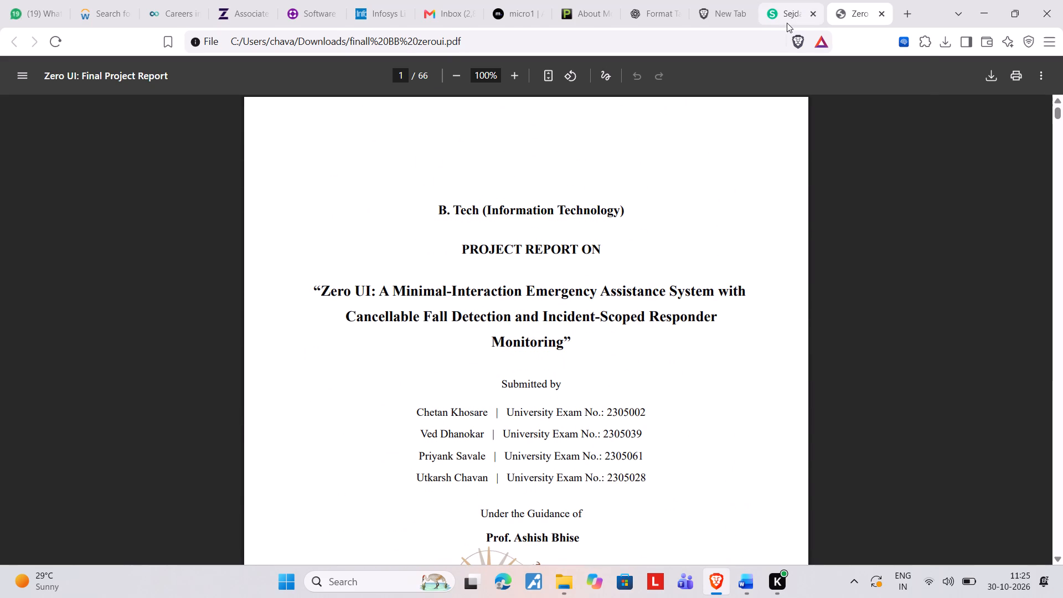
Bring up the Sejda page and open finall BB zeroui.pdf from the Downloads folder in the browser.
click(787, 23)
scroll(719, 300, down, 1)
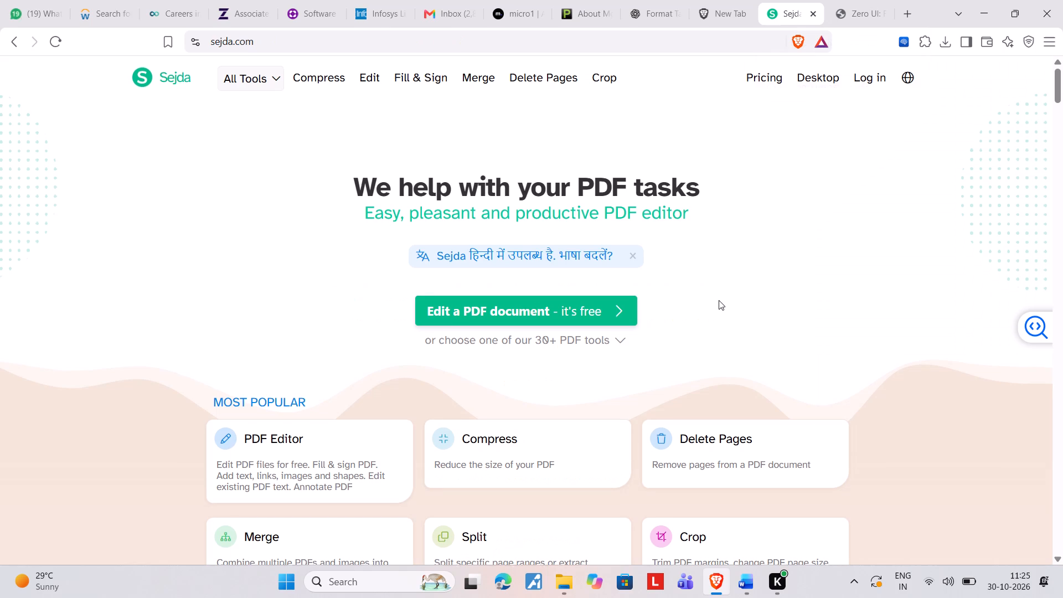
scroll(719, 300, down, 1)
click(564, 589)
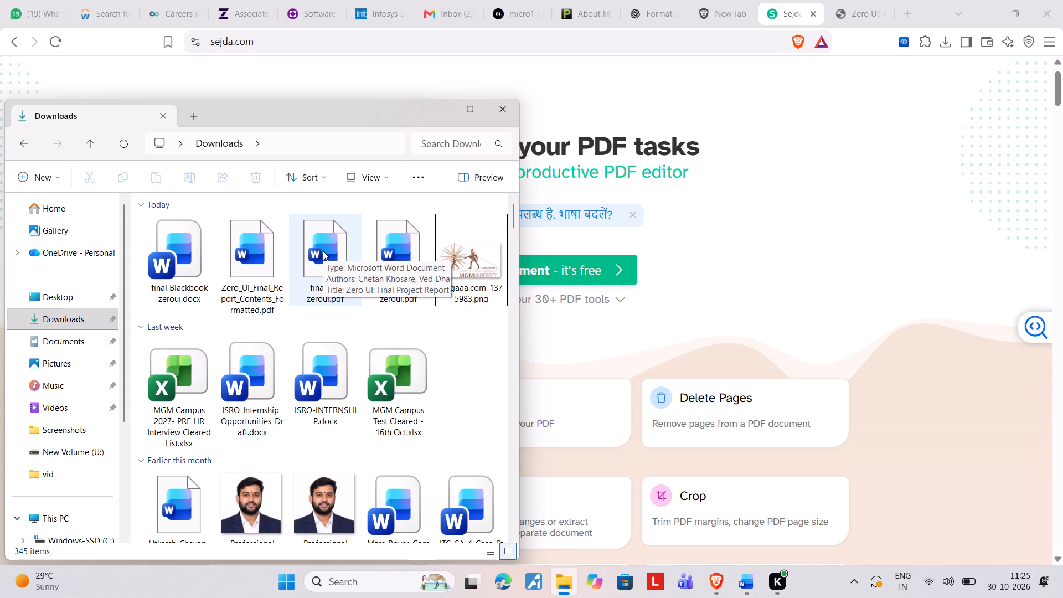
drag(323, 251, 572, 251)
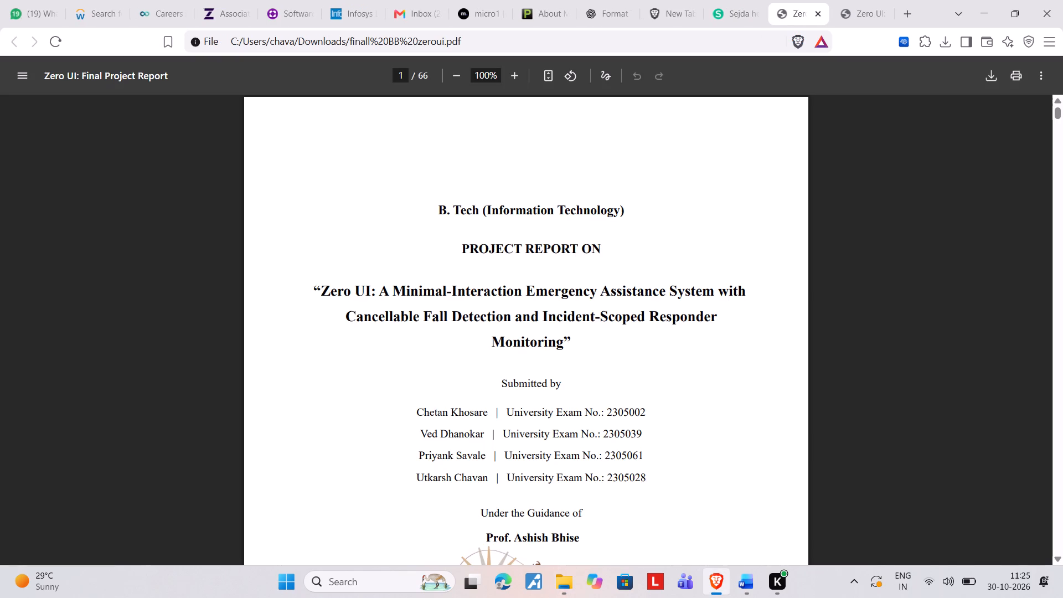
Review the front matter of finall BB zeroui.pdf from the title page through the CONTENTS table and back.
scroll(594, 326, down, 6)
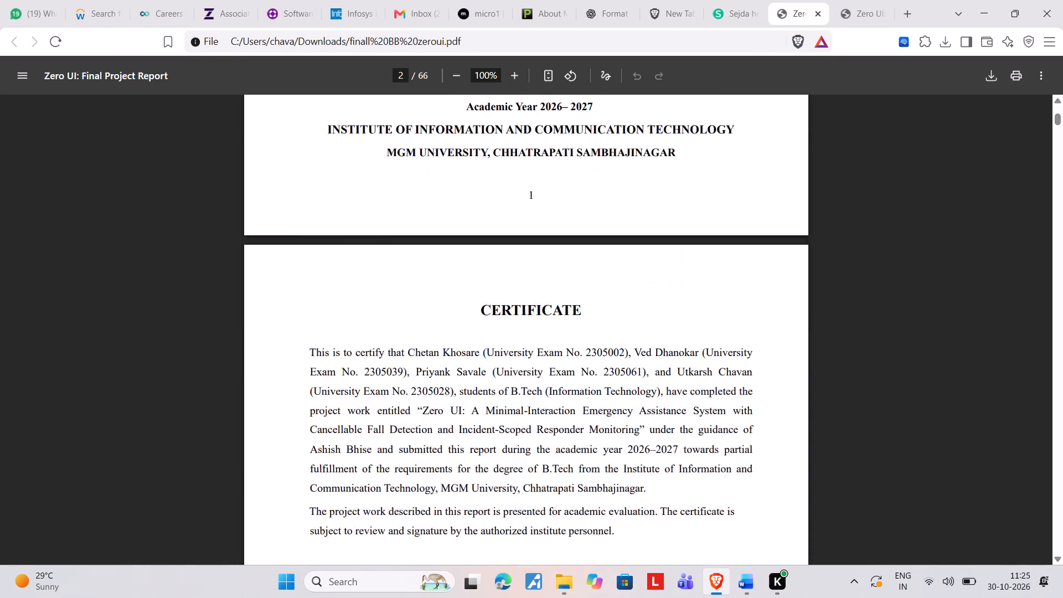
scroll(594, 326, down, 6)
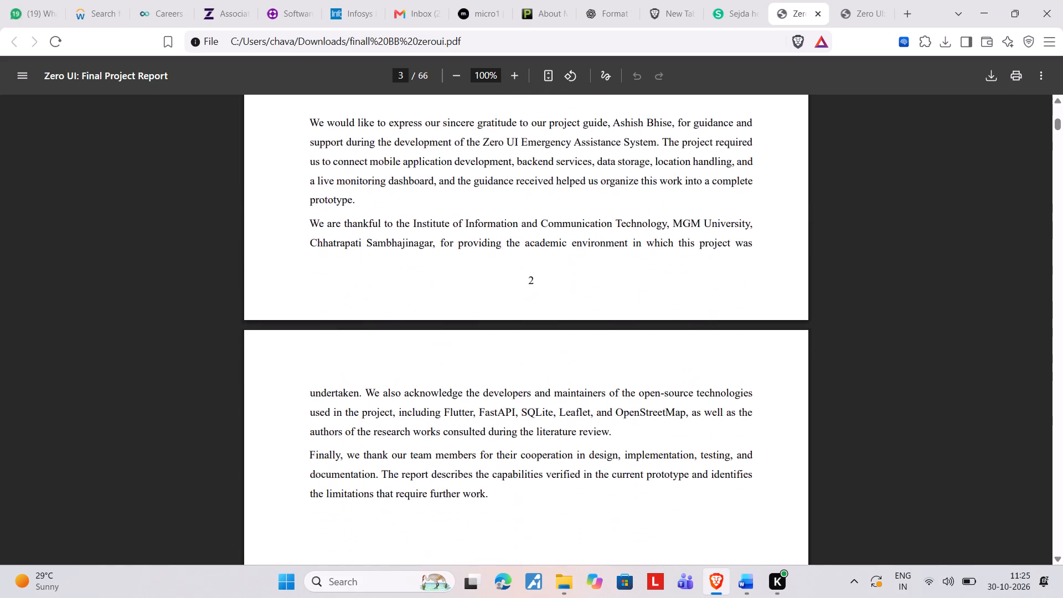
scroll(594, 326, down, 5)
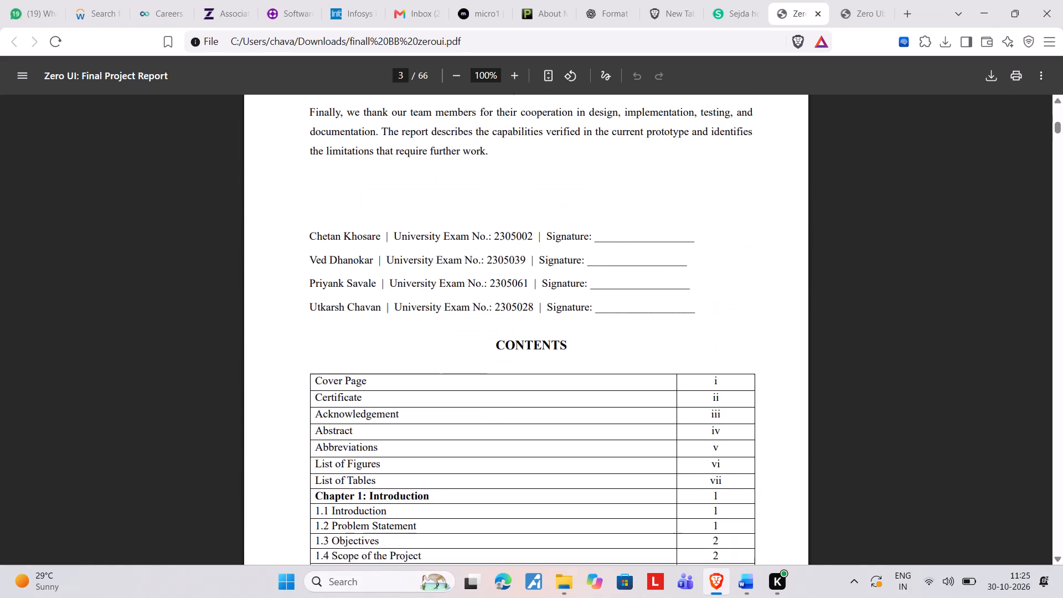
scroll(594, 326, down, 2)
scroll(594, 326, up, 3)
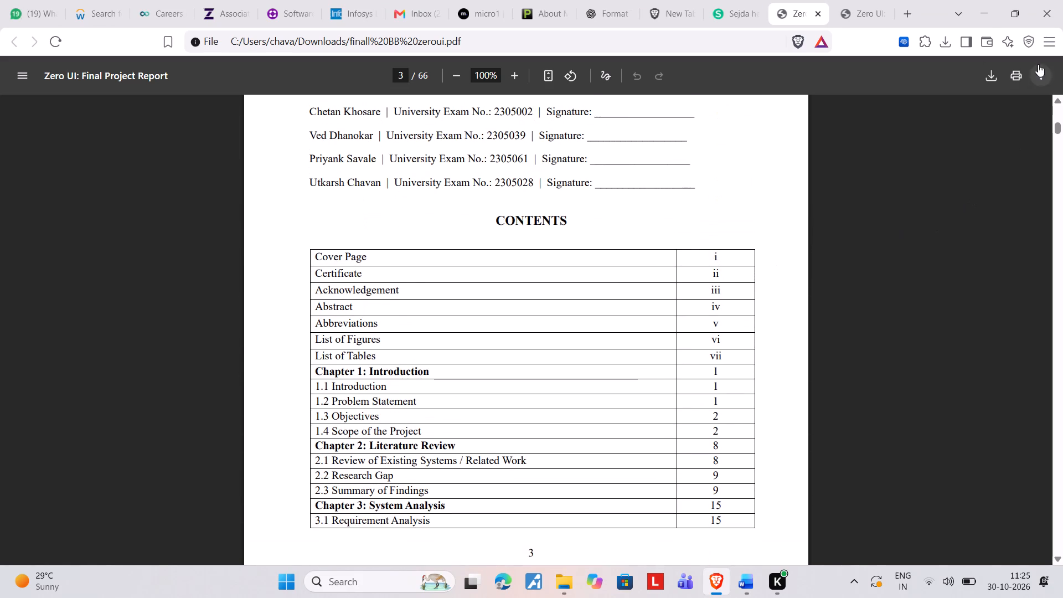
scroll(789, 245, up, 3)
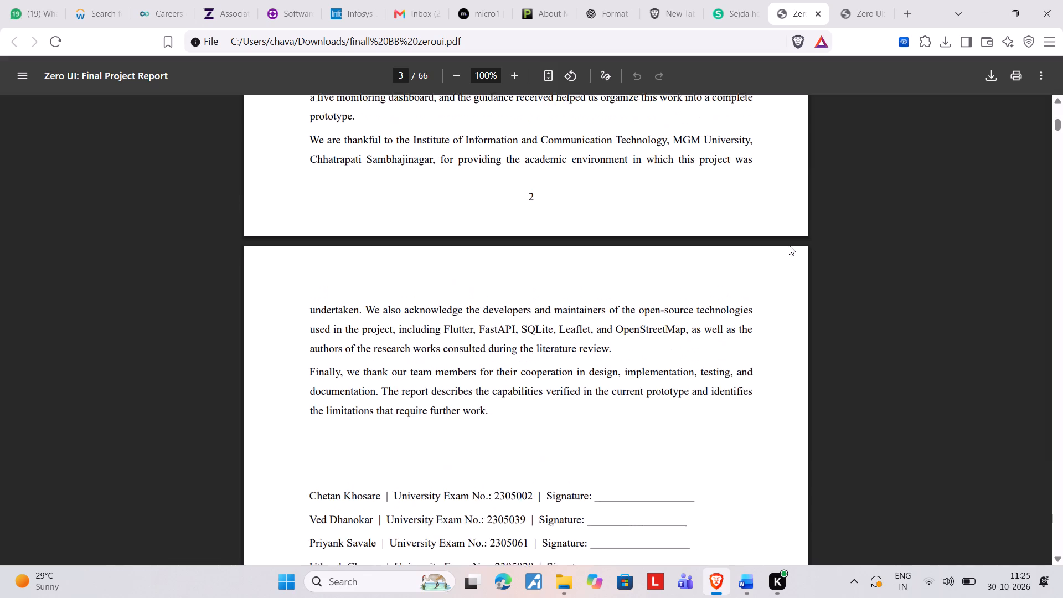
scroll(789, 245, up, 7)
scroll(789, 245, down, 1)
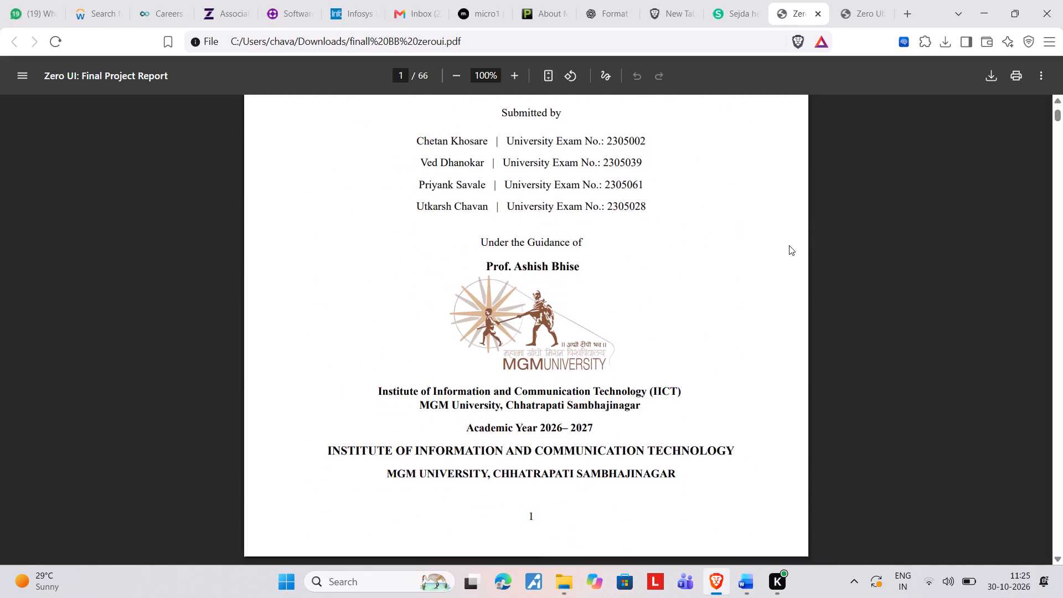
scroll(789, 245, down, 2)
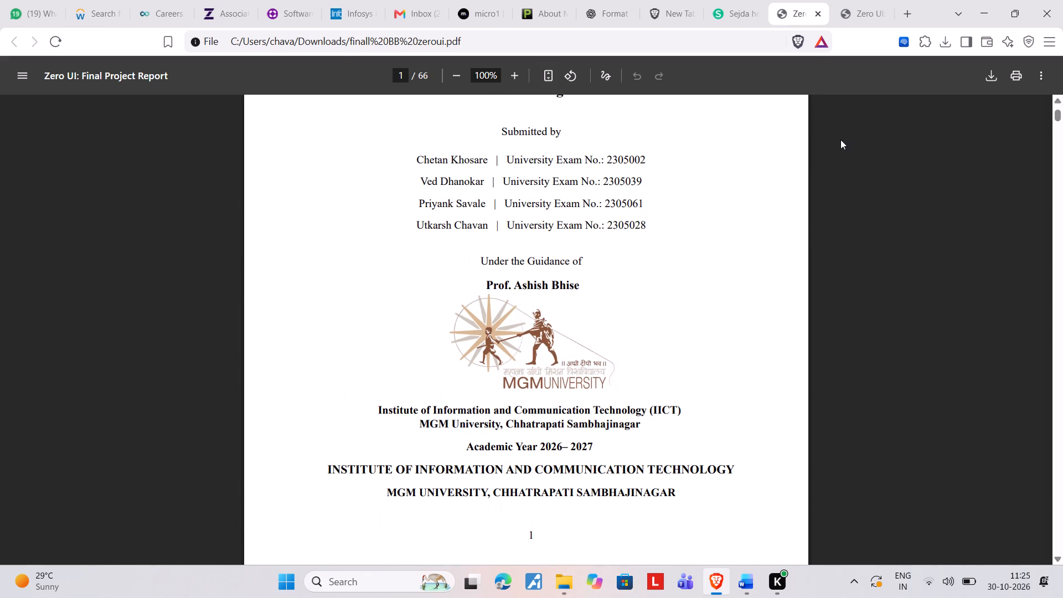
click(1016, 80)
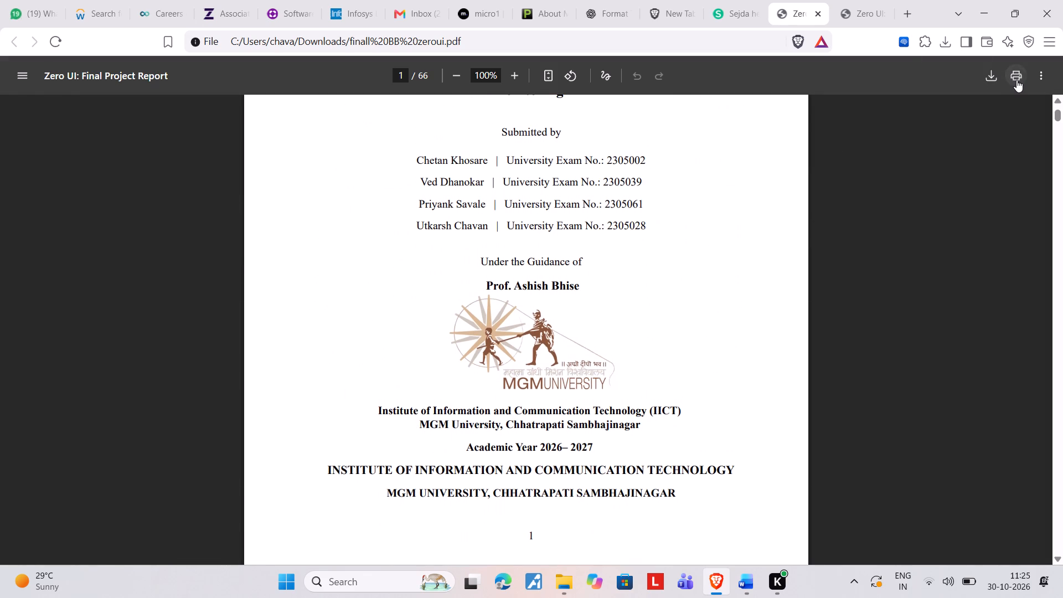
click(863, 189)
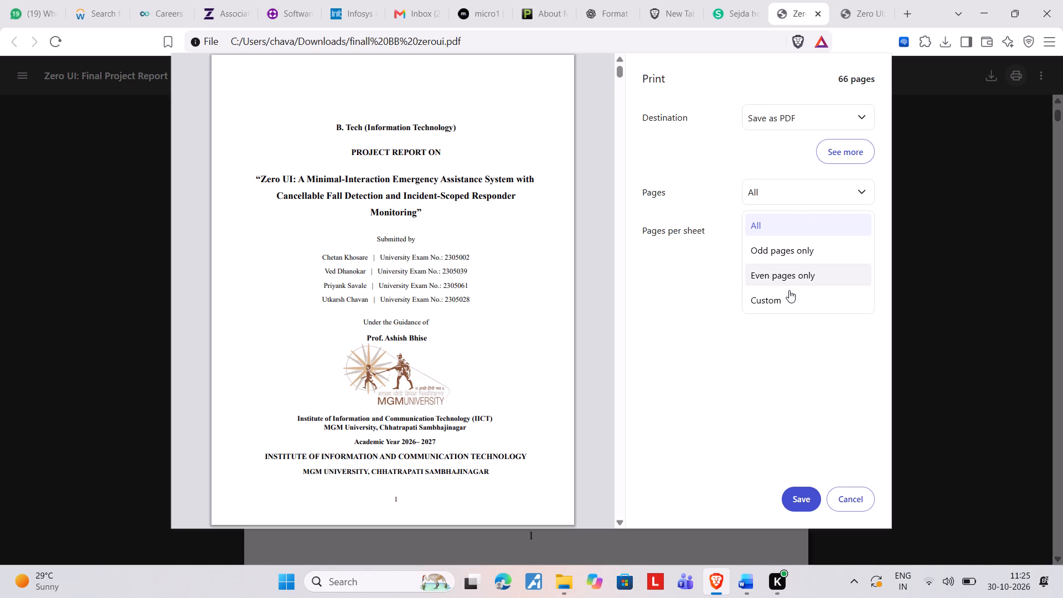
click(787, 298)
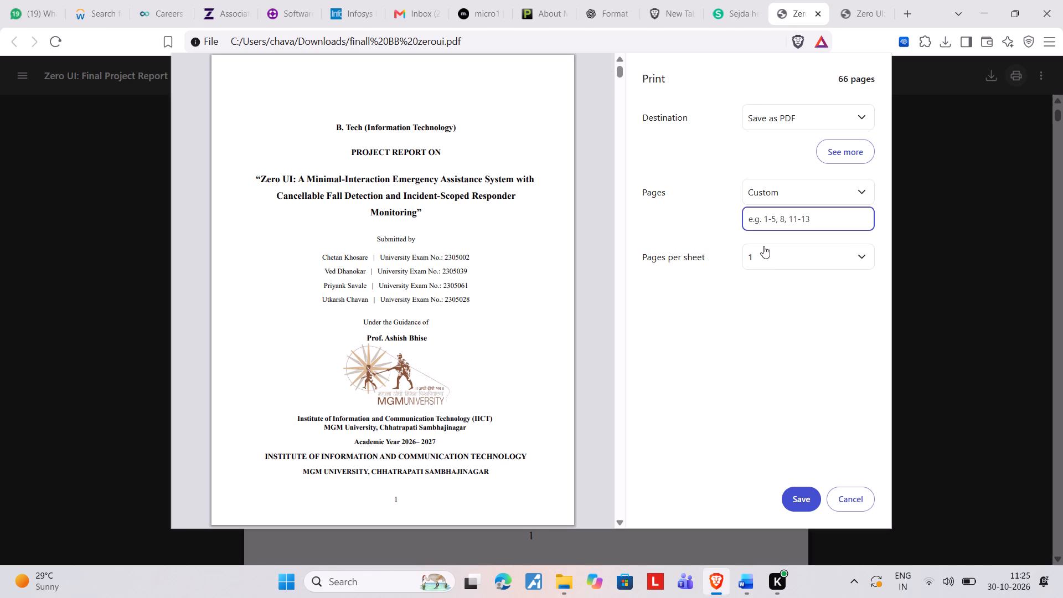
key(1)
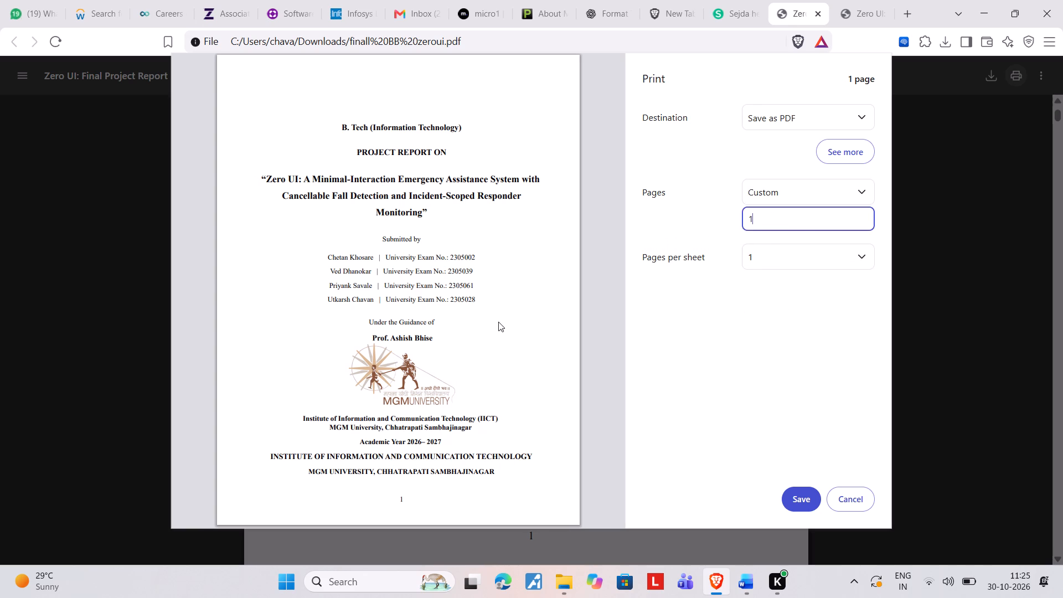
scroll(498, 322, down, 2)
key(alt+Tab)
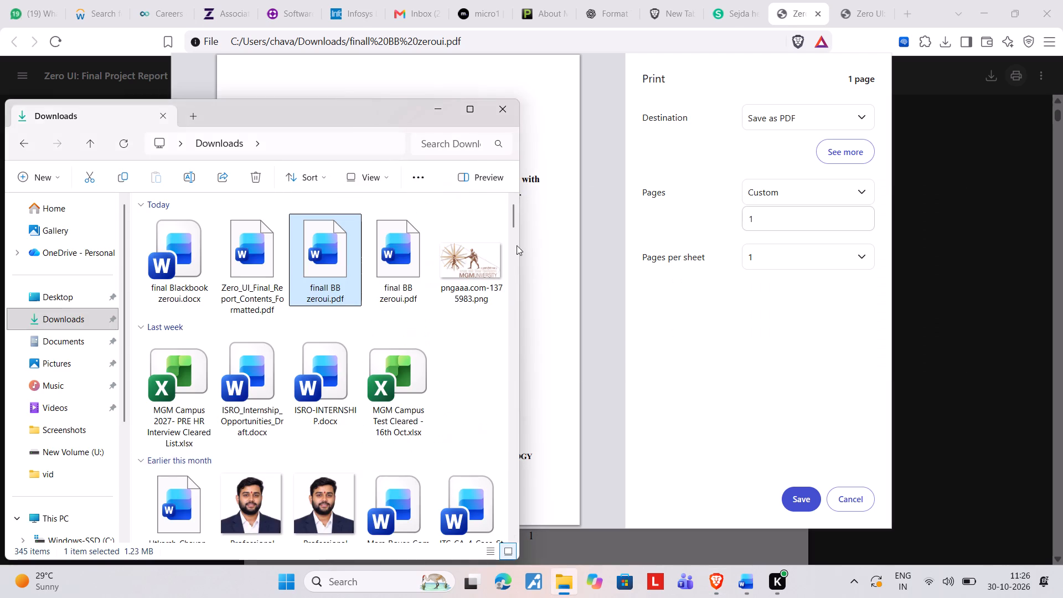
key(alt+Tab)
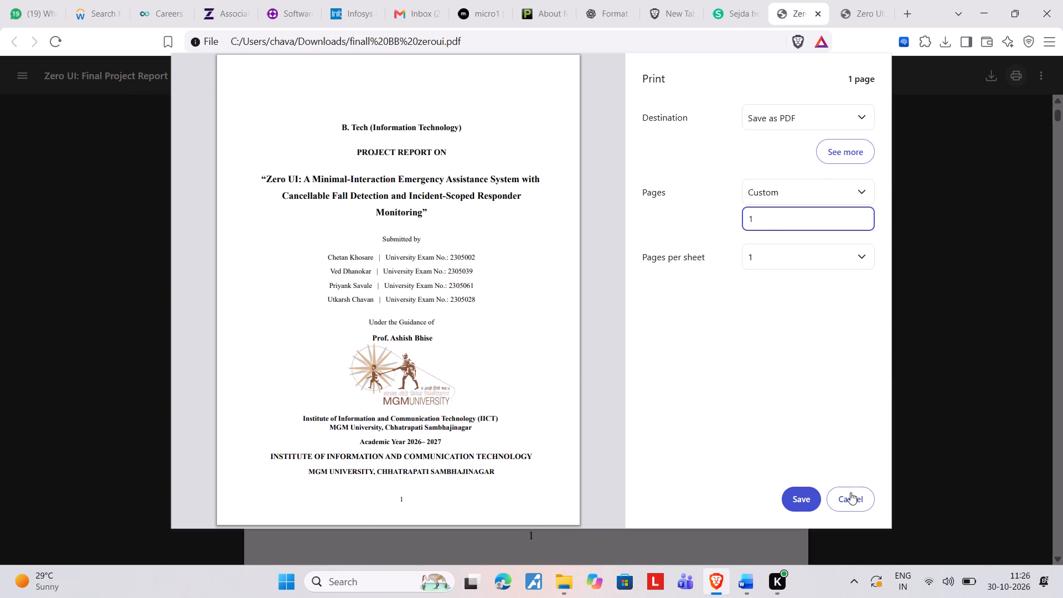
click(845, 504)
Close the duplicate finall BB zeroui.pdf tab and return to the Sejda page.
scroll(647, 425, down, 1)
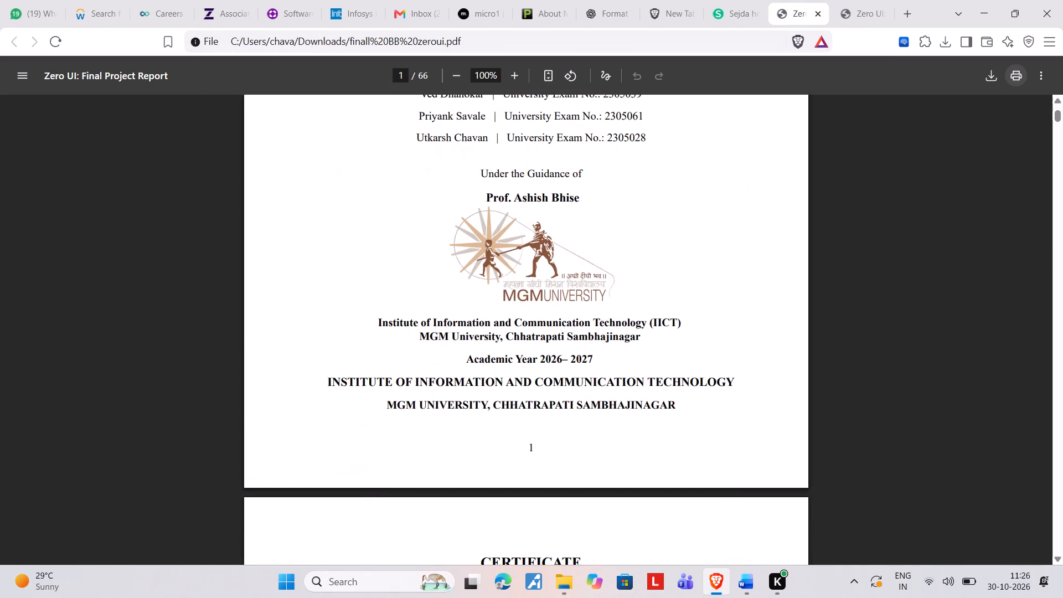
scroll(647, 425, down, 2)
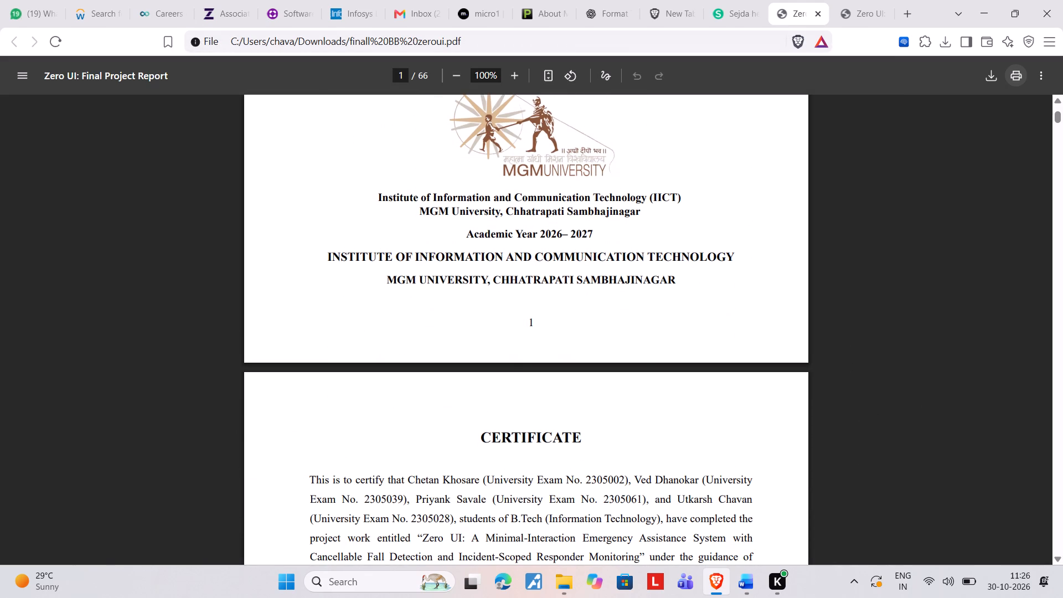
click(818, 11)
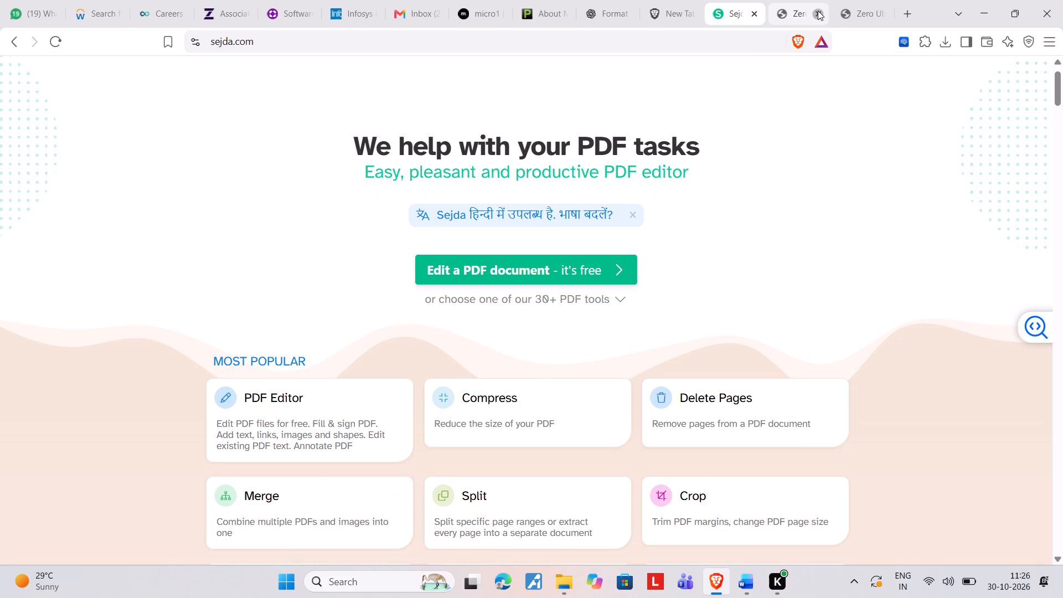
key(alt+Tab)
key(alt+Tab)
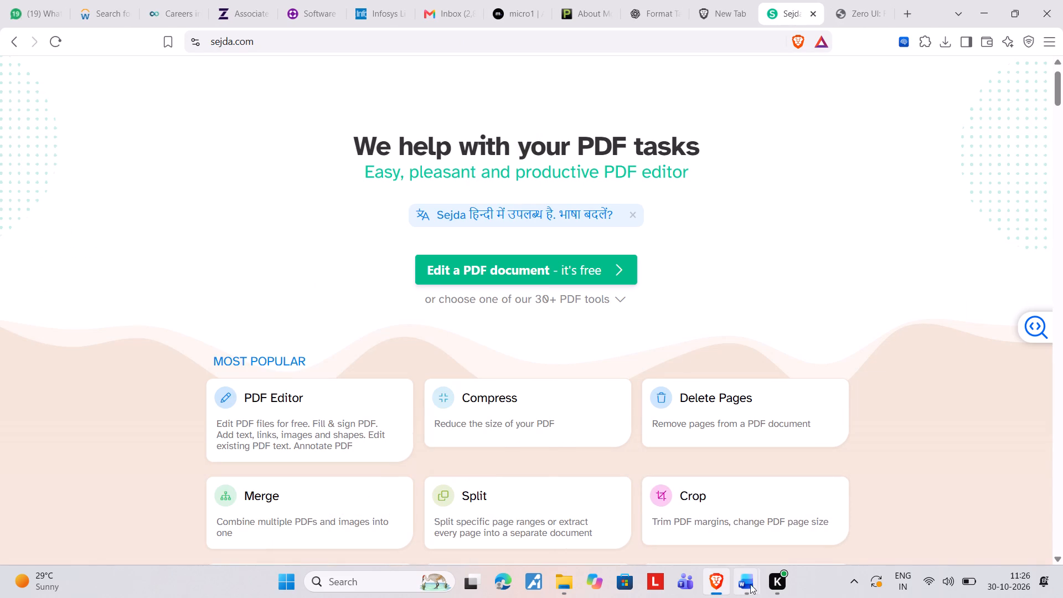
Switch to final Blackbook zeroui.docx in Word and insert two line breaks before the title page's INSTITUTE OF INFORMATION AND COMMUNICATION TECHNOLOGY heading.
click(699, 499)
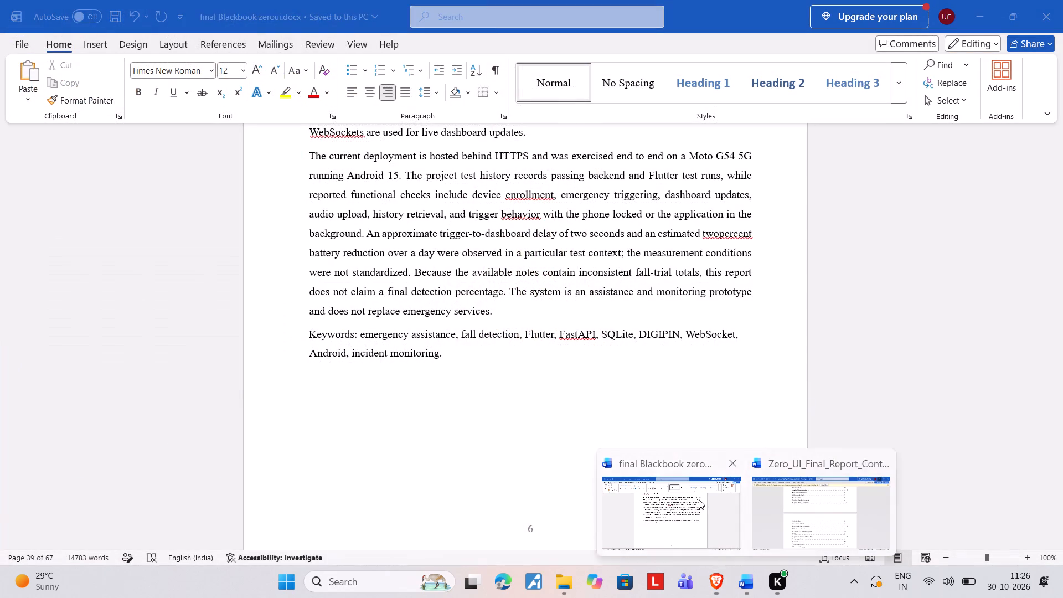
scroll(589, 382, up, 12)
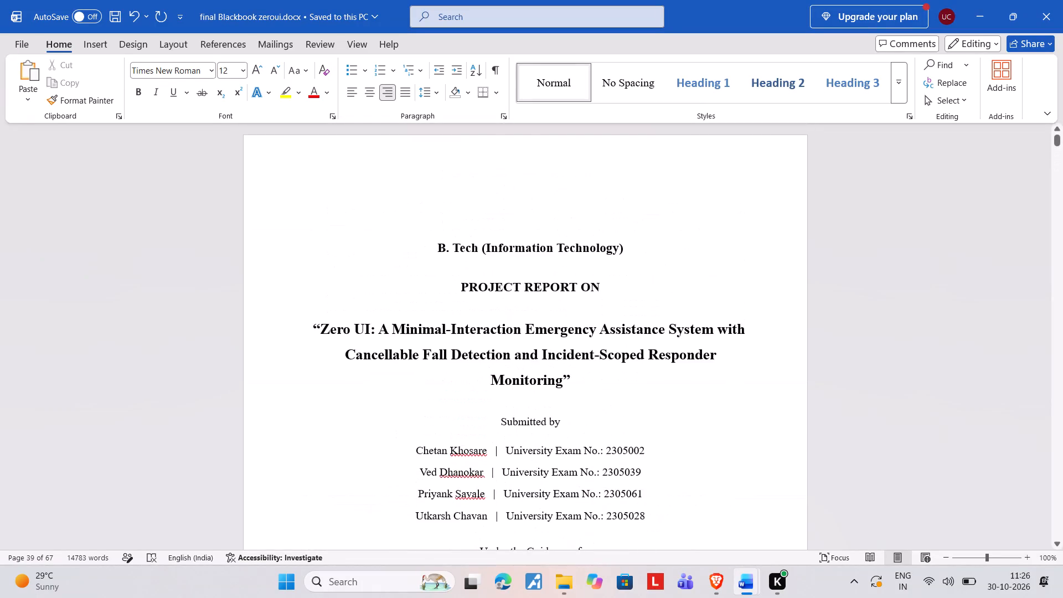
scroll(589, 382, down, 3)
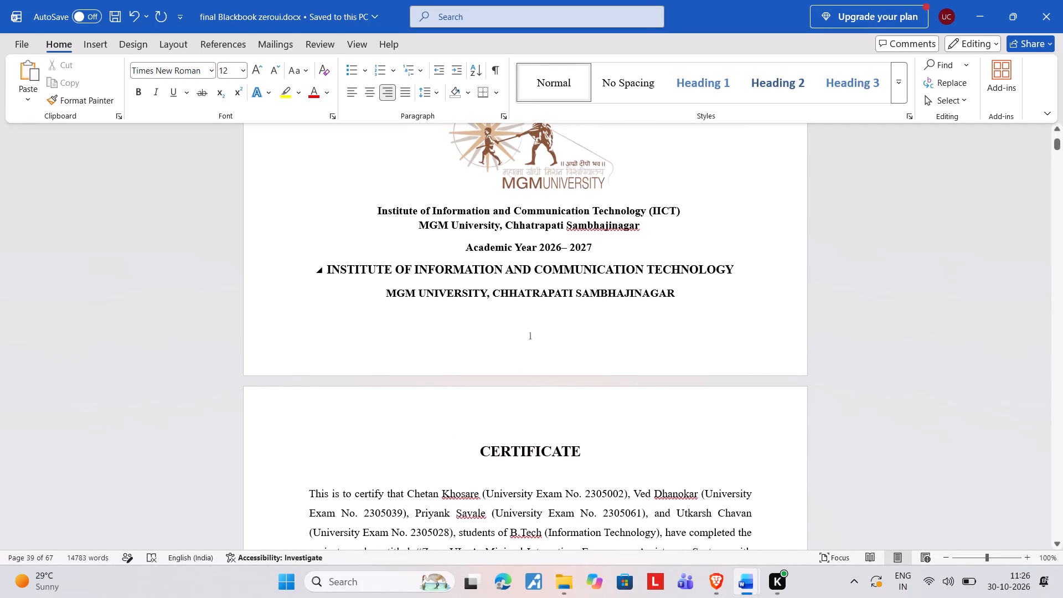
click(309, 263)
key(Return)
key(Return)
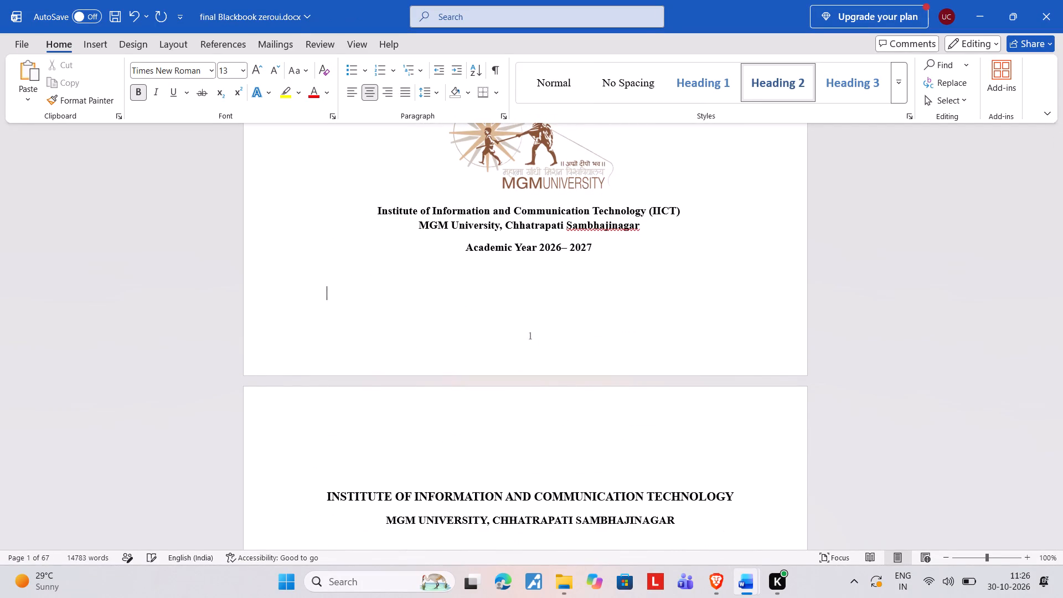
Check the pages up to CONTENTS and delete the blank lines above the ACKNOWLEDGEMENT heading.
scroll(309, 263, down, 4)
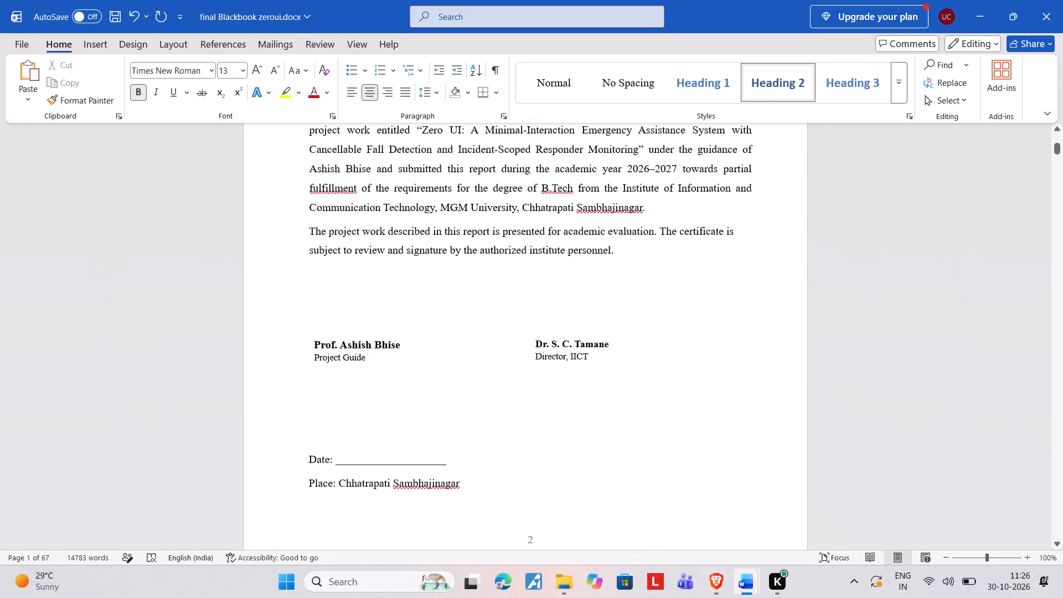
scroll(309, 263, down, 4)
scroll(309, 263, up, 1)
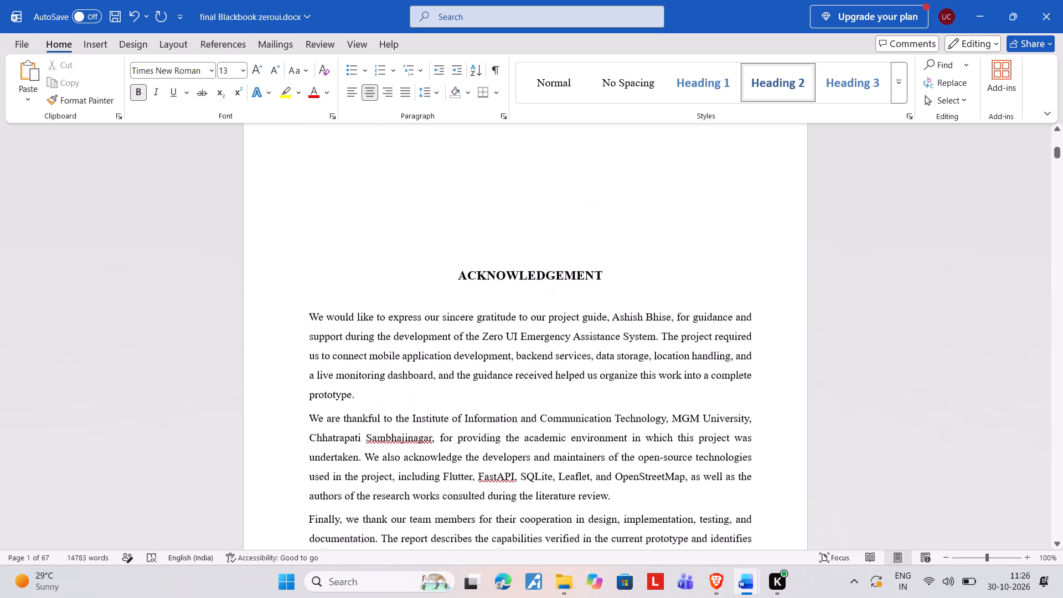
scroll(309, 263, down, 4)
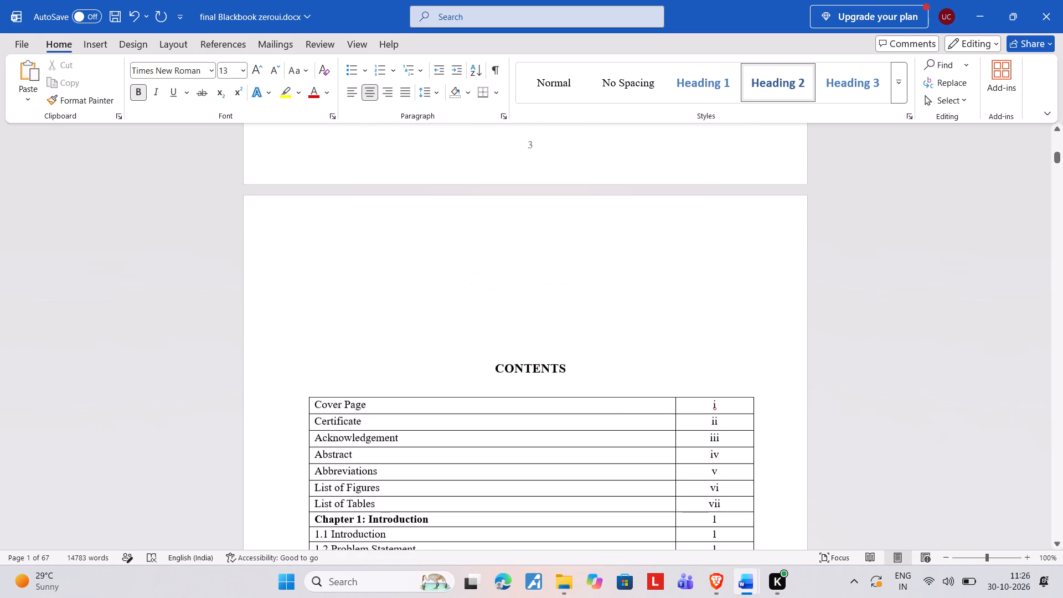
click(471, 364)
scroll(471, 364, up, 3)
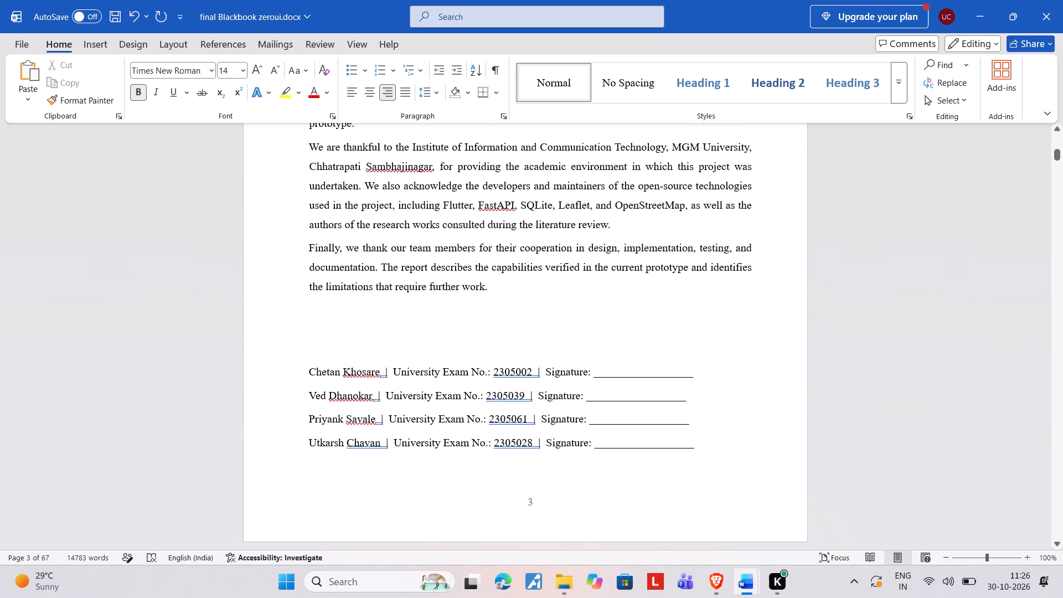
scroll(468, 334, up, 2)
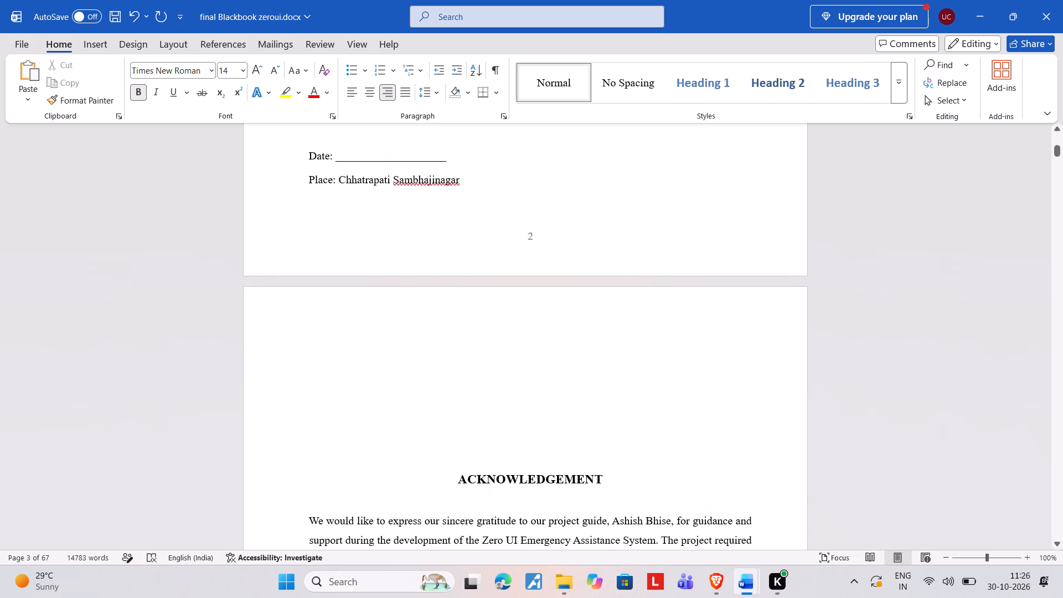
click(438, 441)
key(BackSpace)
key(BackSpace)
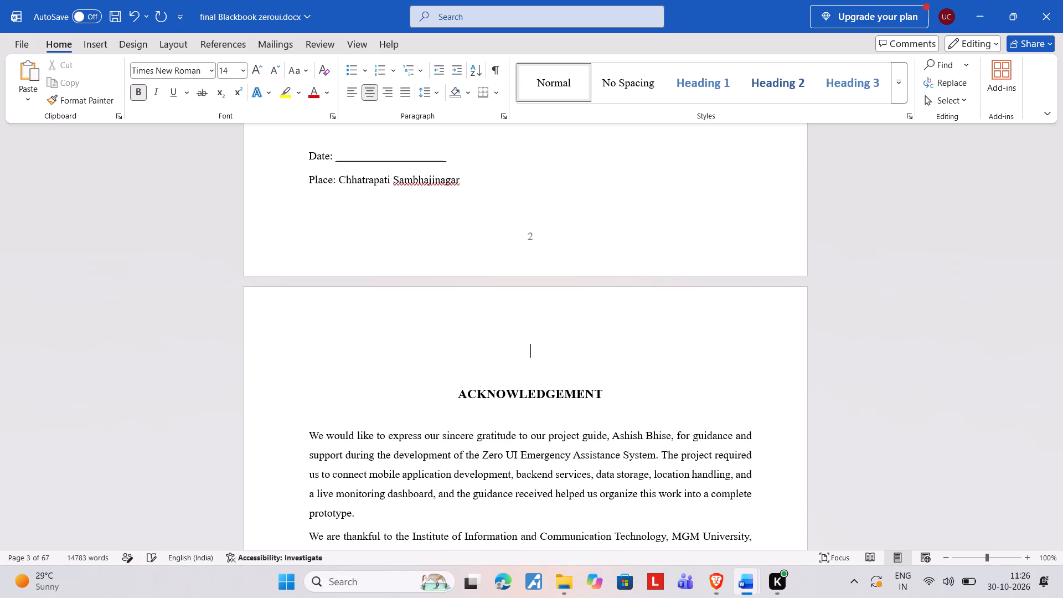
key(BackSpace)
key(BackSpace)
Check the ACKNOWLEDGEMENT and CONTENTS pages and save final Blackbook zeroui.docx.
scroll(438, 441, down, 2)
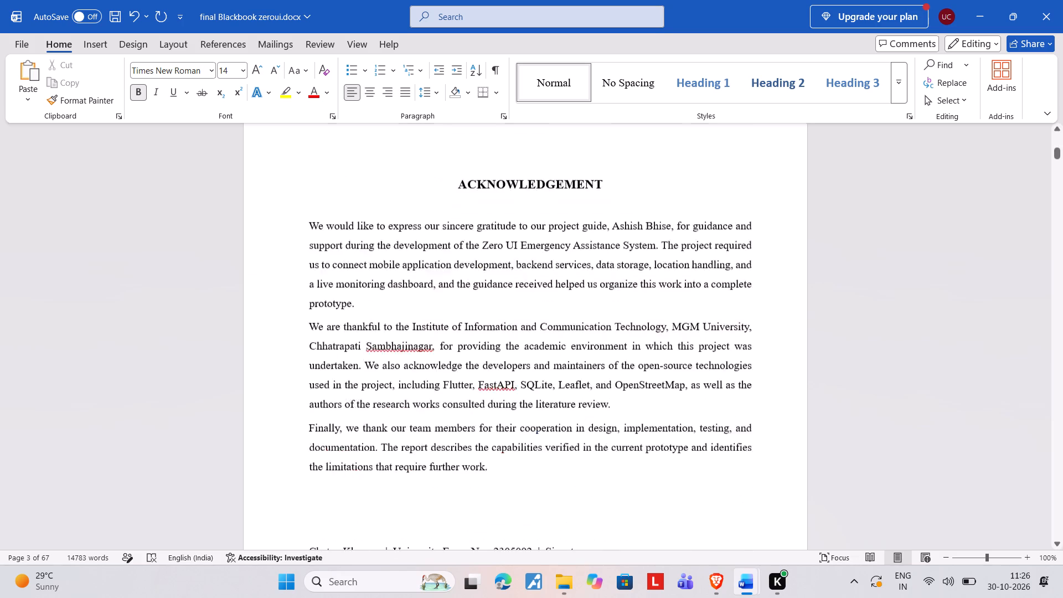
scroll(438, 441, down, 5)
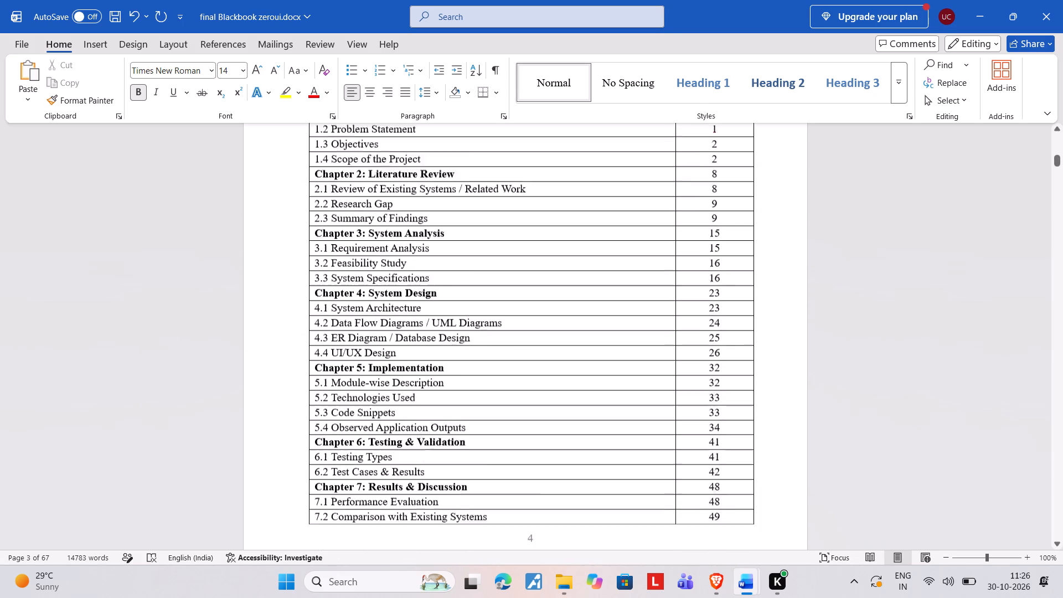
scroll(438, 441, down, 1)
key(ctrl+s)
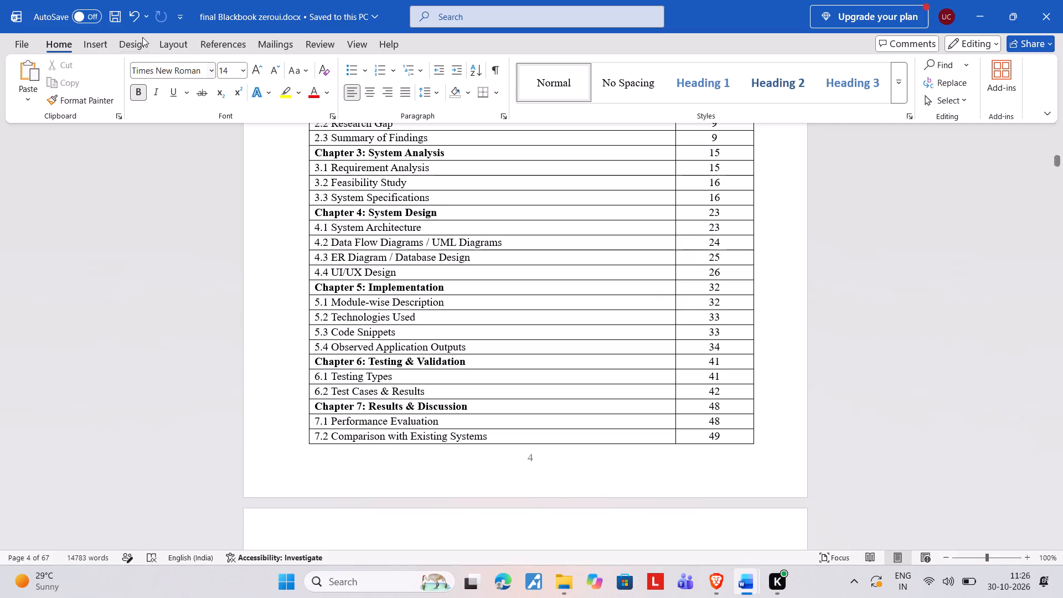
Save a copy of the report in Downloads as final Blackbook1 zeroui.docx.
click(17, 37)
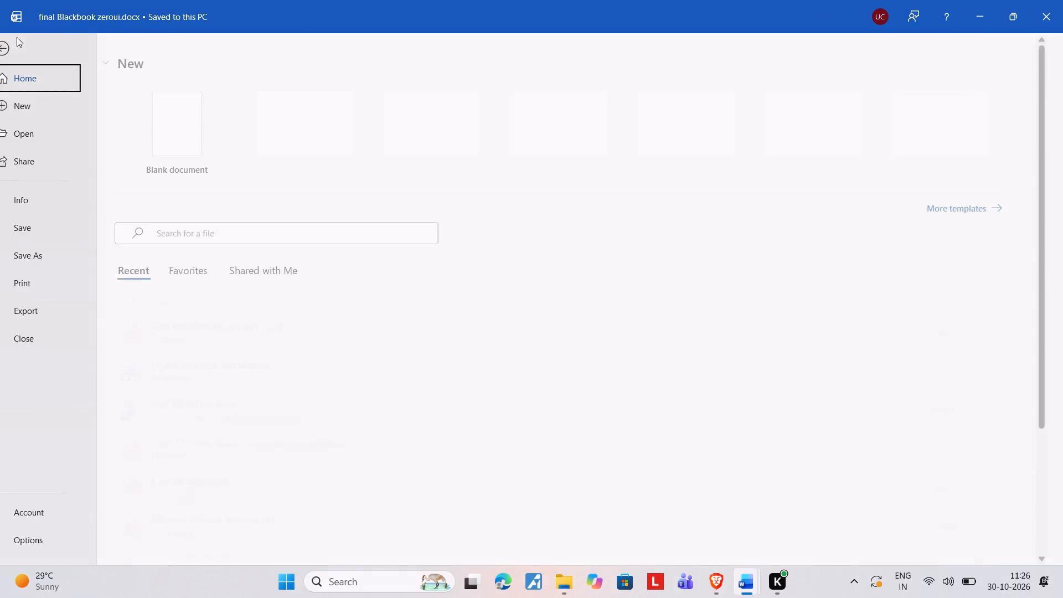
click(59, 262)
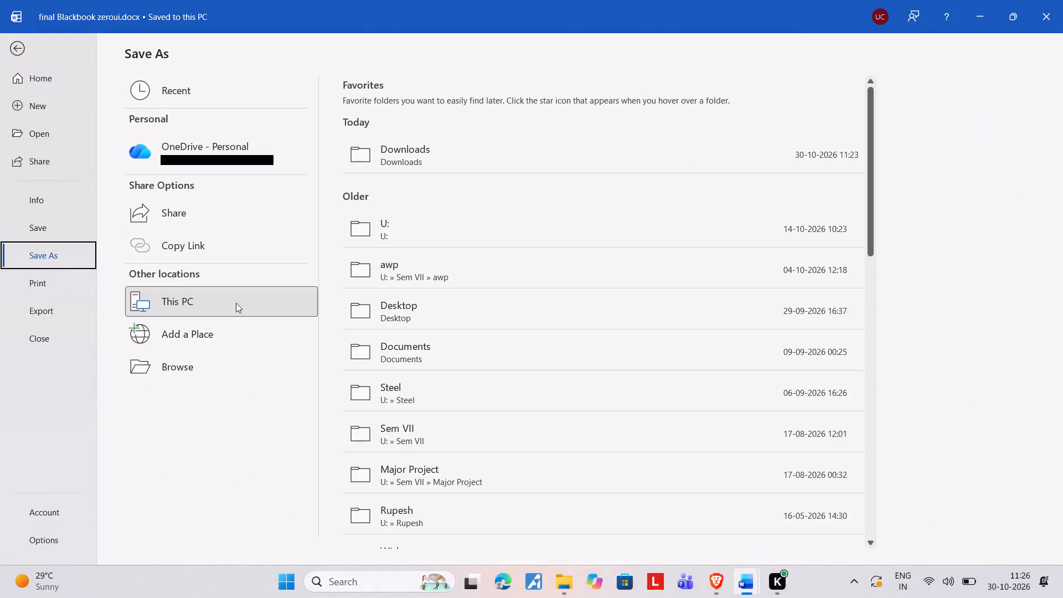
click(421, 142)
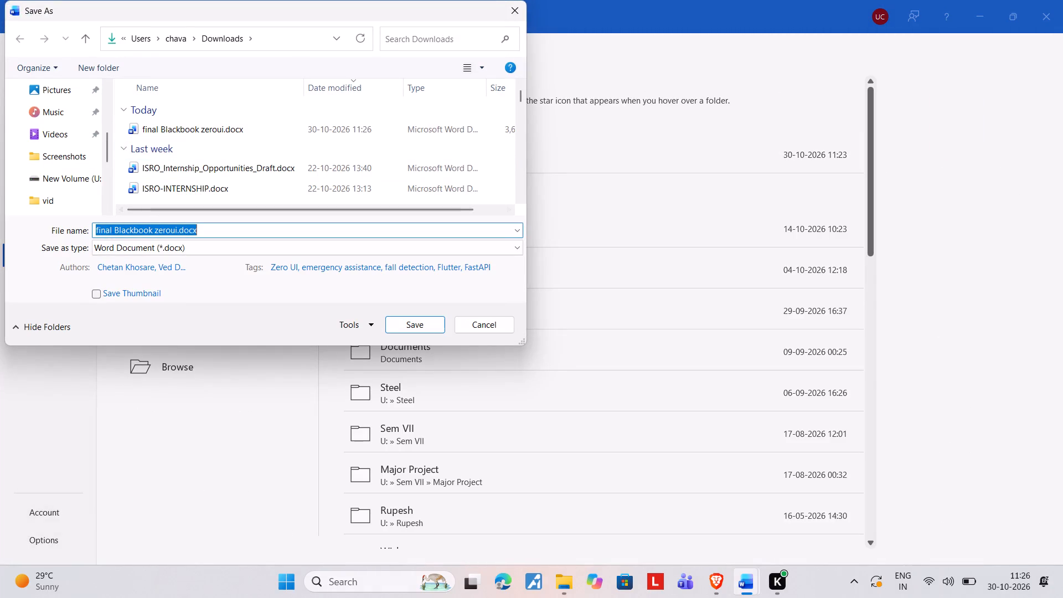
click(152, 229)
key(1)
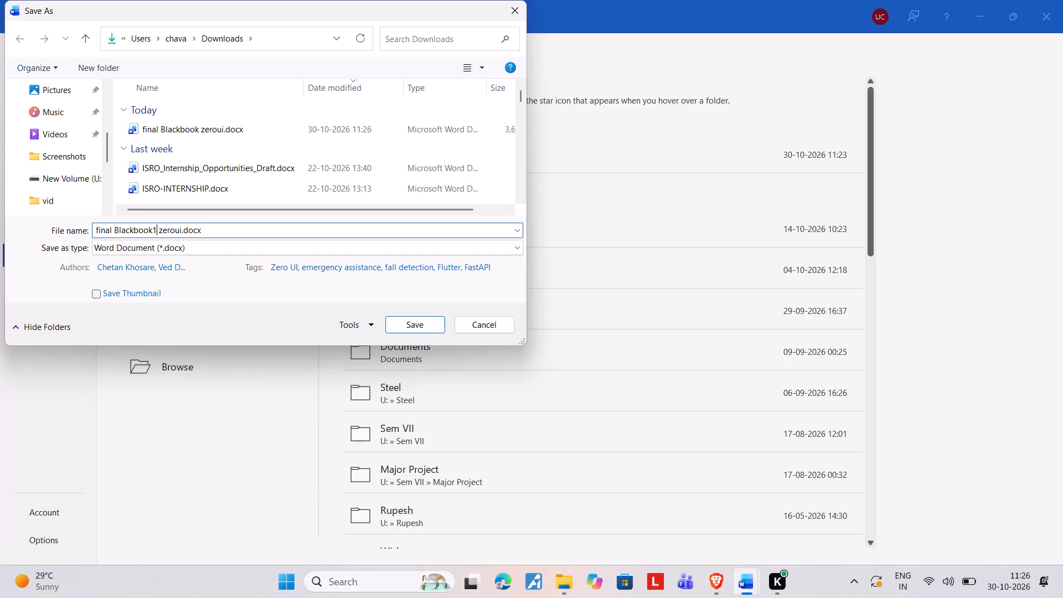
click(423, 323)
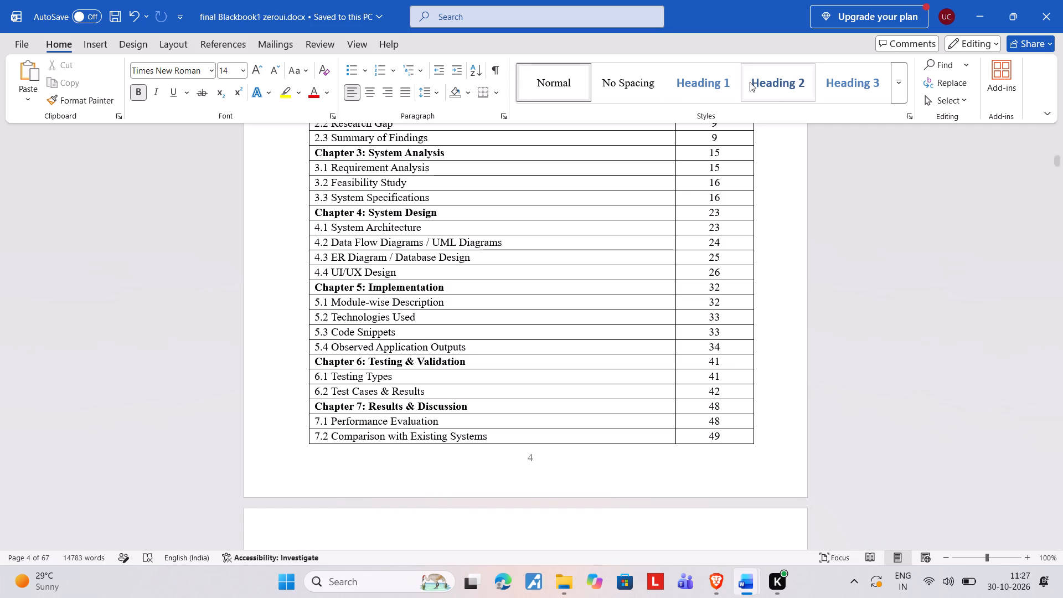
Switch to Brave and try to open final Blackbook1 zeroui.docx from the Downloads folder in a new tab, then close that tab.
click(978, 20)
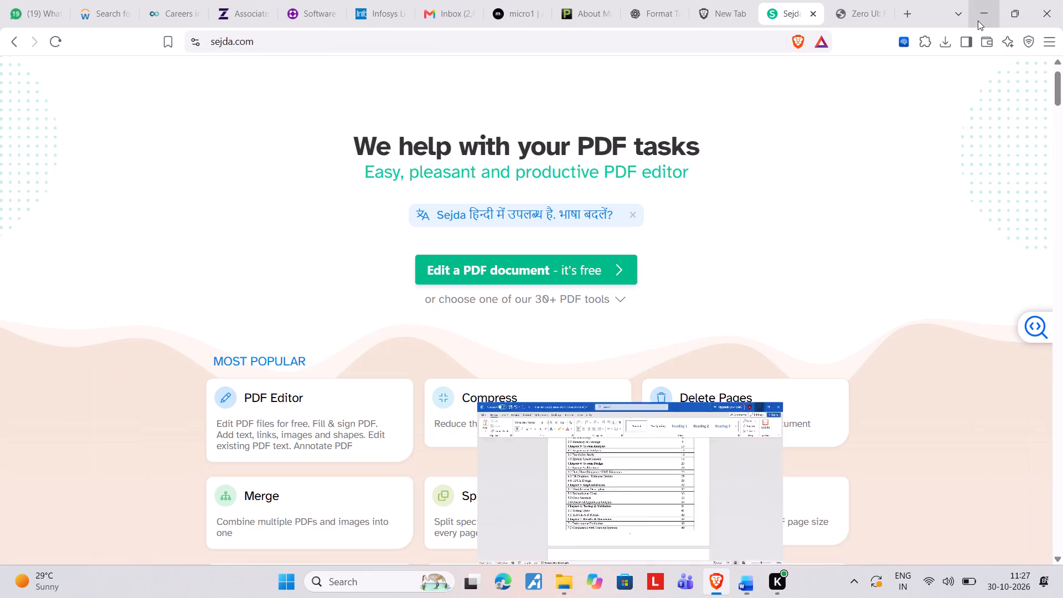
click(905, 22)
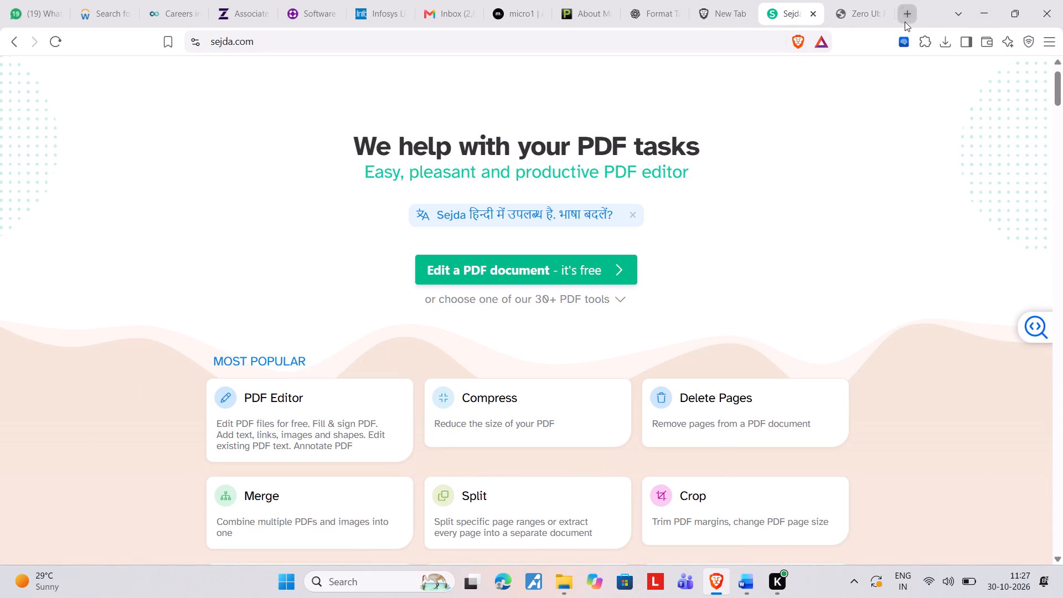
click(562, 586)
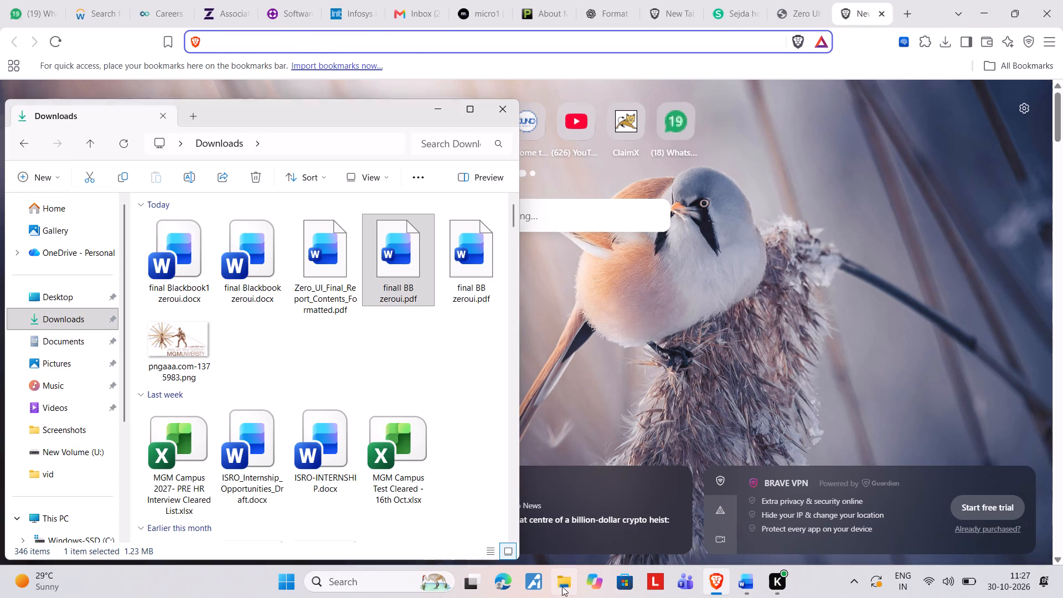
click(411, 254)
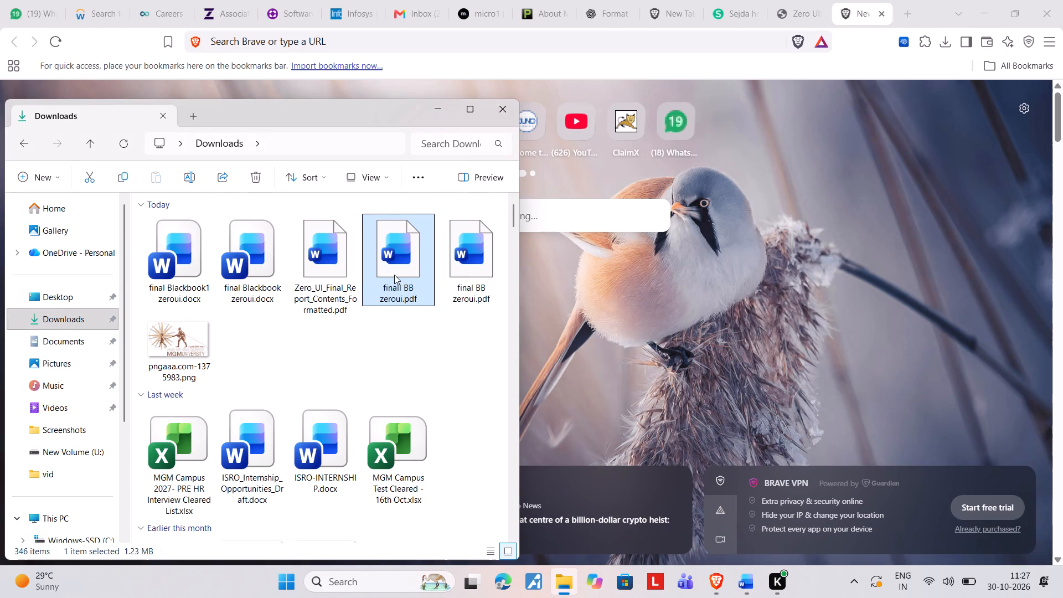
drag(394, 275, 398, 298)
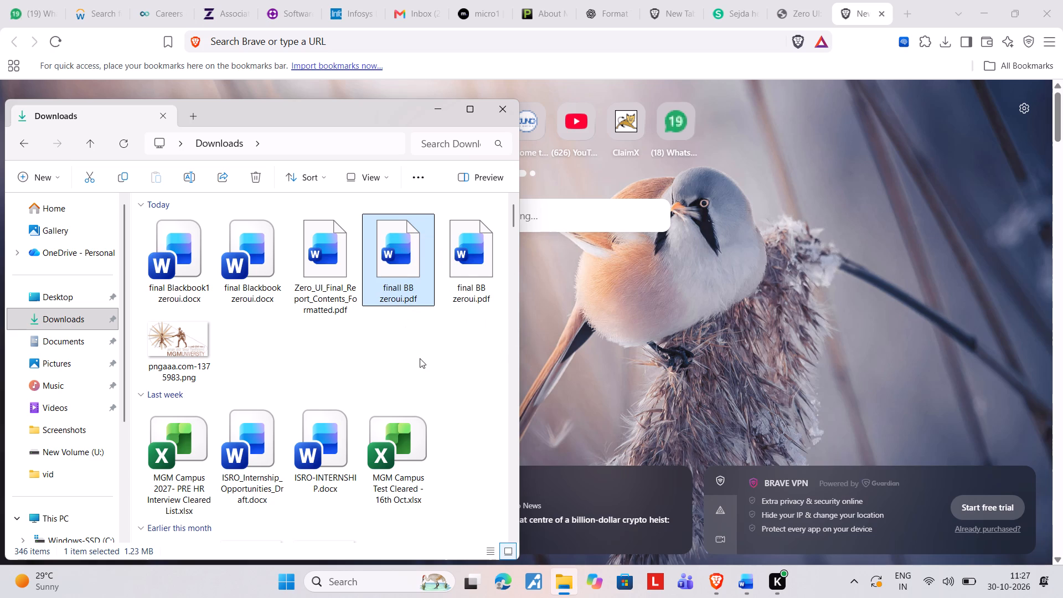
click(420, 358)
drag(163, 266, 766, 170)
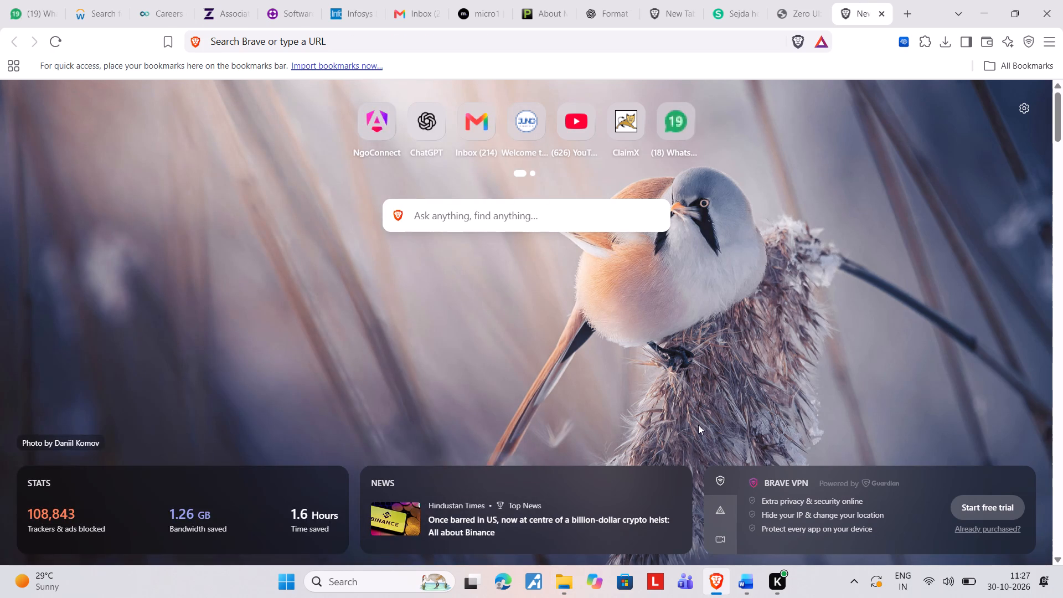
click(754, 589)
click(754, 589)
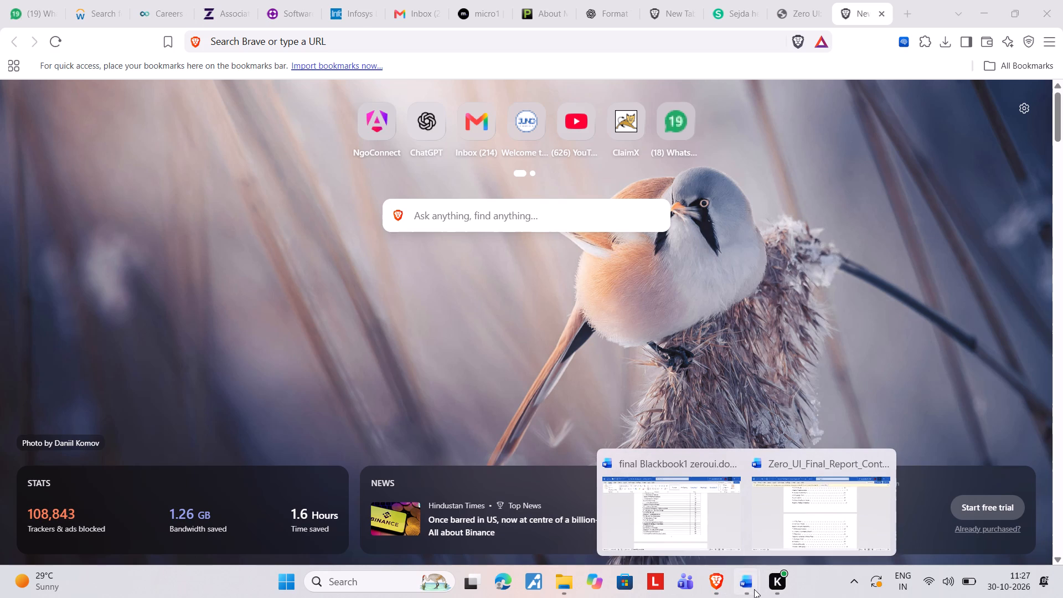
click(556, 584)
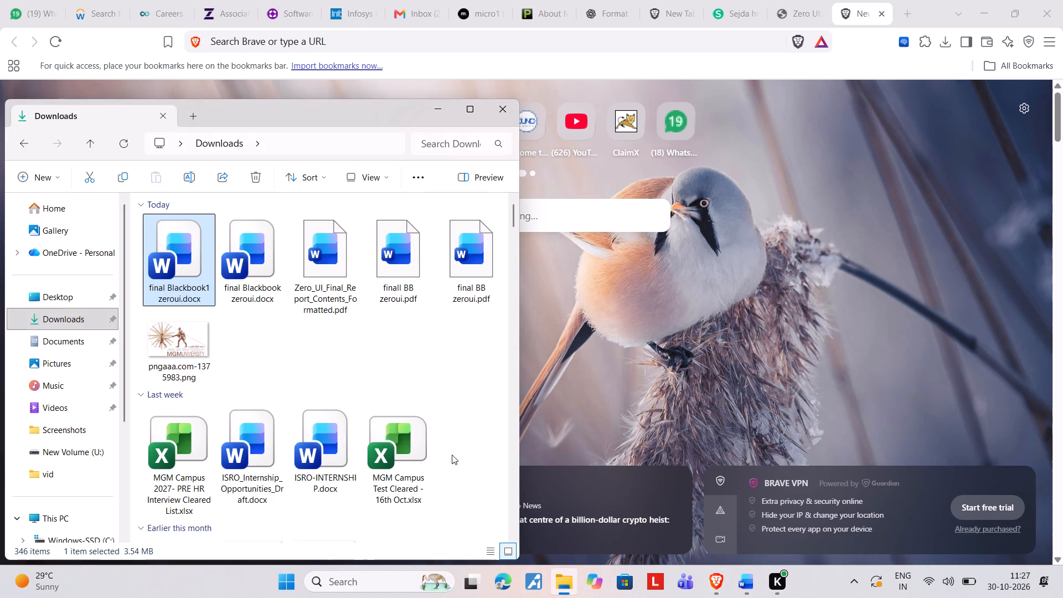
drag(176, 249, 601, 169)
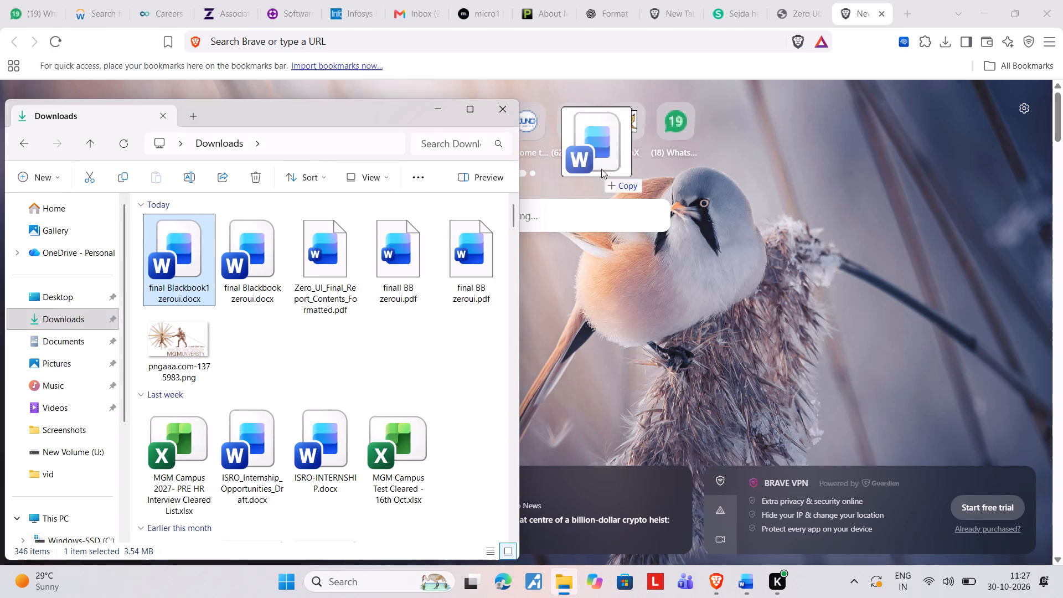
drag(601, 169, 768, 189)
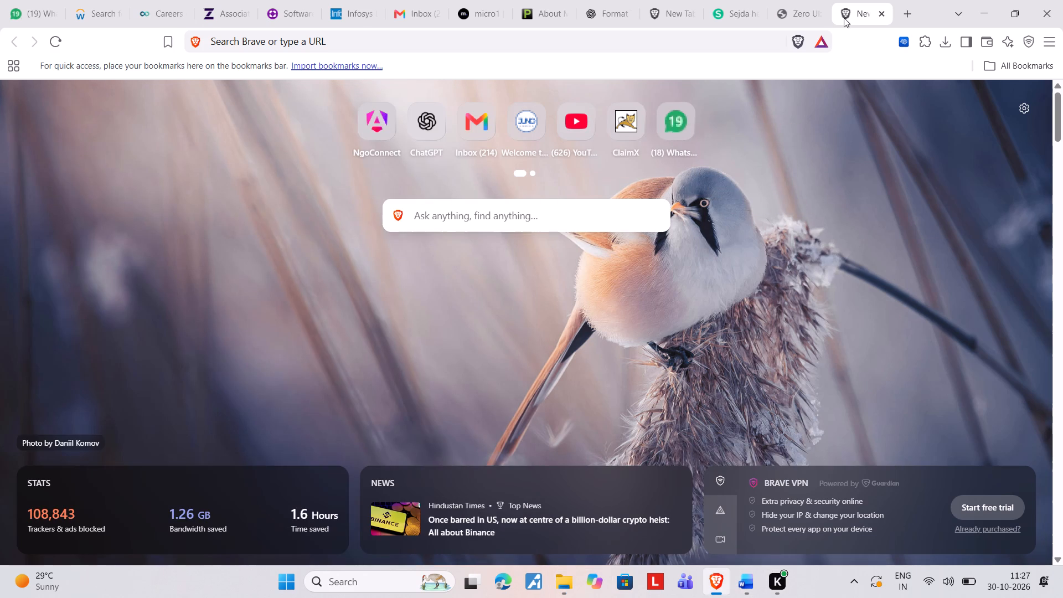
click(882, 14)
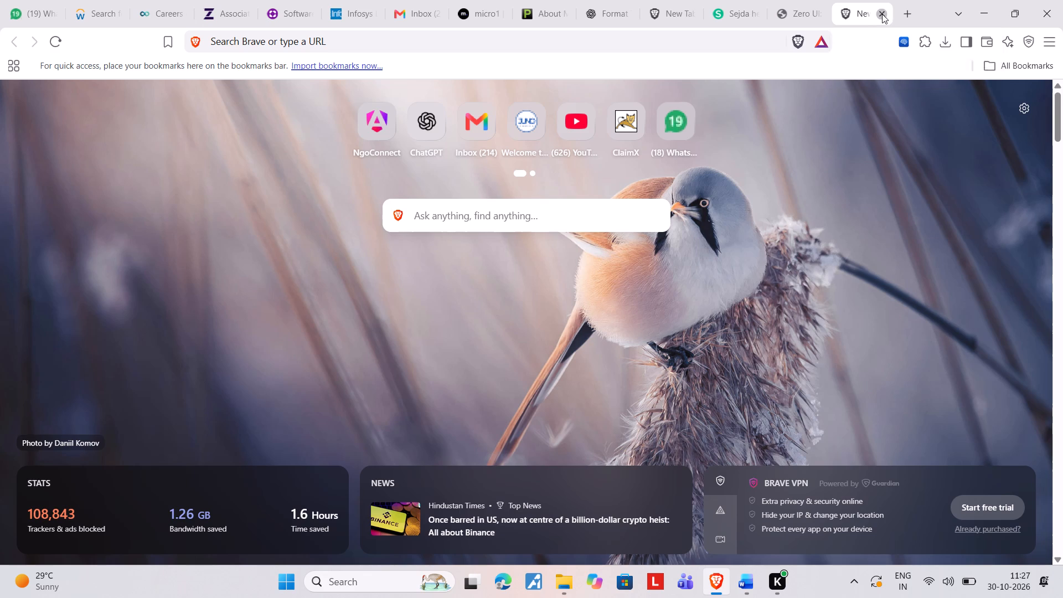
Close the Zero UI tab beside the Sejda page.
click(884, 11)
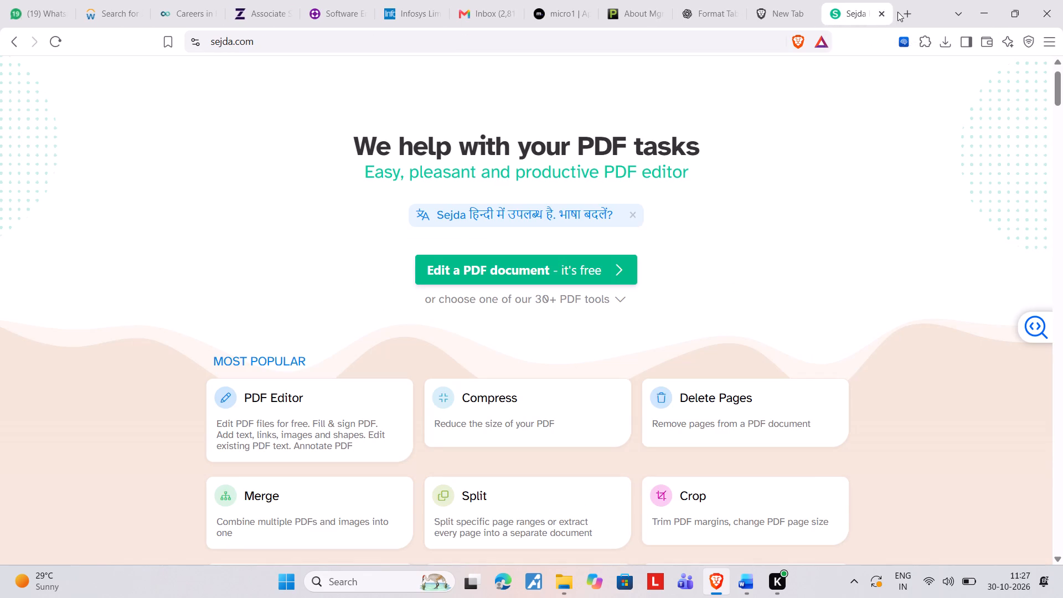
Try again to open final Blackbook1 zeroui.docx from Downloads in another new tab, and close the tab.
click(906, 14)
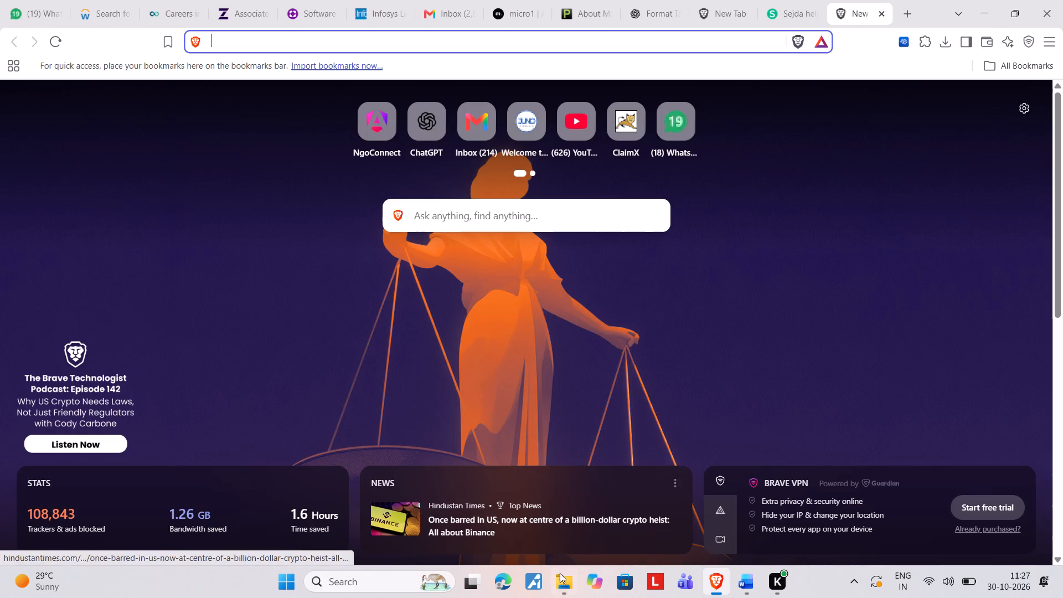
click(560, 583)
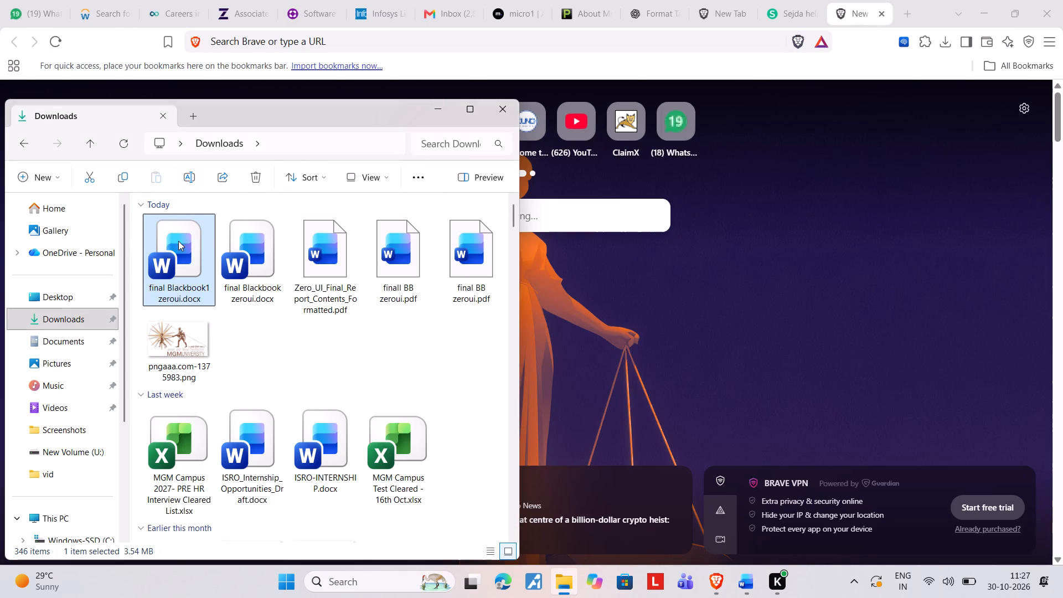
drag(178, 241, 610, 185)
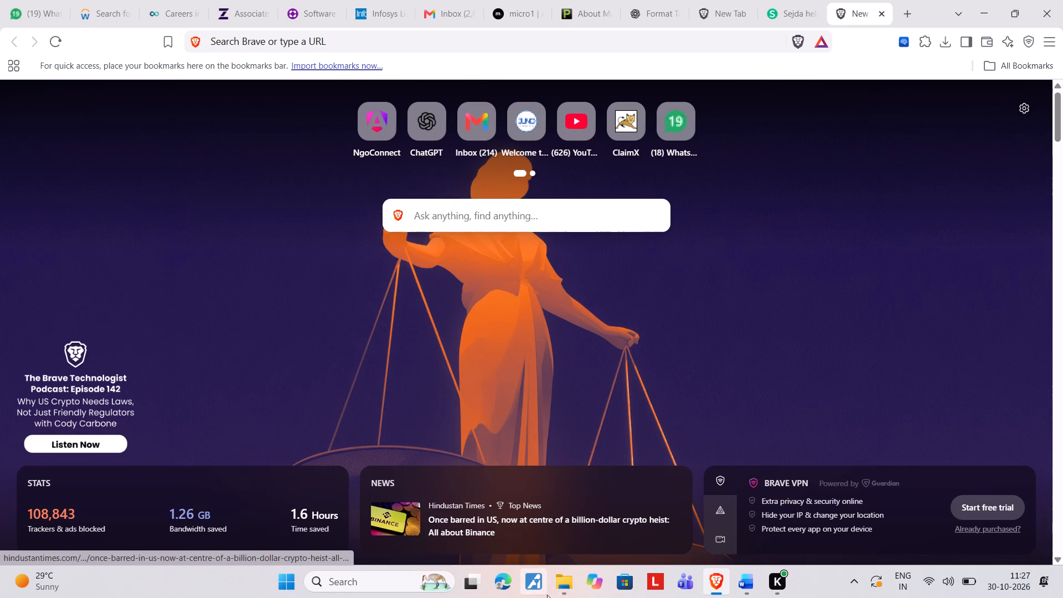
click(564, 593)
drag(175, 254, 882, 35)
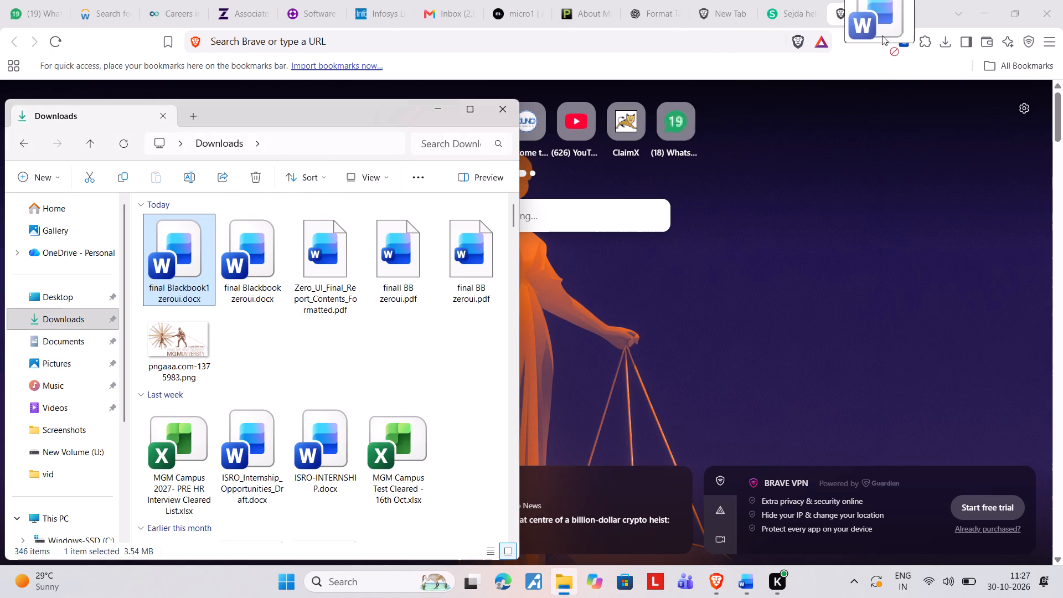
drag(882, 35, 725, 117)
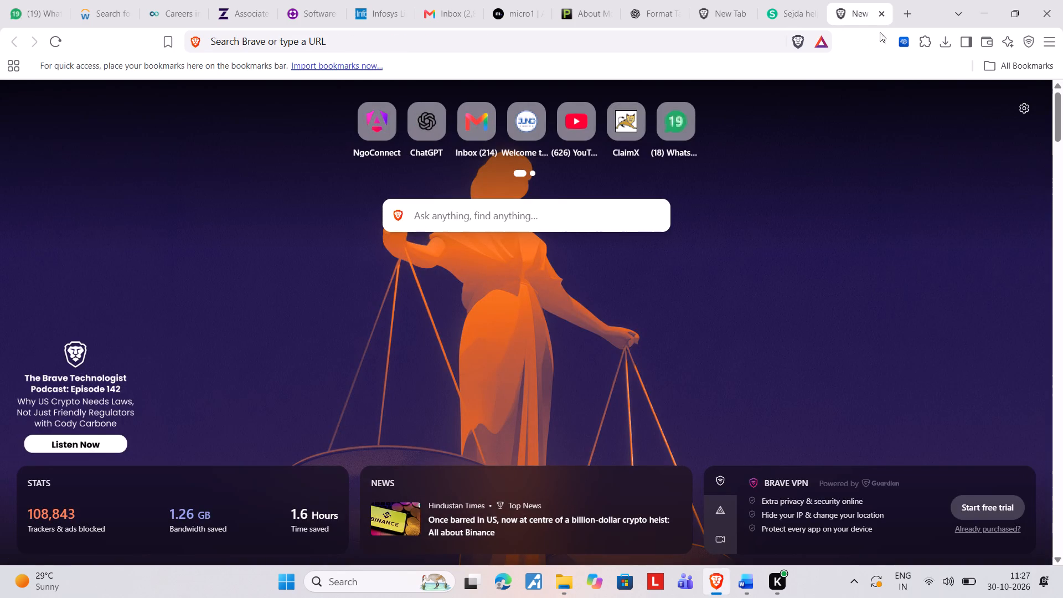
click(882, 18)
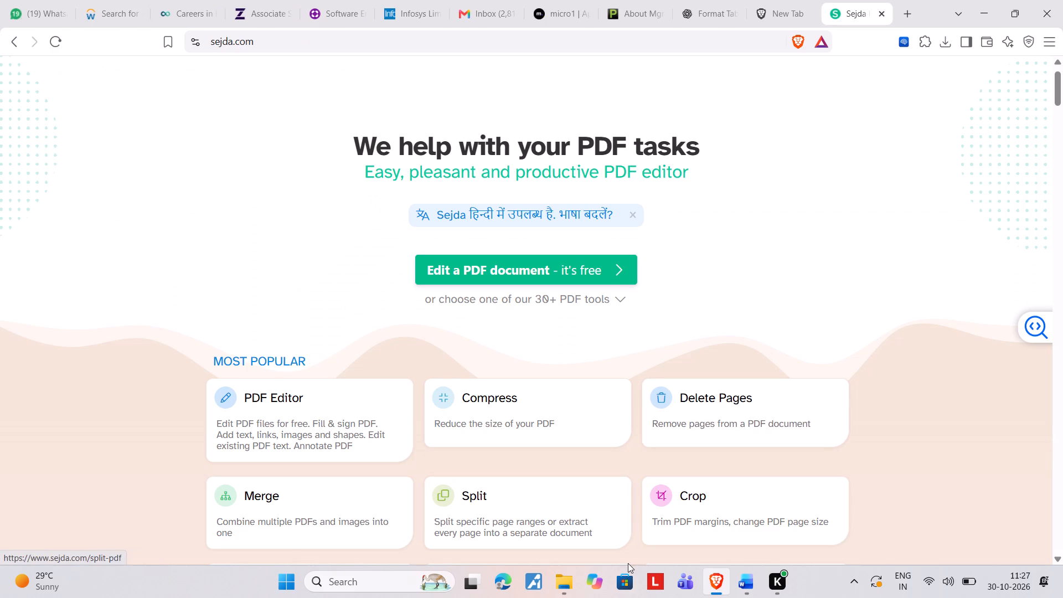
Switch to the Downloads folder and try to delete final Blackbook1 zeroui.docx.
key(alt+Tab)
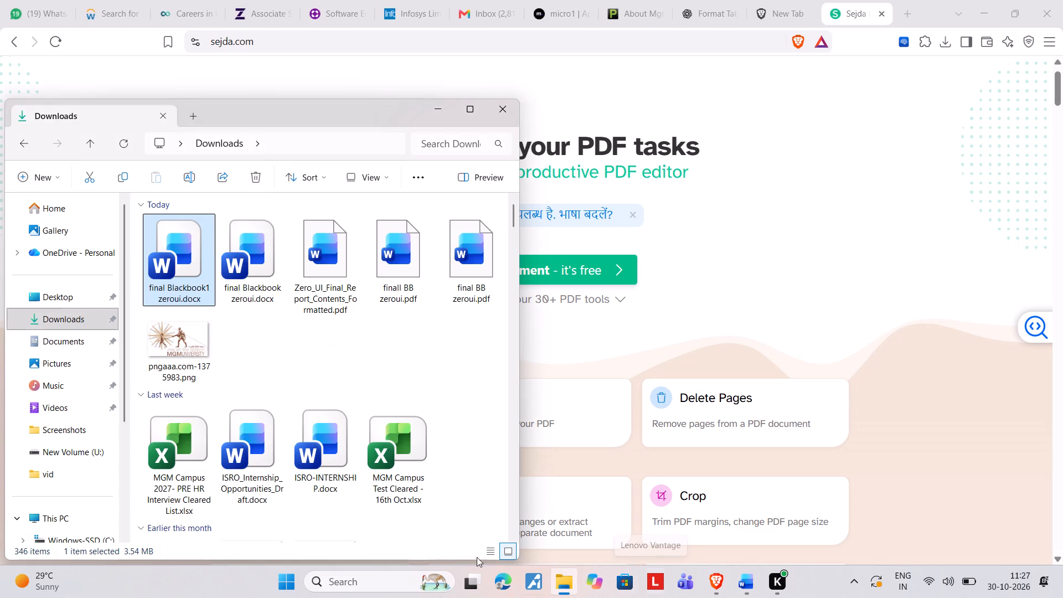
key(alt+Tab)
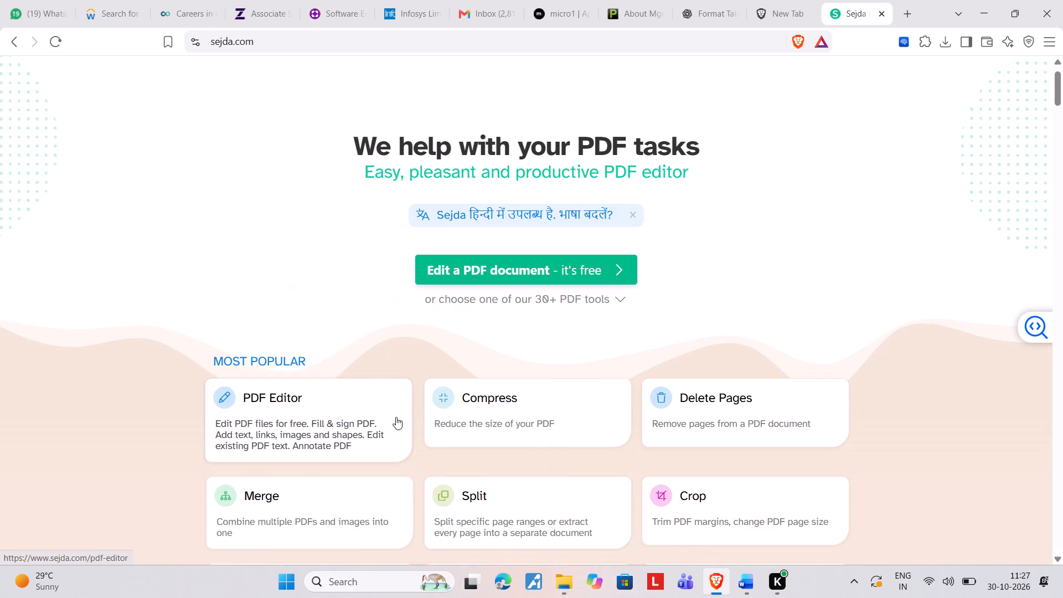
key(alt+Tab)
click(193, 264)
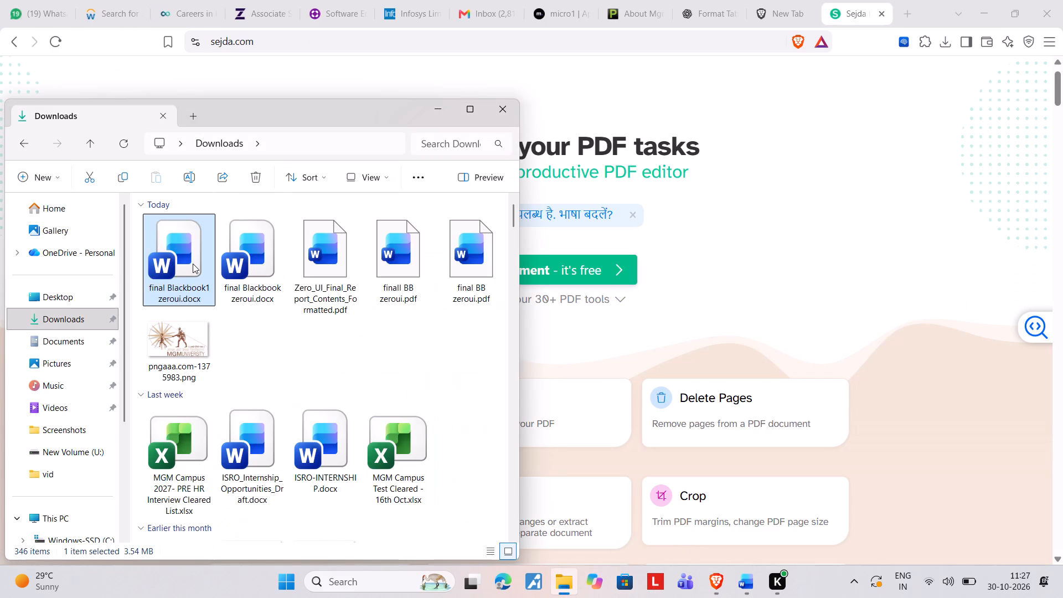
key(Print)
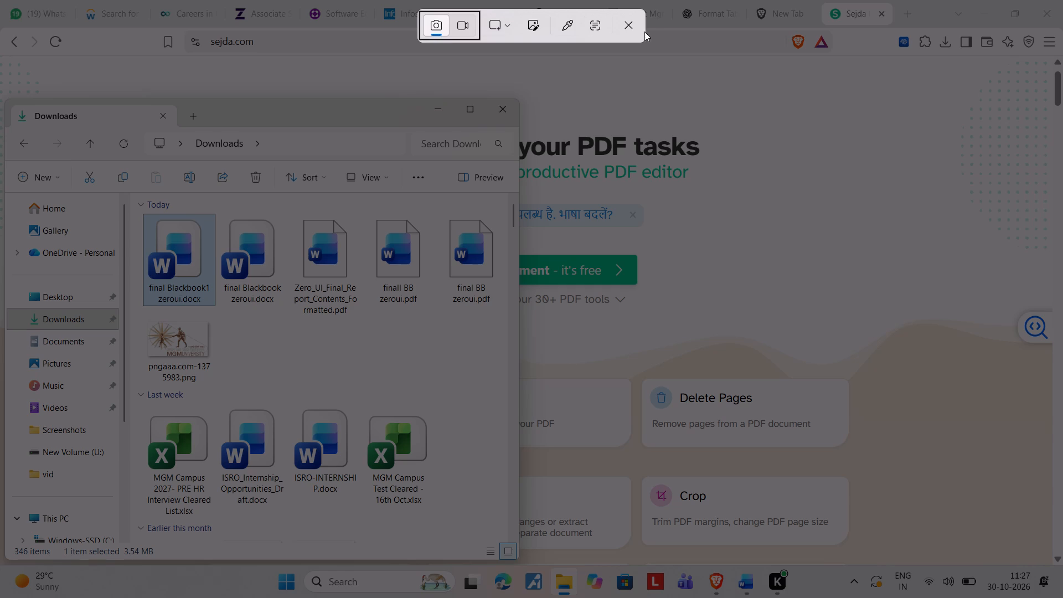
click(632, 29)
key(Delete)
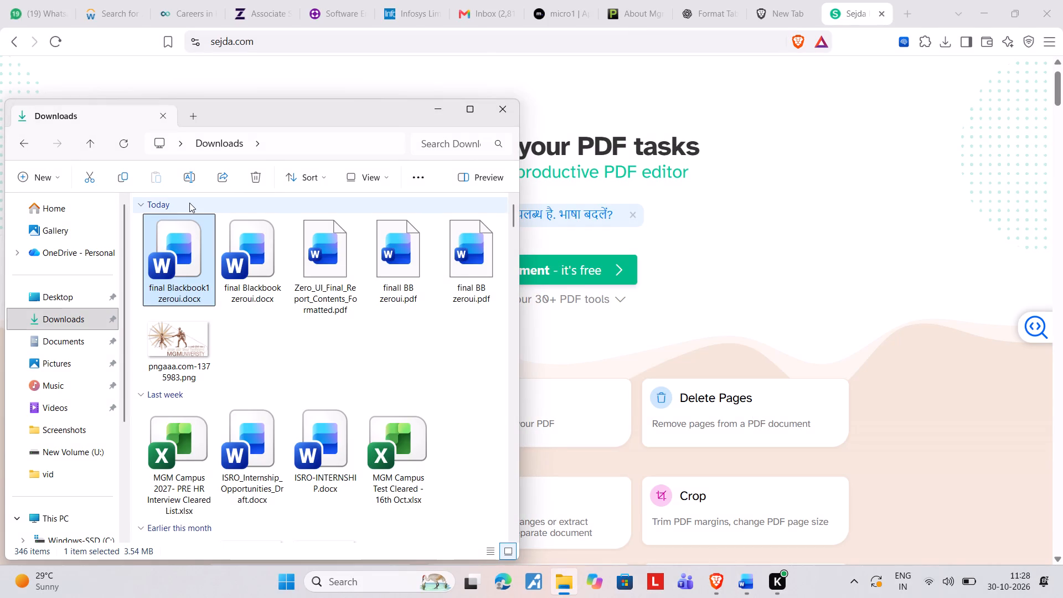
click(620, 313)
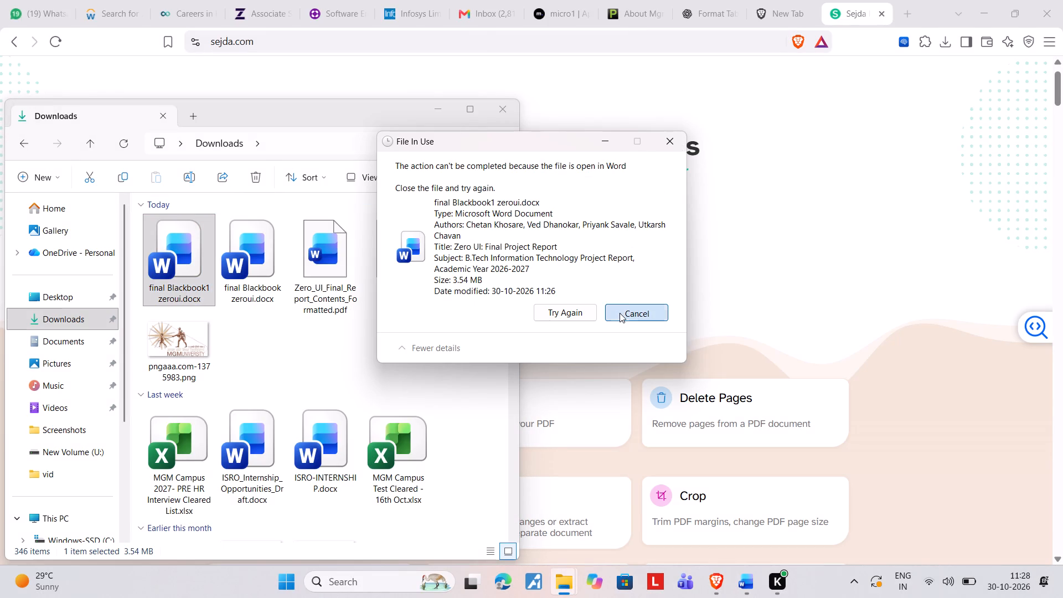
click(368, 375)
Switch to the final Blackbook1 zeroui document in Word and save it to Downloads as a PDF named final Blackbook2 zeroui.pdf.
key(alt+Tab)
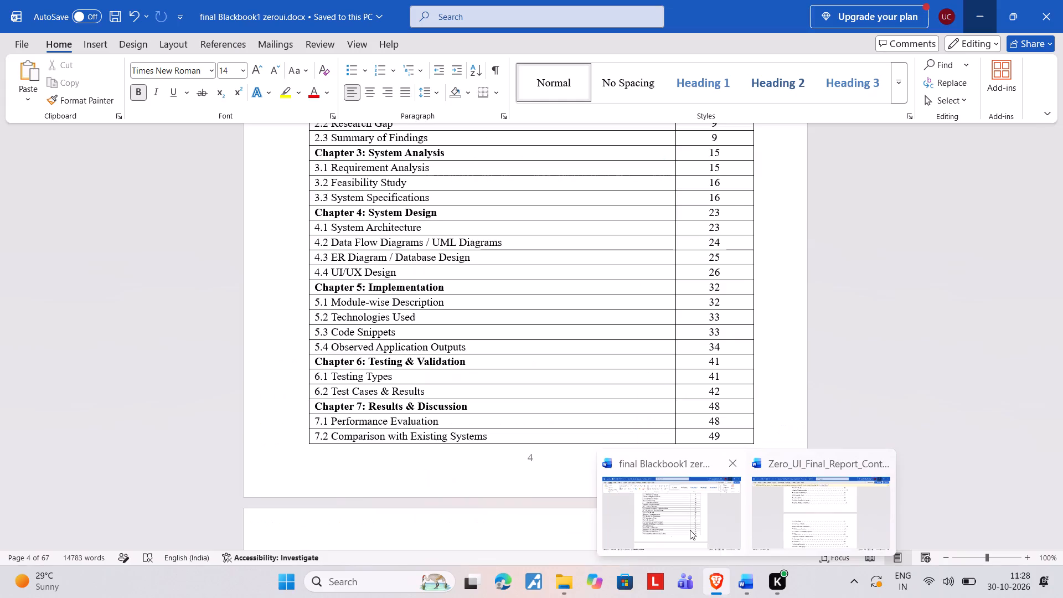
click(690, 530)
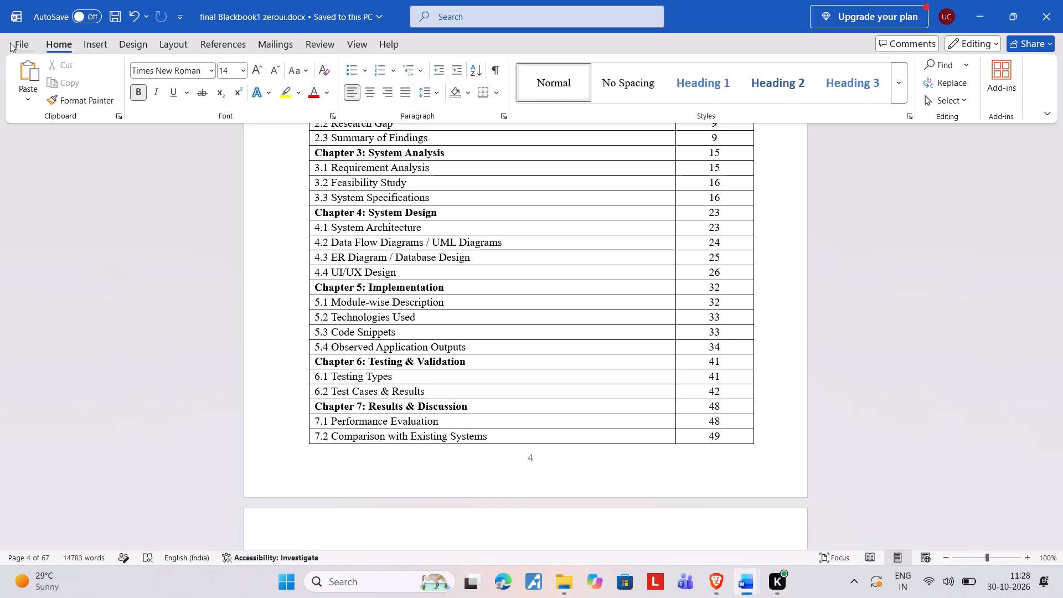
click(10, 43)
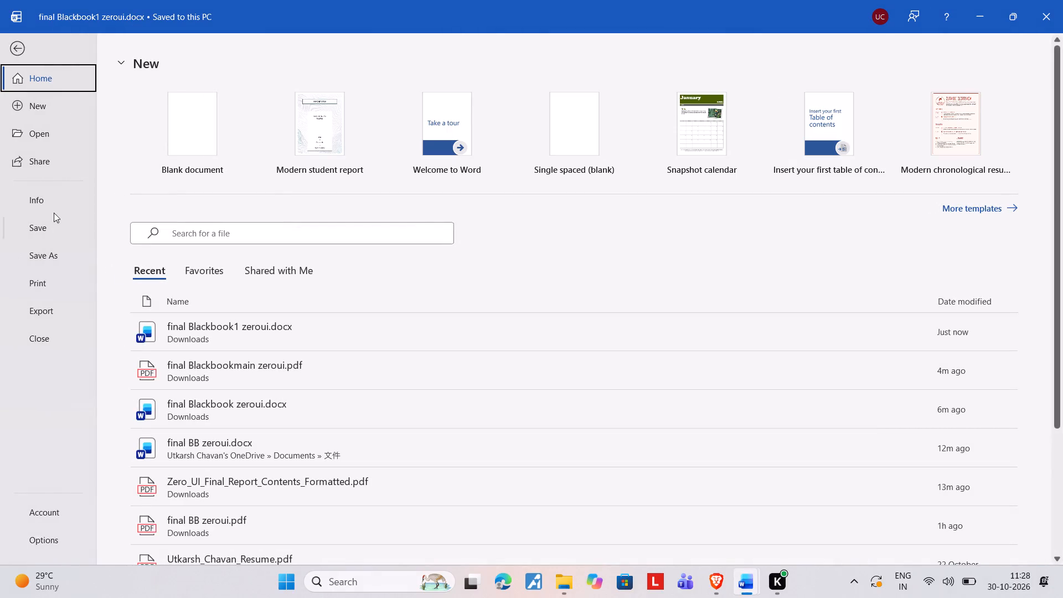
click(56, 253)
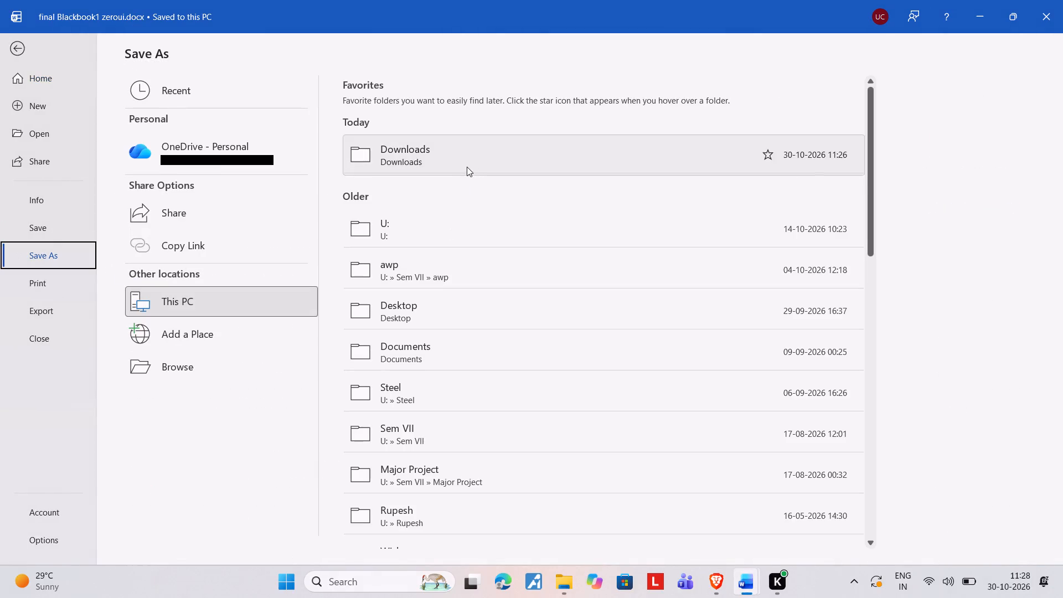
click(467, 167)
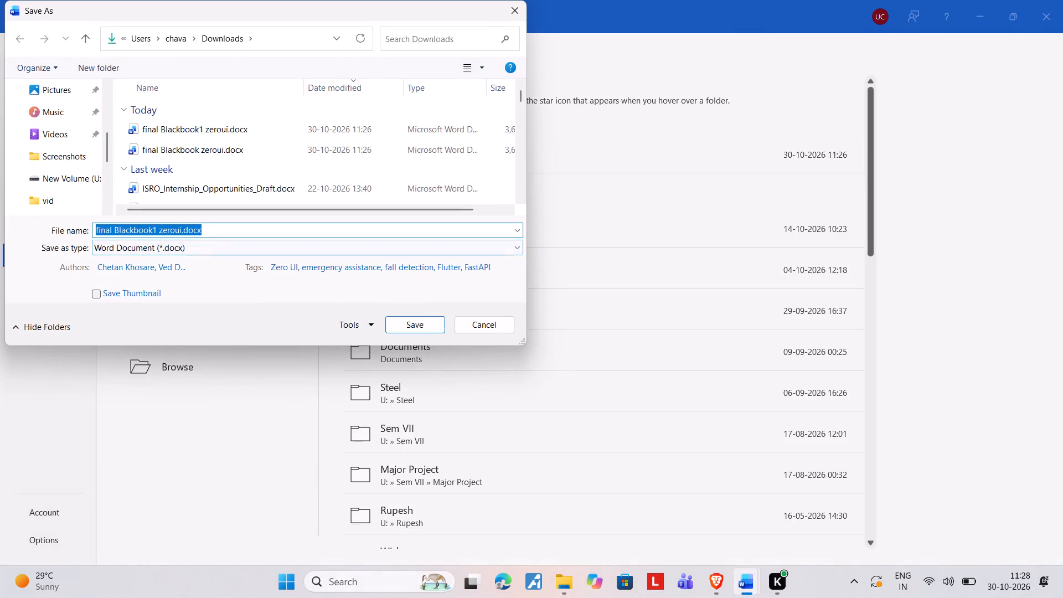
click(156, 231)
key(BackSpace)
key(2)
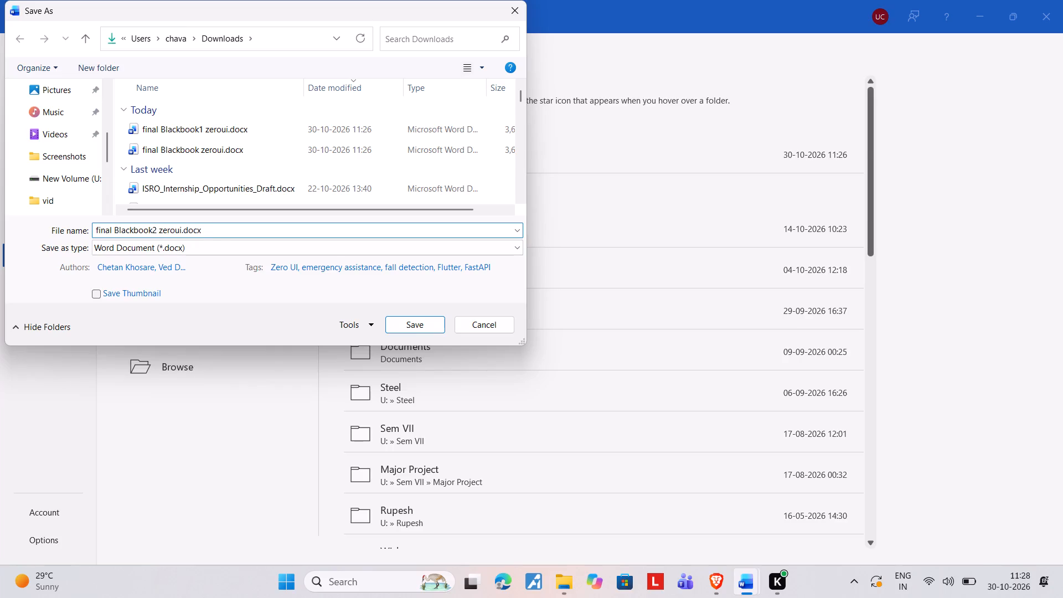
click(184, 249)
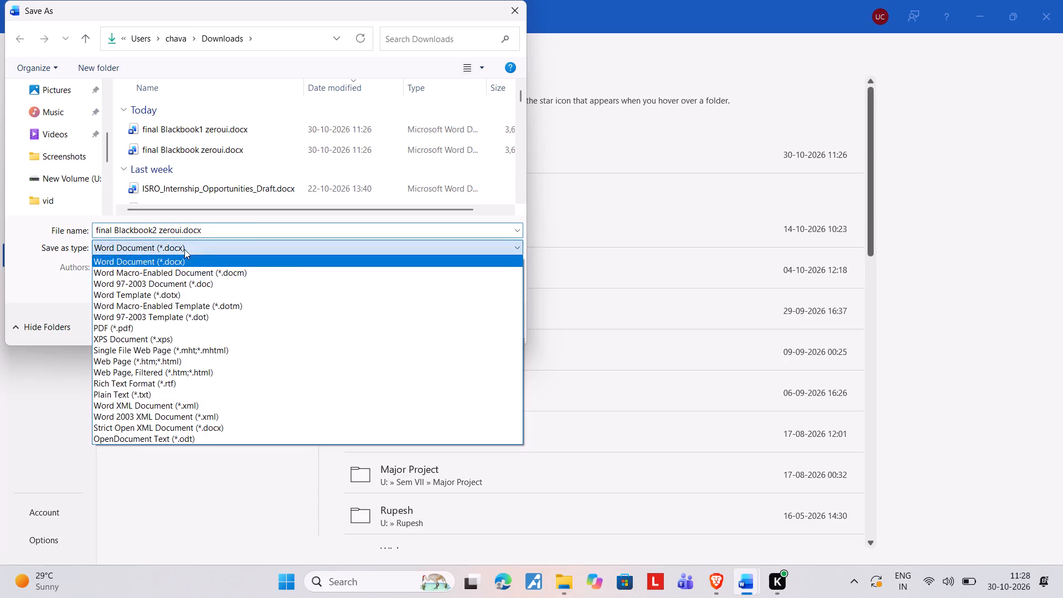
click(170, 327)
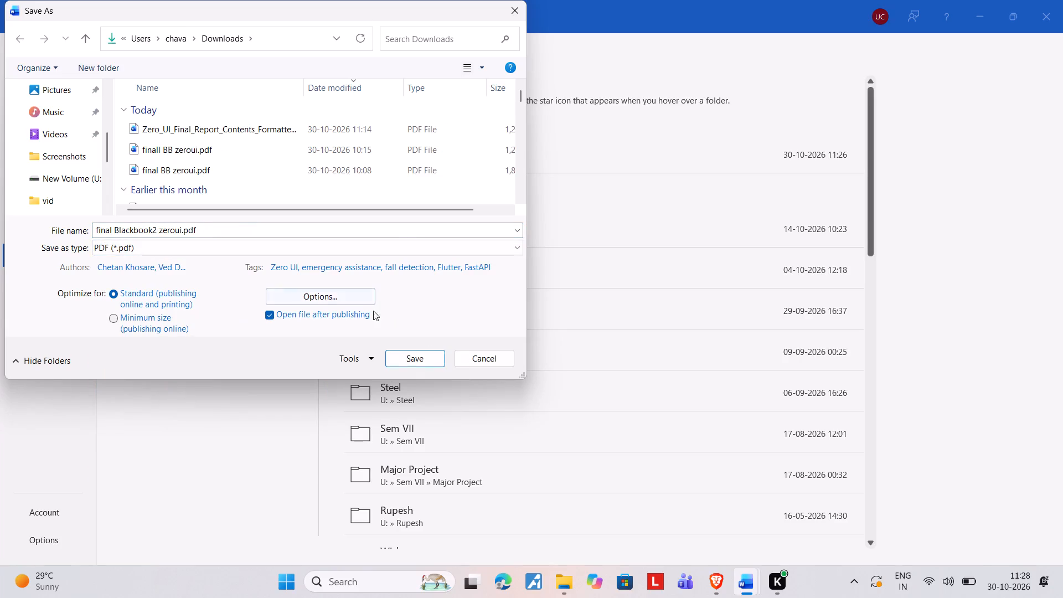
click(435, 357)
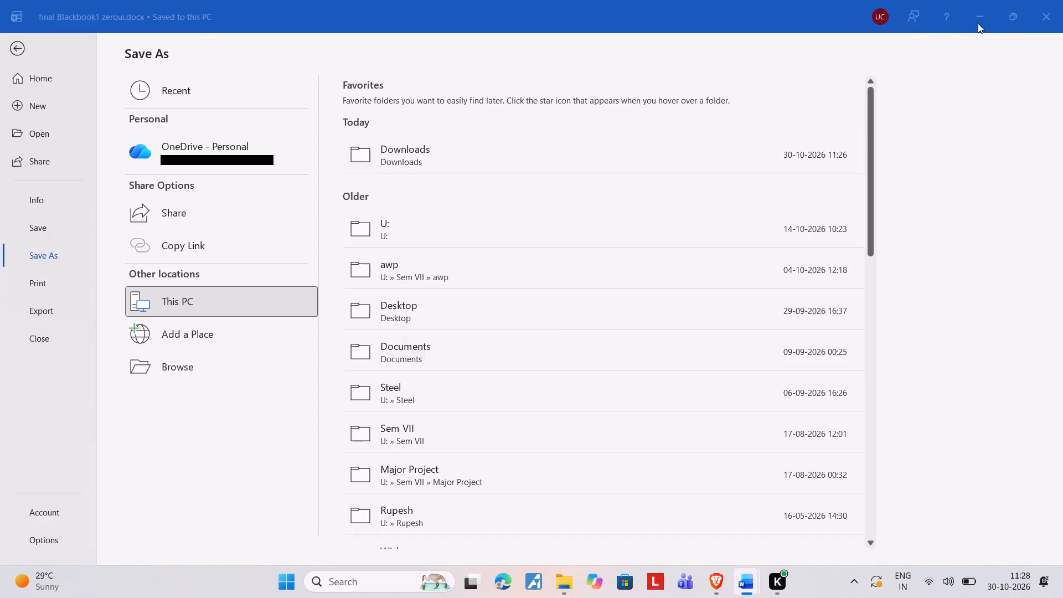
click(627, 316)
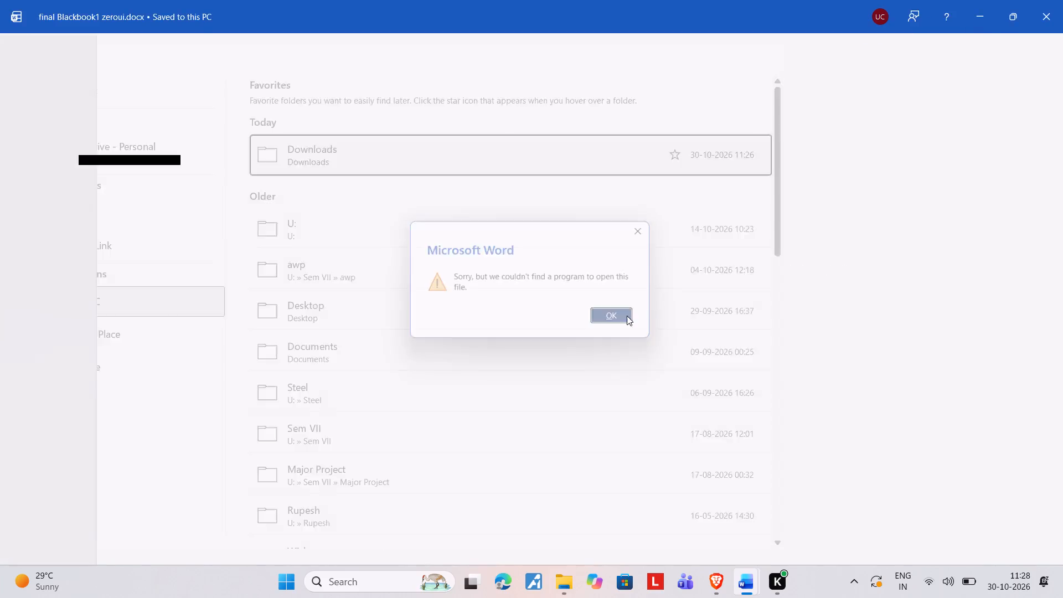
Switch to Brave and open final Blackbook2 zeroui.pdf from the Downloads folder in a browser tab.
click(715, 597)
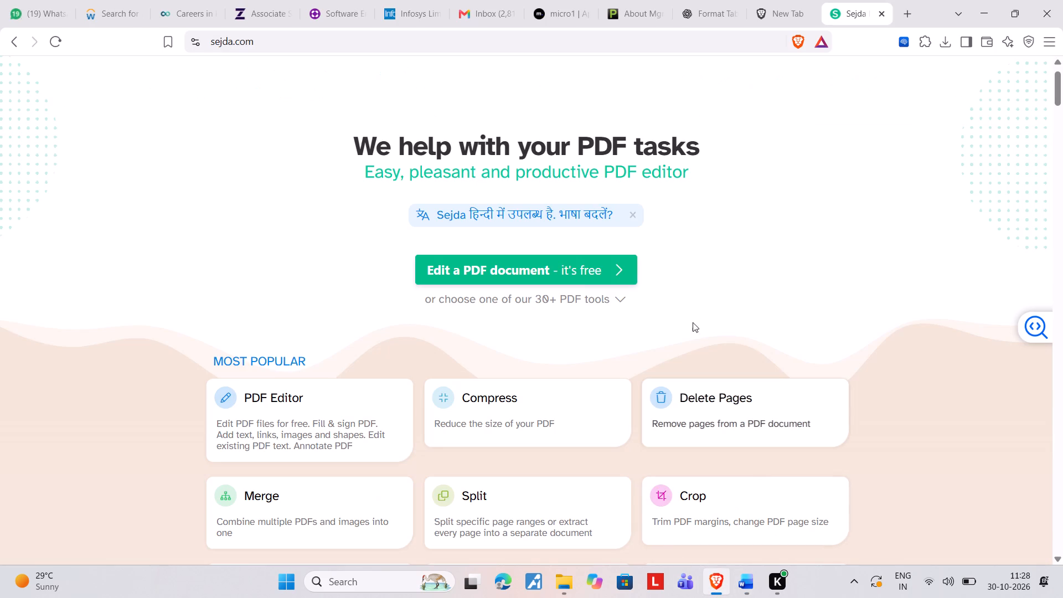
click(782, 17)
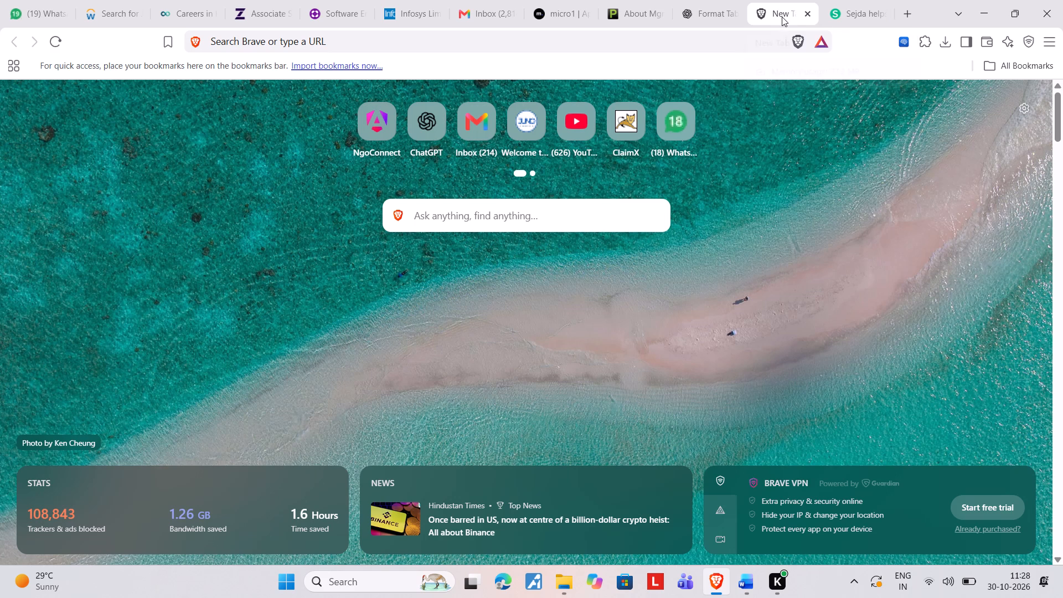
click(561, 582)
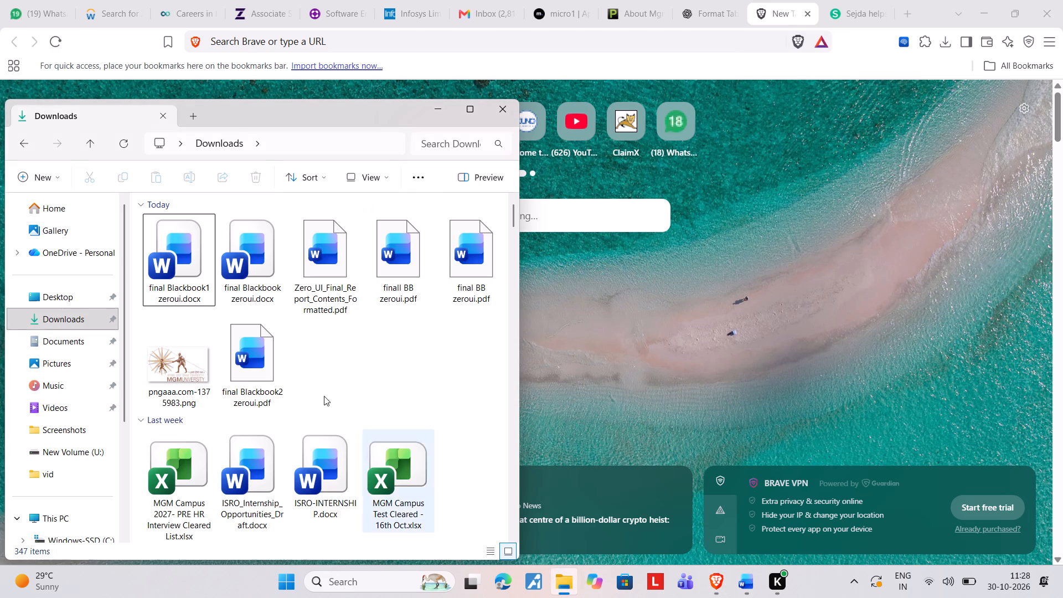
click(316, 362)
drag(248, 358, 657, 301)
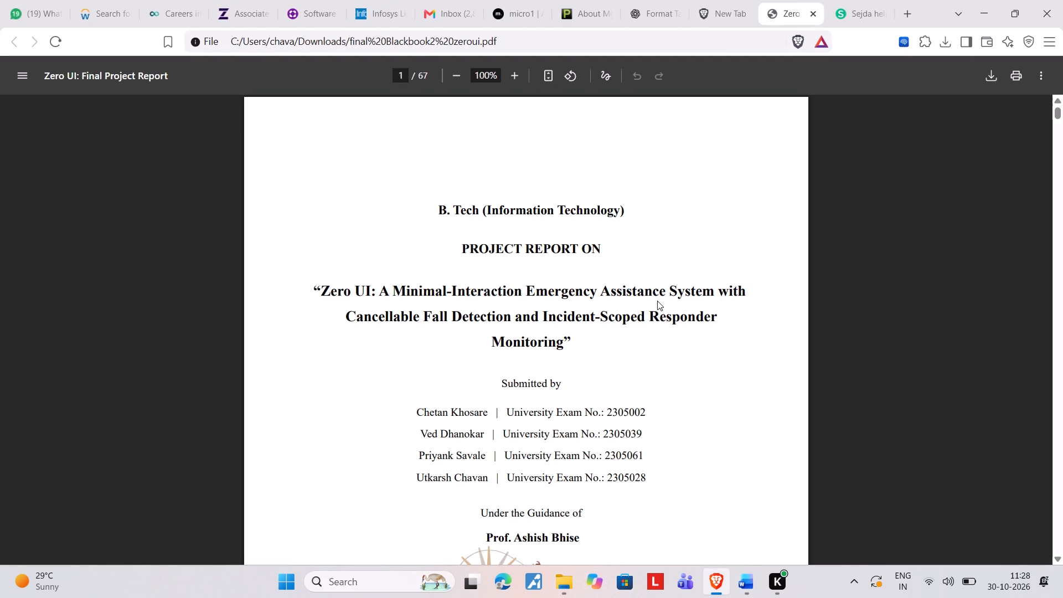
Review the PDF's front matter from the title page through the certificate, contents, abstract and abbreviations table.
scroll(657, 301, down, 6)
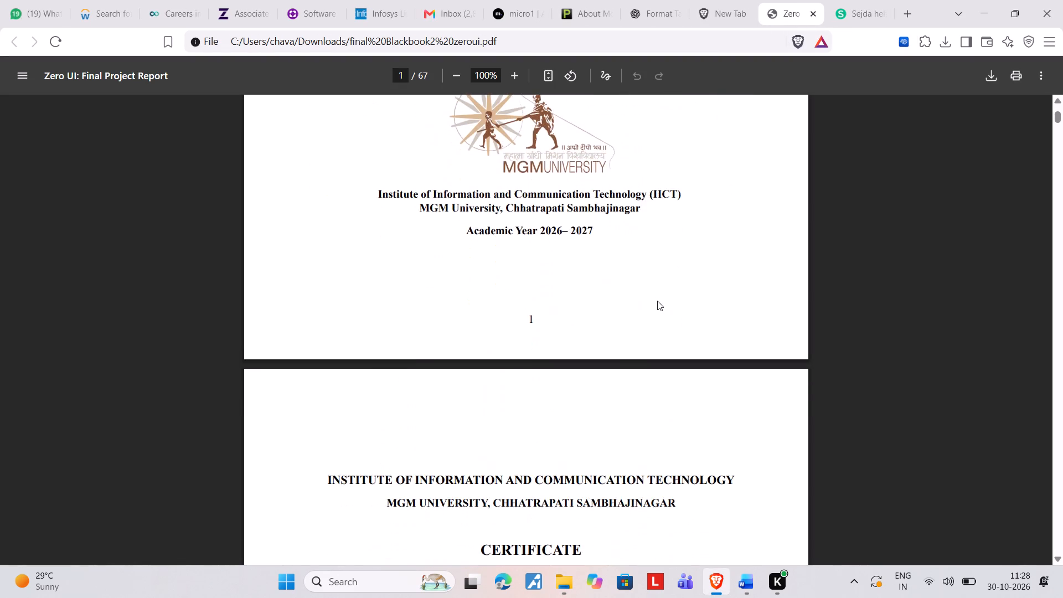
scroll(657, 301, down, 6)
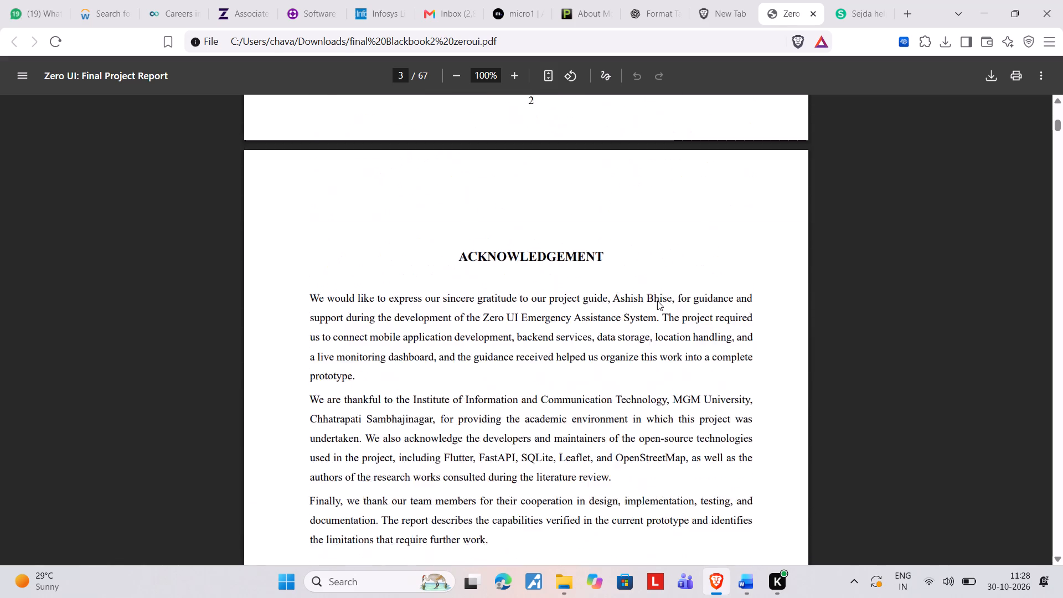
scroll(657, 301, down, 6)
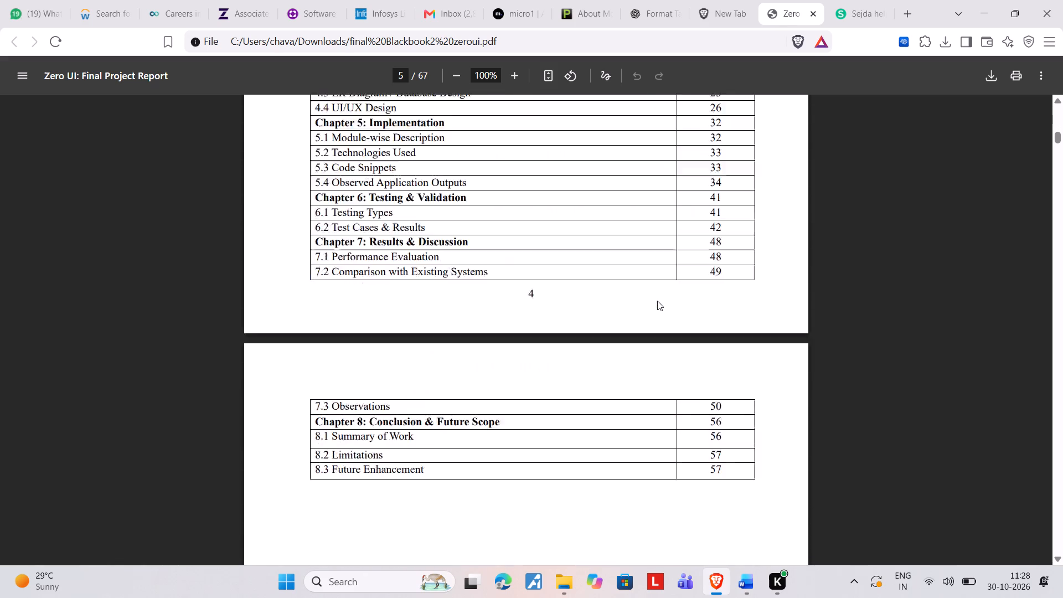
scroll(657, 301, down, 6)
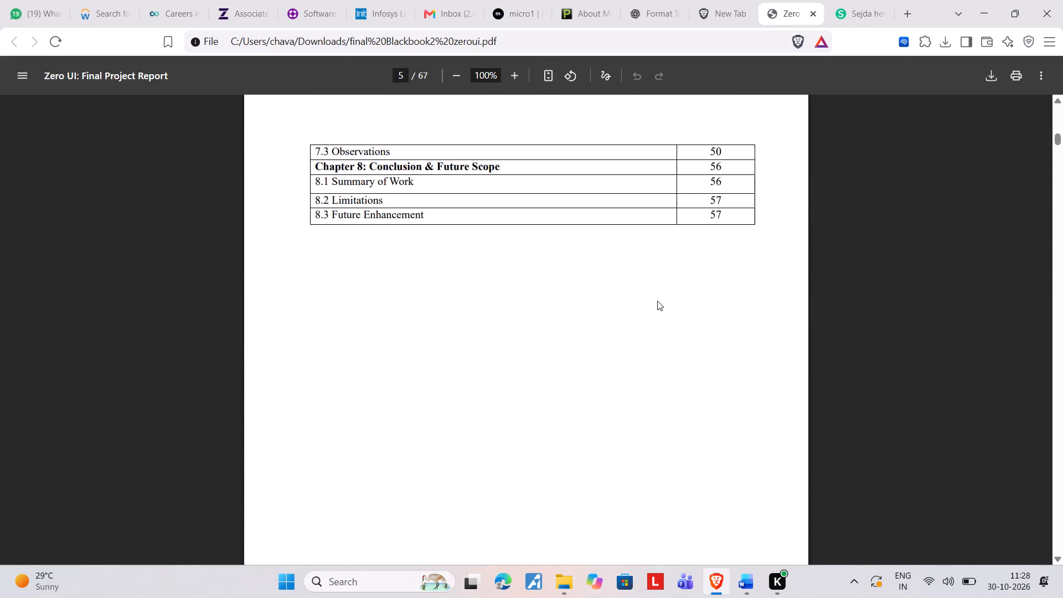
scroll(657, 301, down, 5)
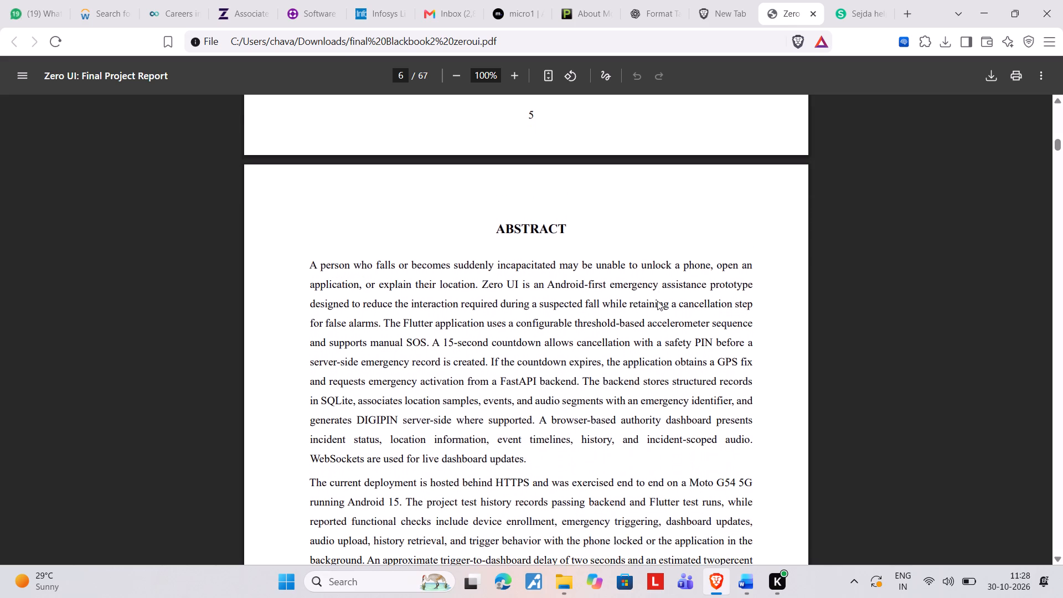
scroll(657, 301, down, 4)
scroll(657, 301, up, 2)
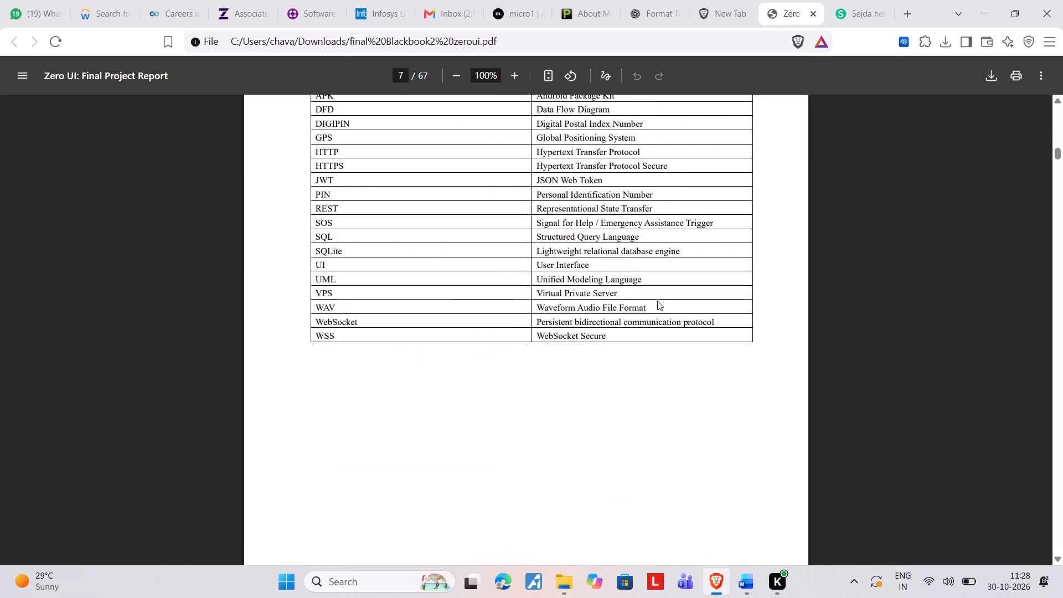
scroll(657, 301, up, 9)
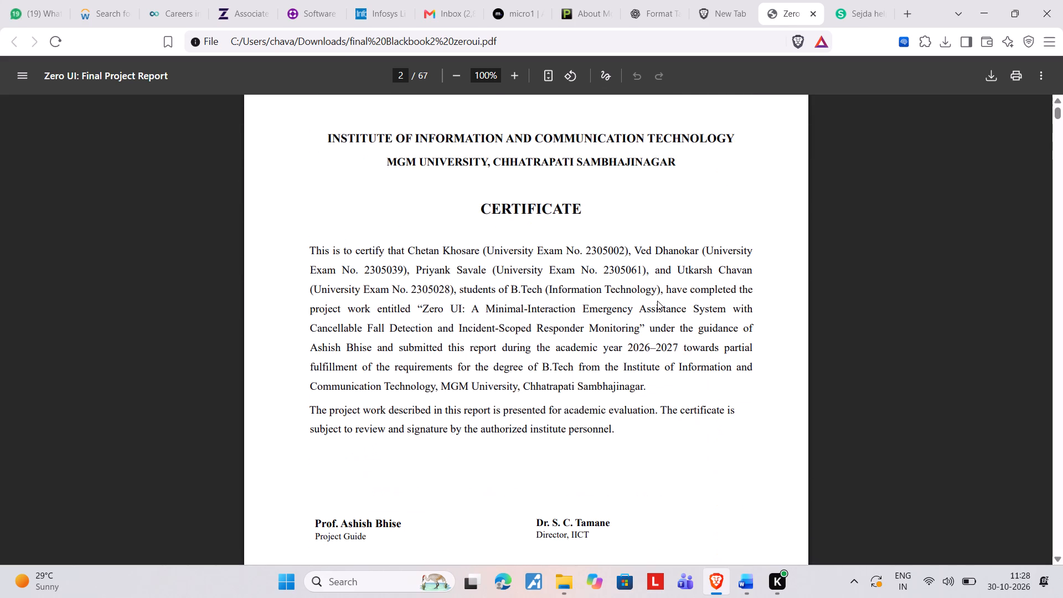
Create a folder named project docs on the New Volume (U:) drive in File Explorer.
click(568, 581)
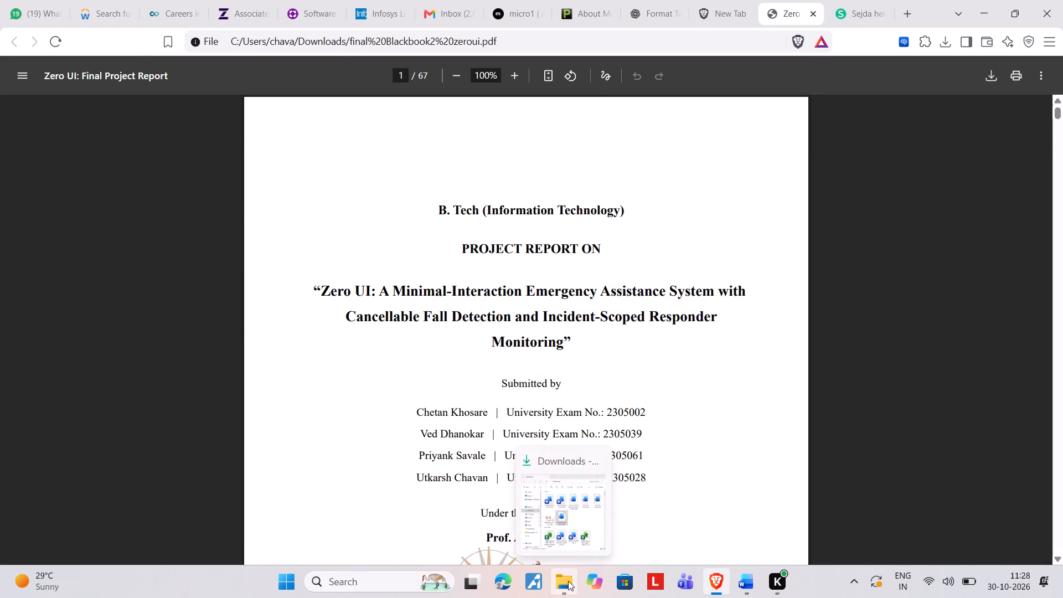
click(82, 447)
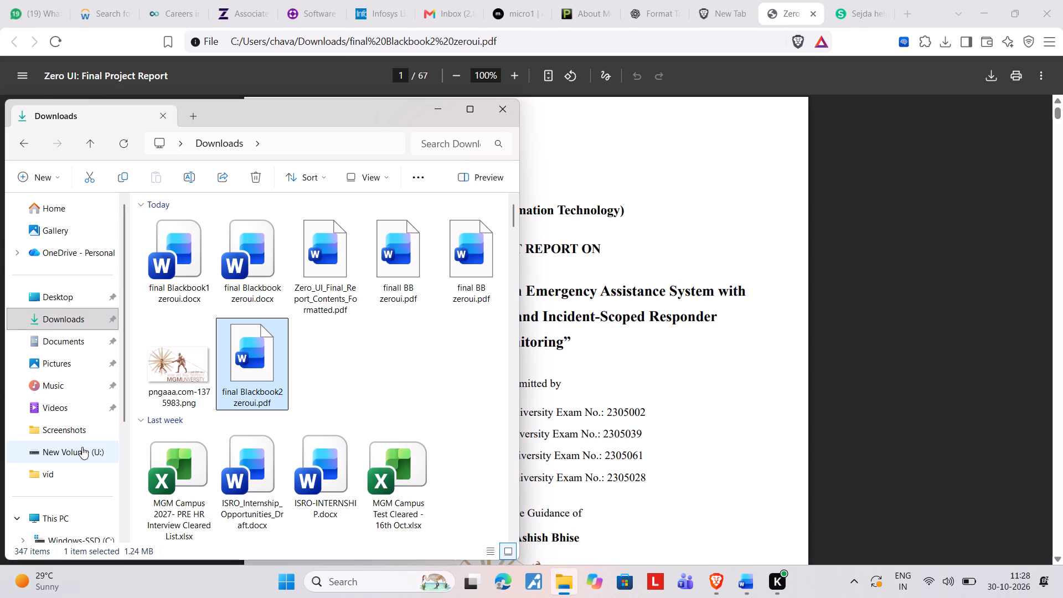
scroll(365, 342, down, 5)
scroll(360, 435, down, 2)
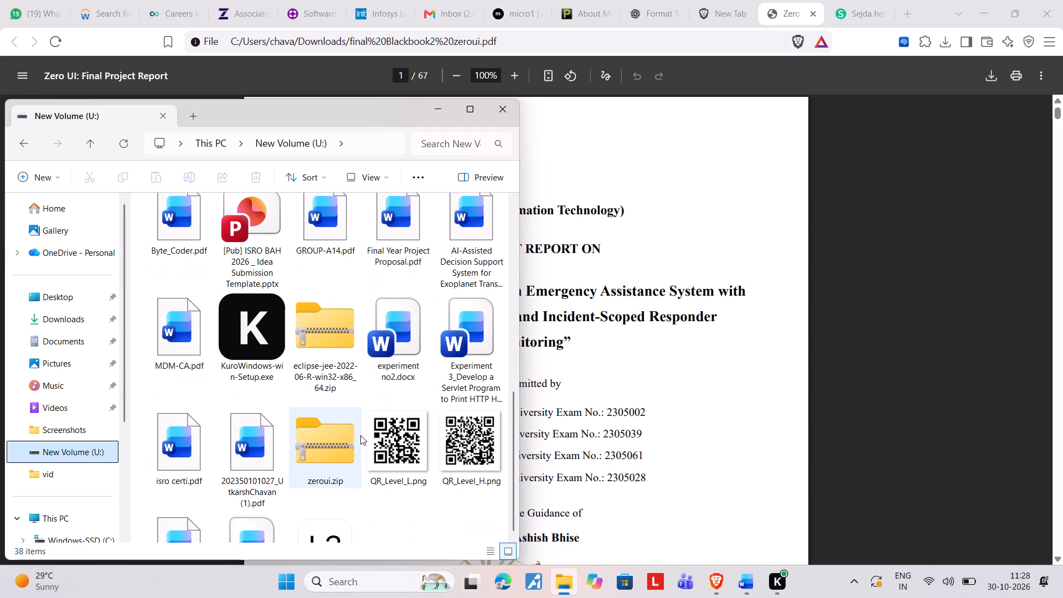
scroll(360, 435, down, 1)
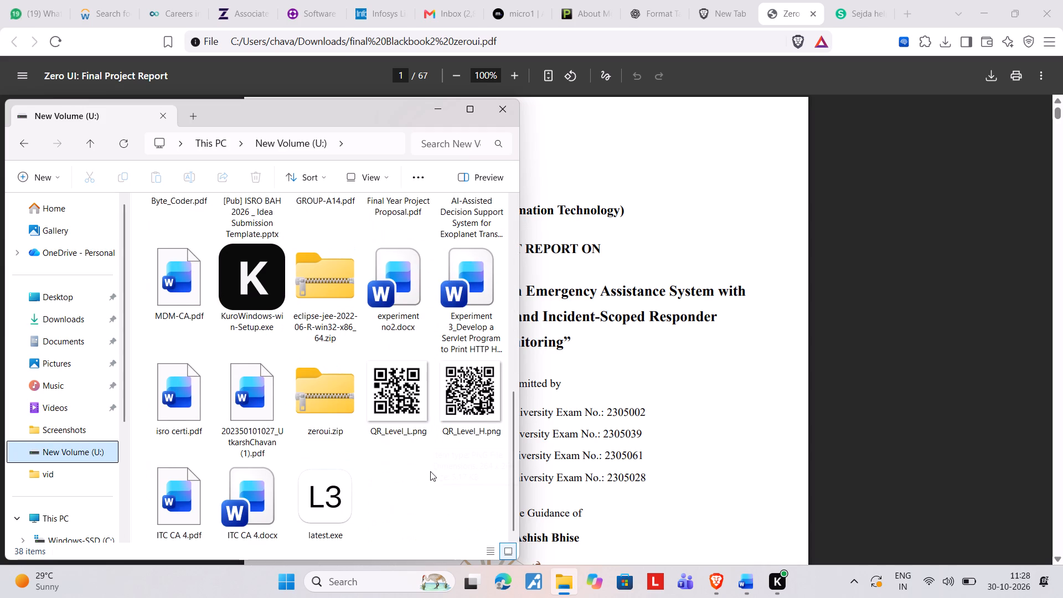
key(ctrl+shift+n)
ctrl+shift+click(430, 471)
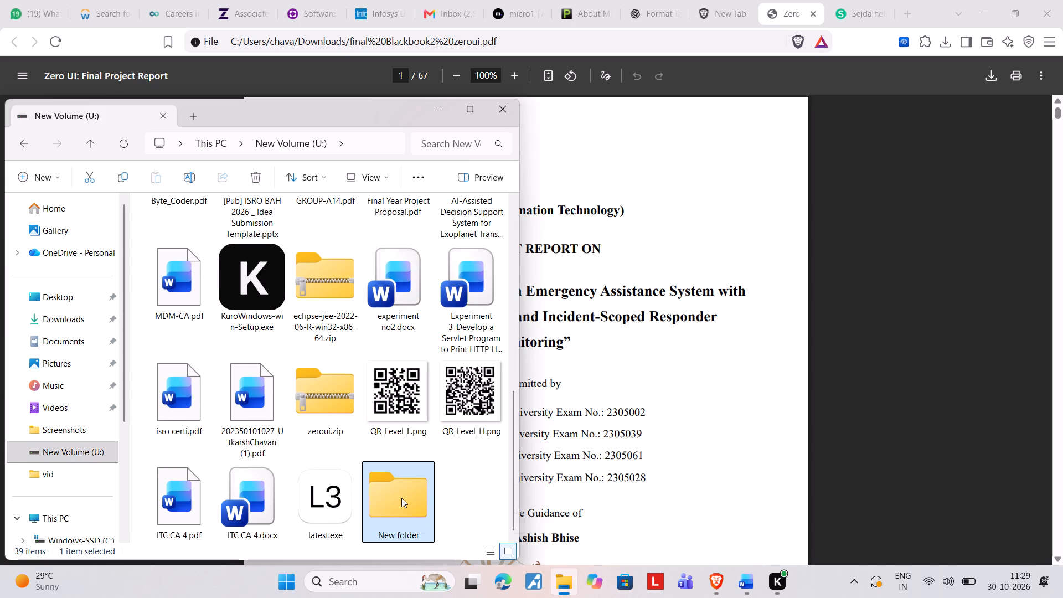
click(390, 534)
text(project docs)
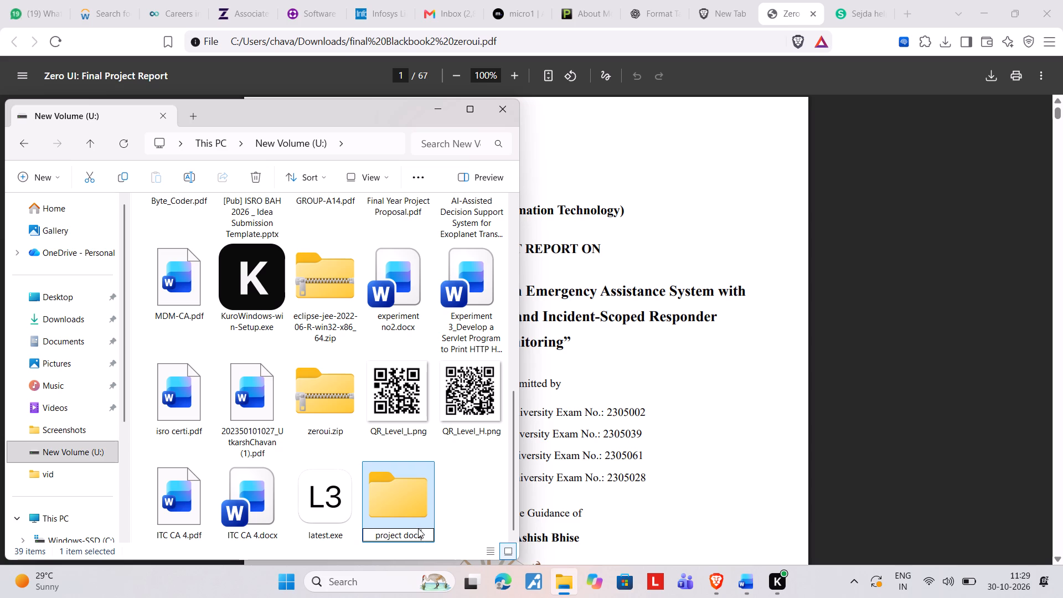
key(Return)
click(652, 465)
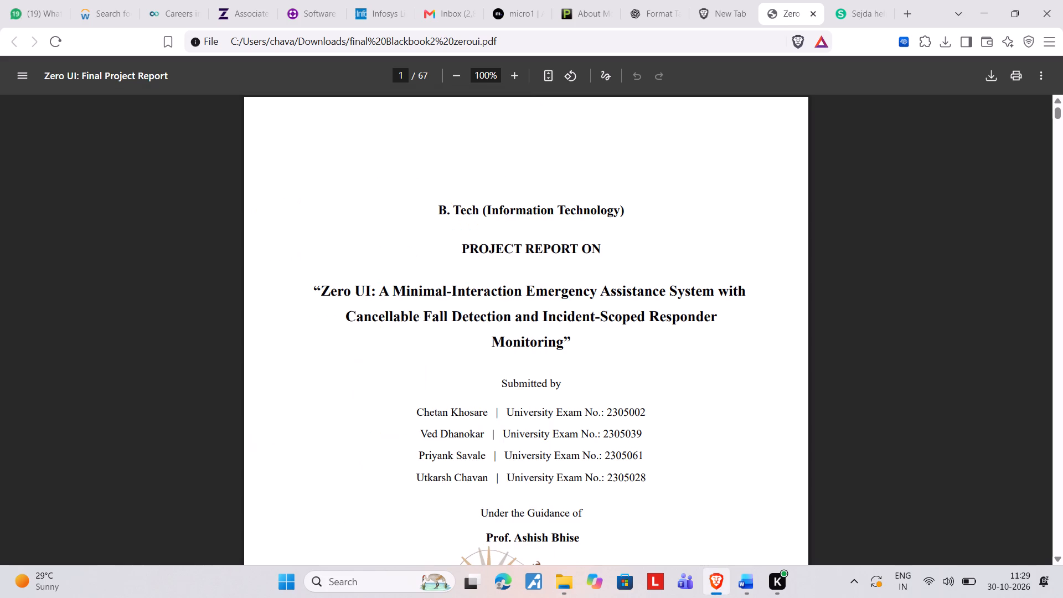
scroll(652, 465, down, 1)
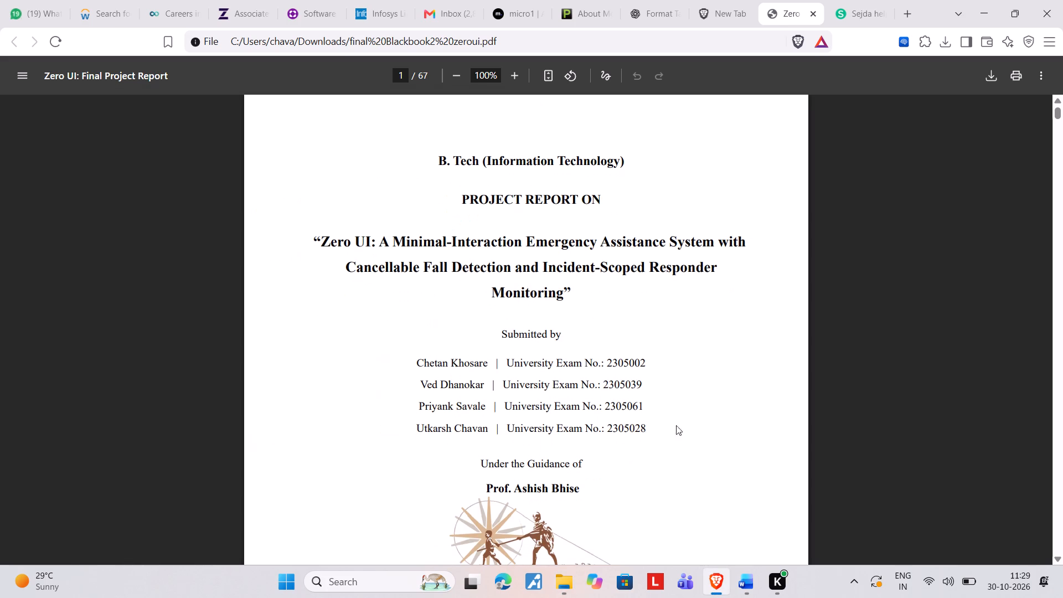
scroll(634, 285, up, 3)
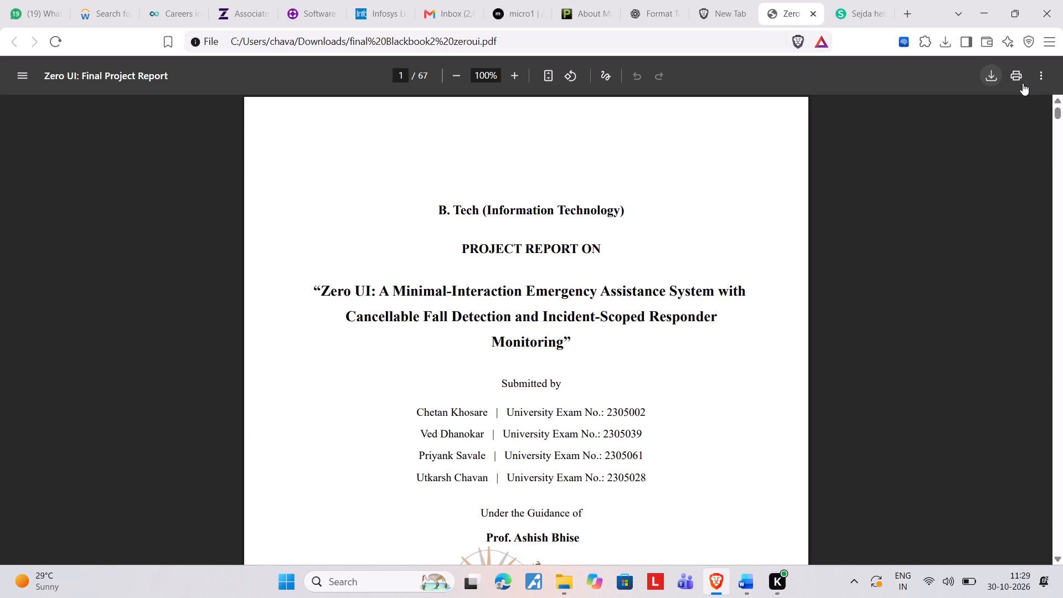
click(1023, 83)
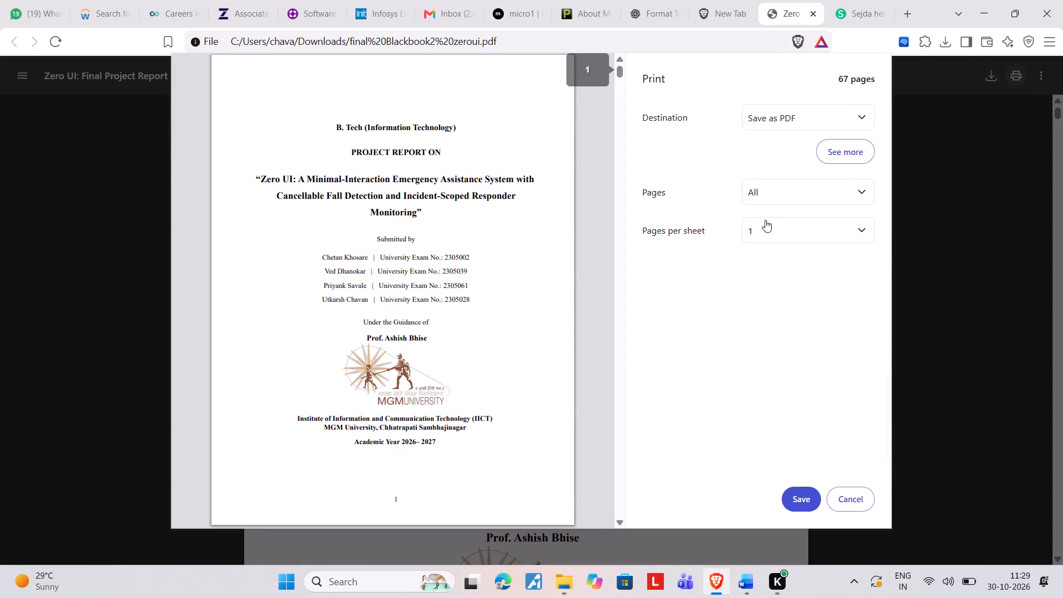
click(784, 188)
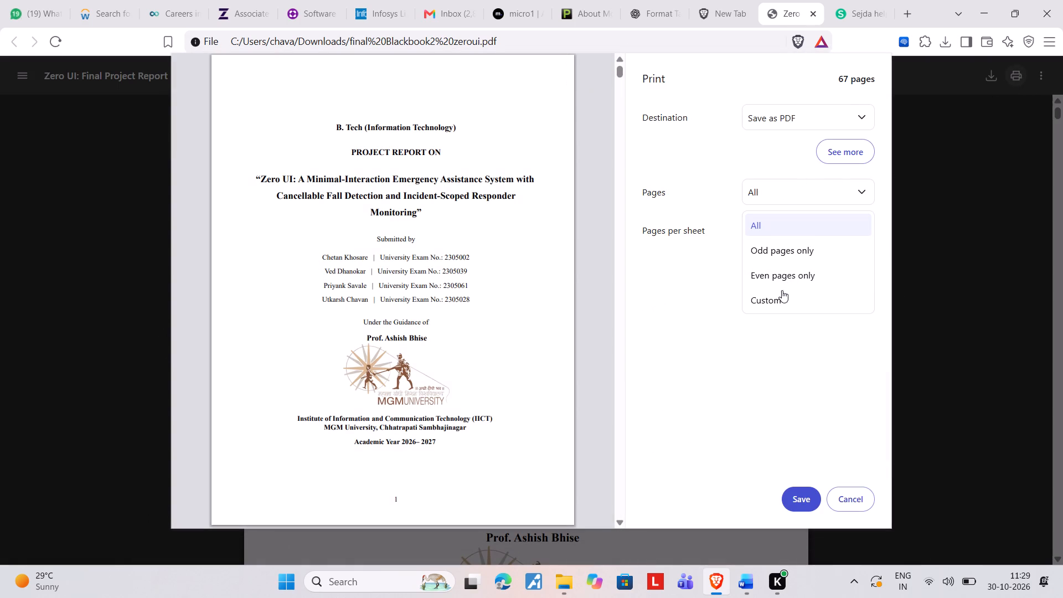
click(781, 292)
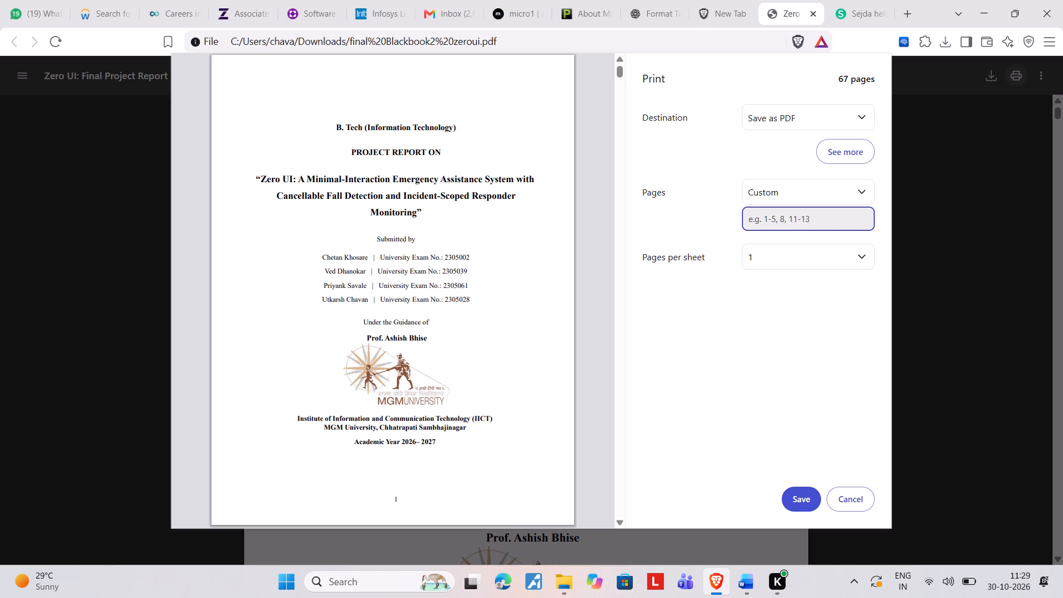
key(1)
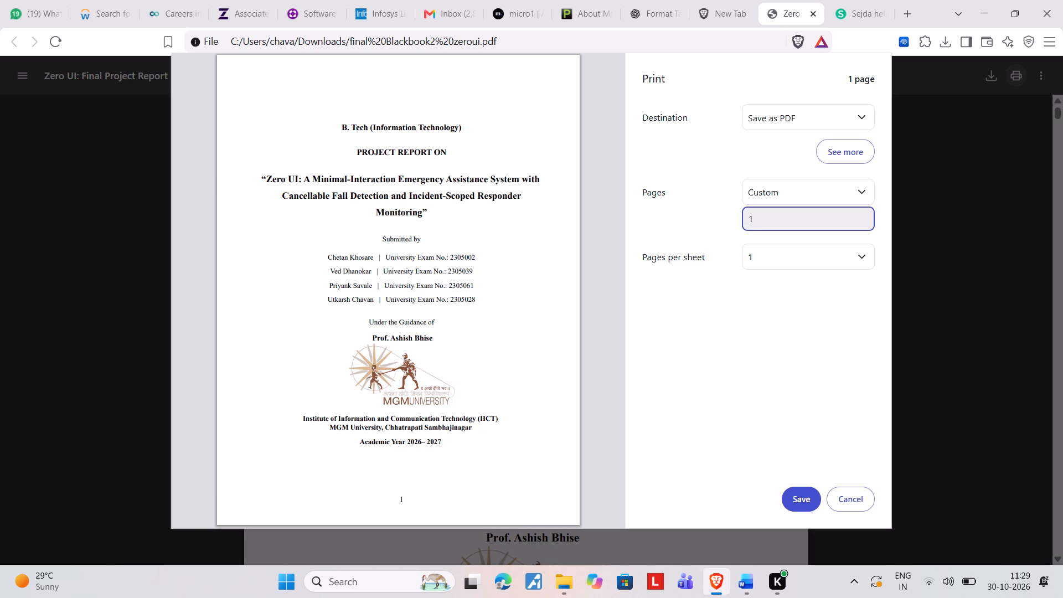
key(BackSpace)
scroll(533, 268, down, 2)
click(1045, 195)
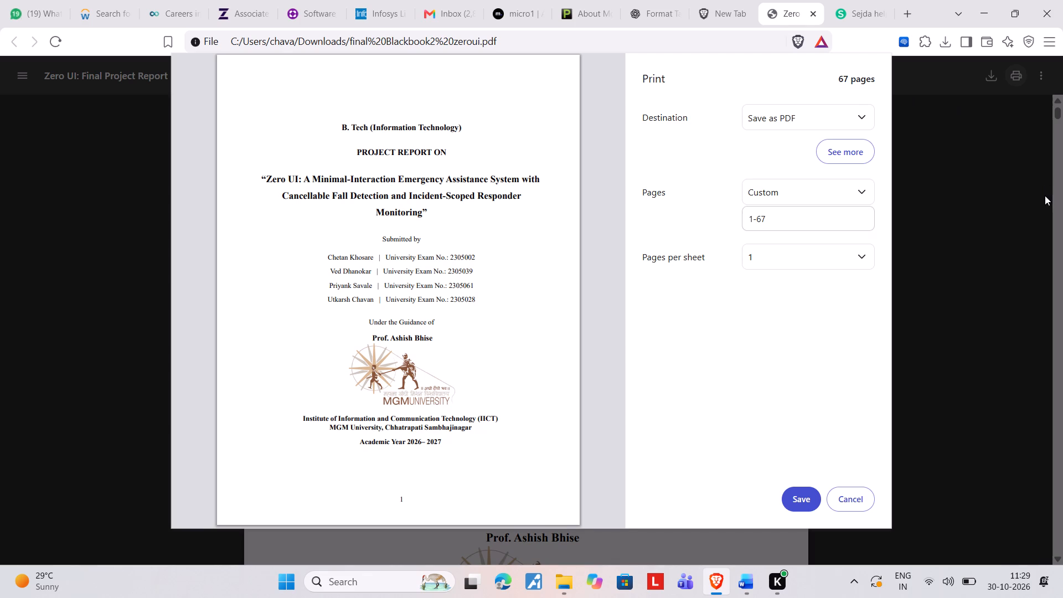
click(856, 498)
Review the report PDF's certificate, acknowledgement and contents pages to decide which page numbers to extract.
scroll(611, 375, down, 1)
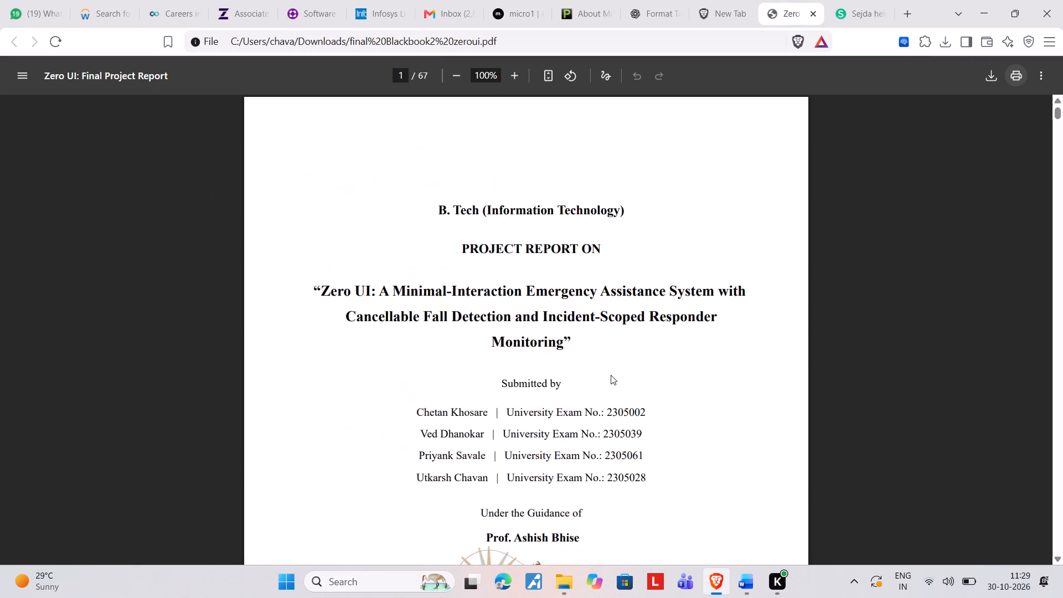
scroll(611, 375, down, 9)
scroll(611, 375, up, 3)
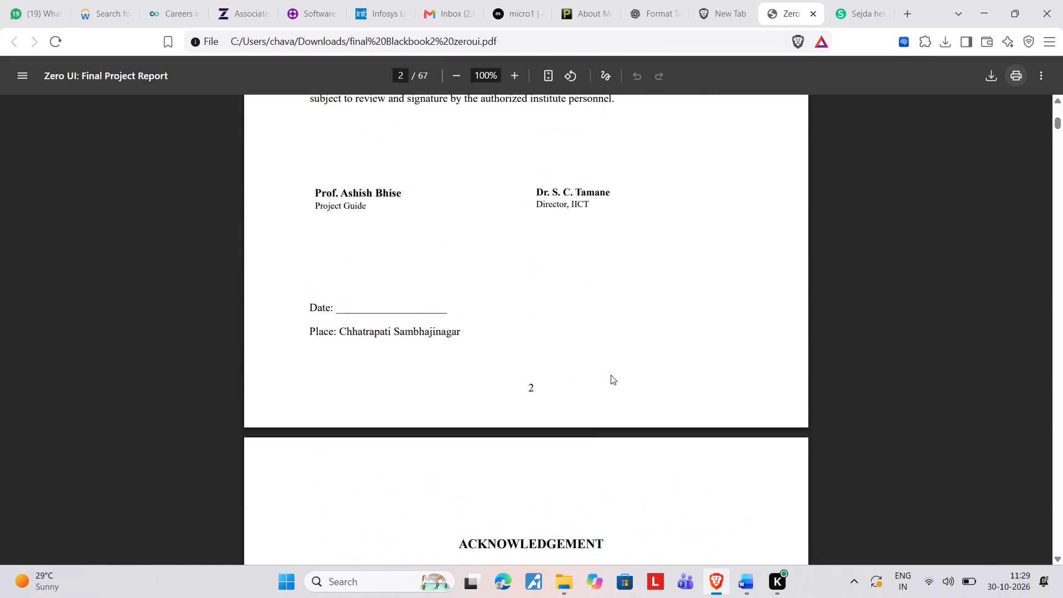
scroll(611, 375, up, 3)
scroll(611, 375, down, 2)
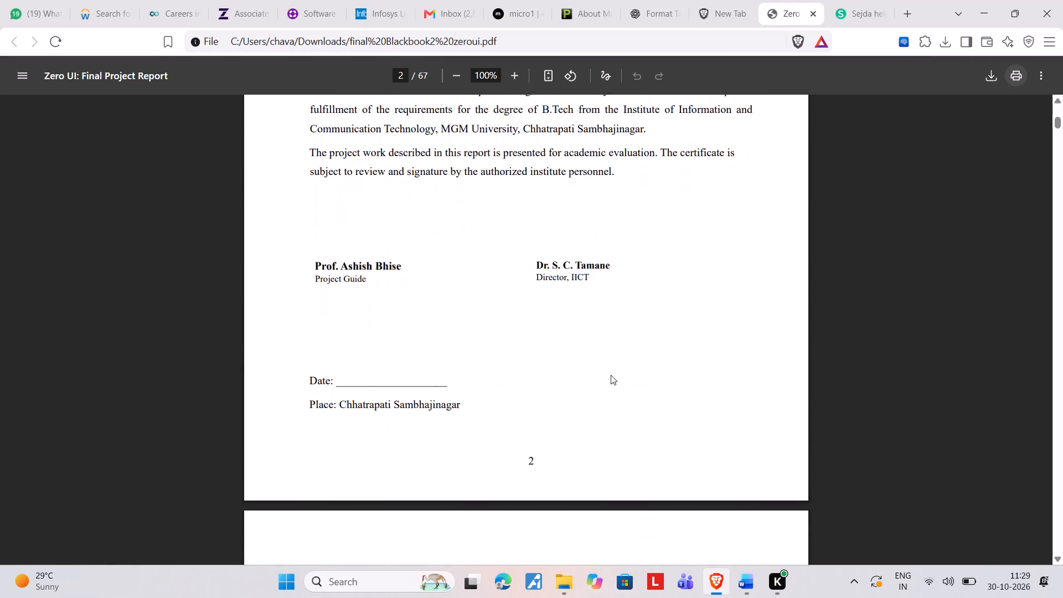
scroll(611, 375, down, 3)
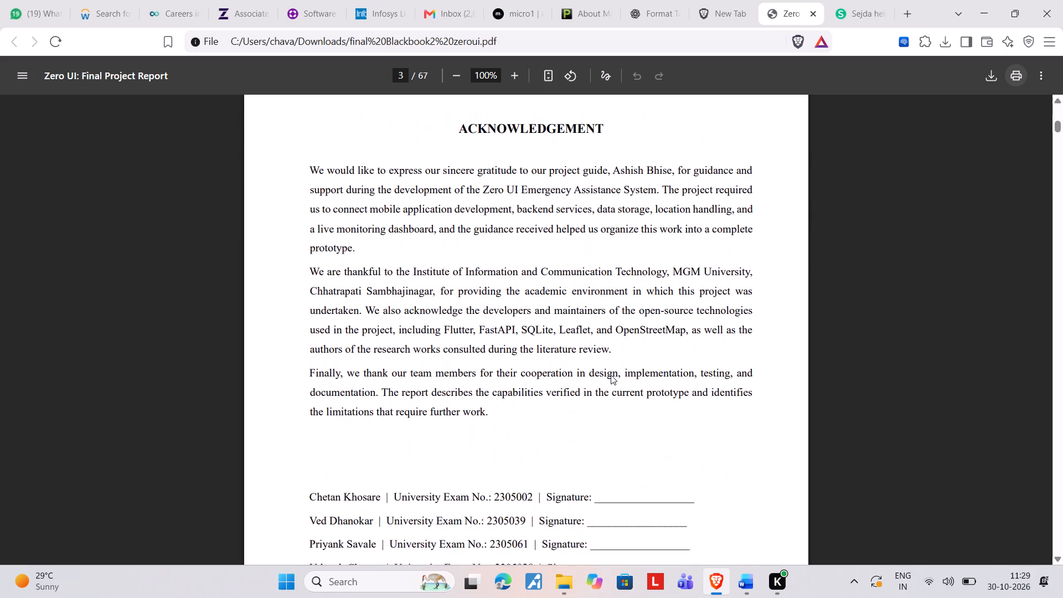
scroll(611, 375, down, 6)
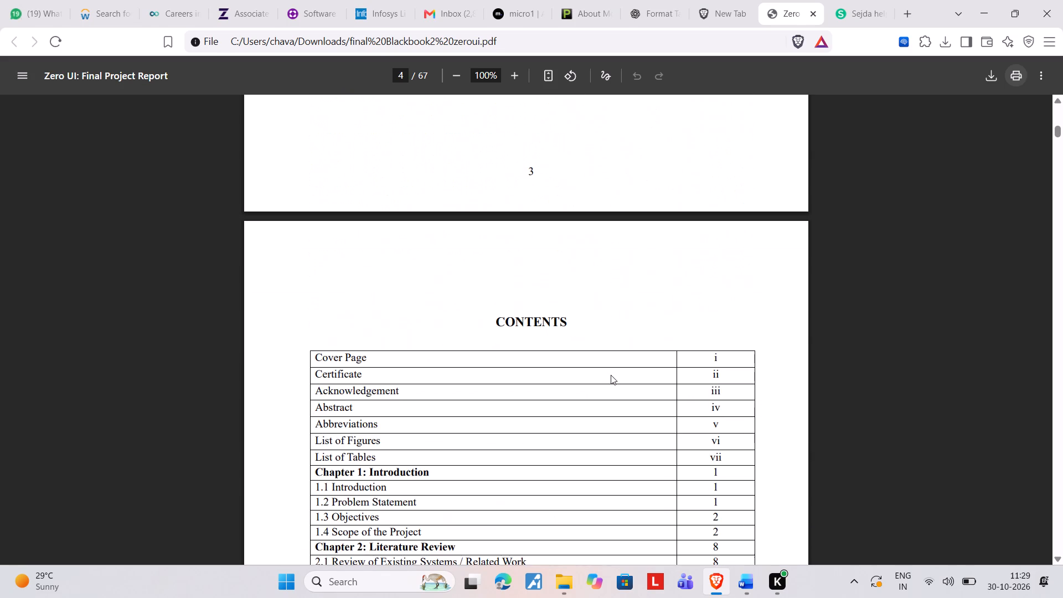
scroll(611, 375, down, 2)
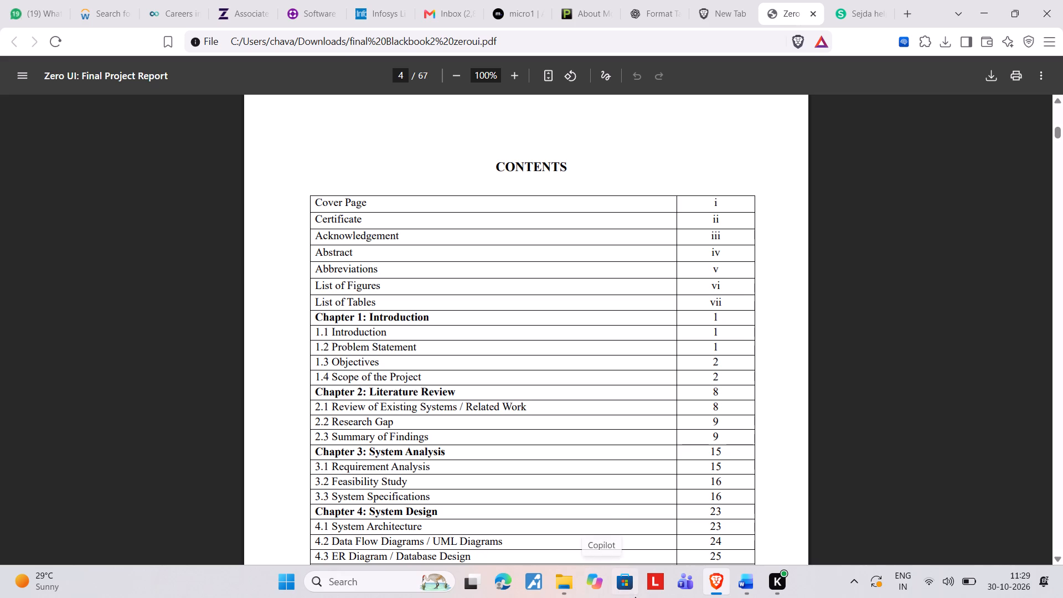
scroll(725, 371, up, 5)
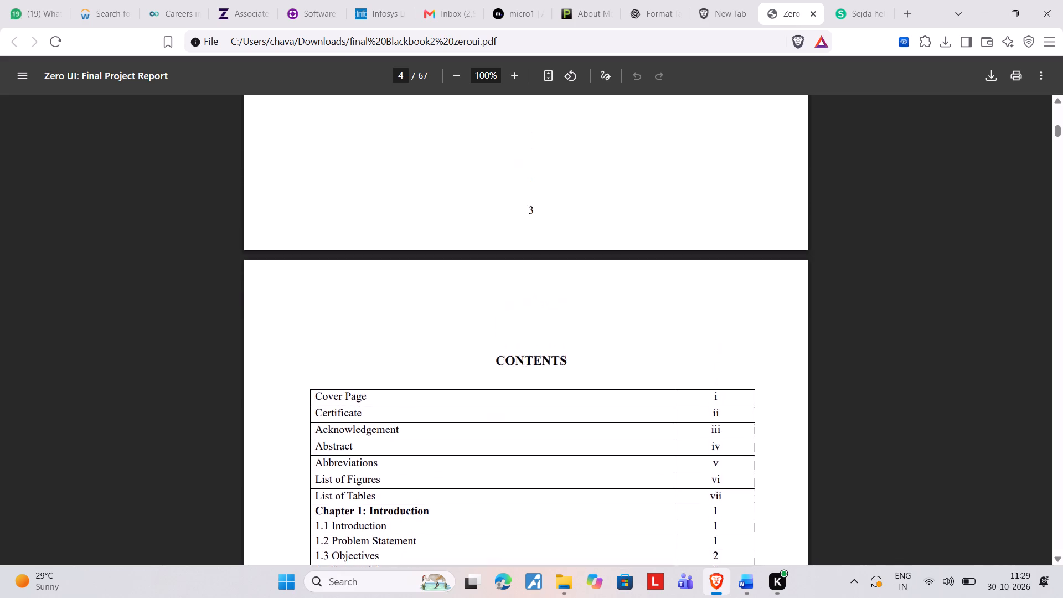
scroll(725, 371, up, 1)
scroll(725, 371, down, 1)
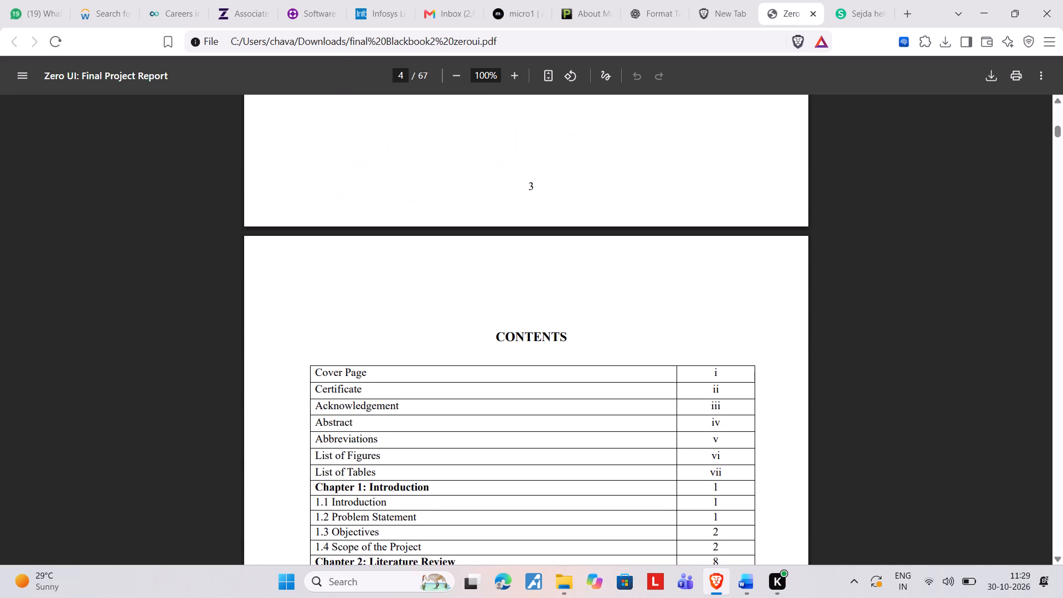
Open the report PDF's print settings and set a custom page range of 1-2, 4-5, 44-47 for saving as PDF.
key(alt+Tab)
key(alt+Tab)
click(992, 68)
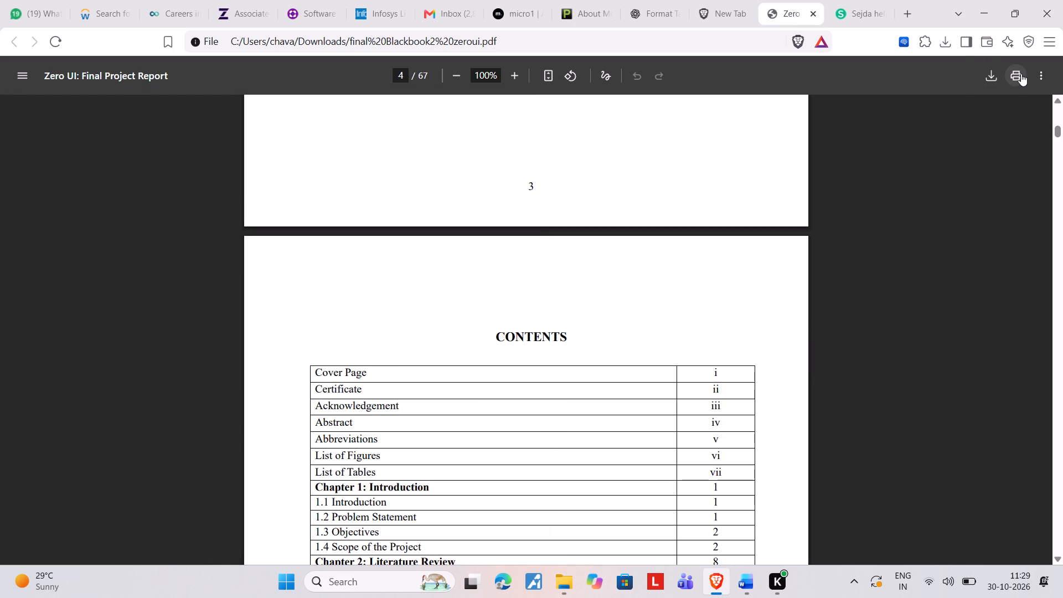
click(1021, 74)
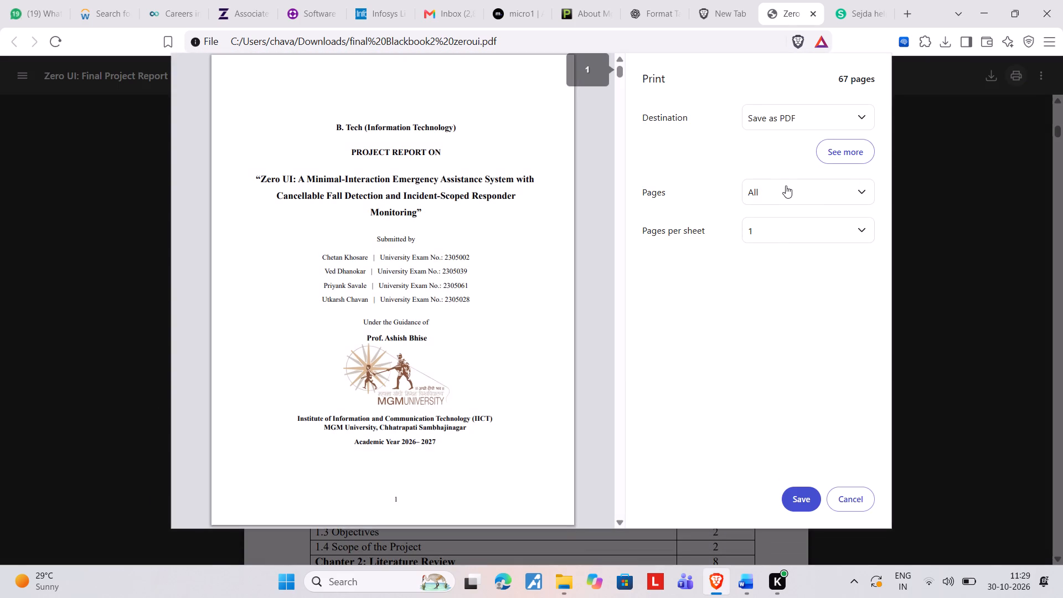
click(786, 185)
click(772, 295)
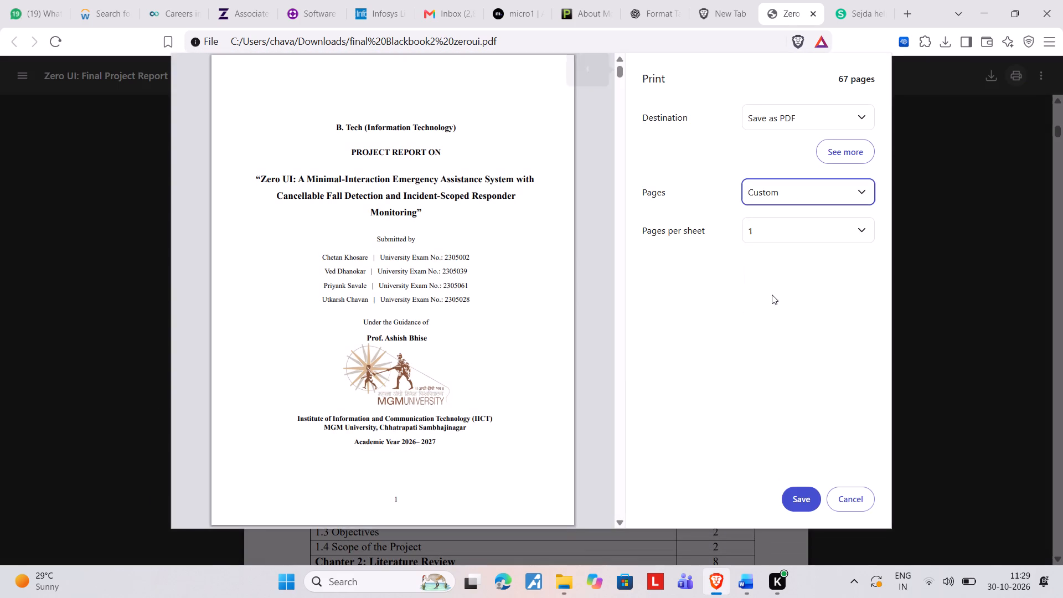
text(1-)
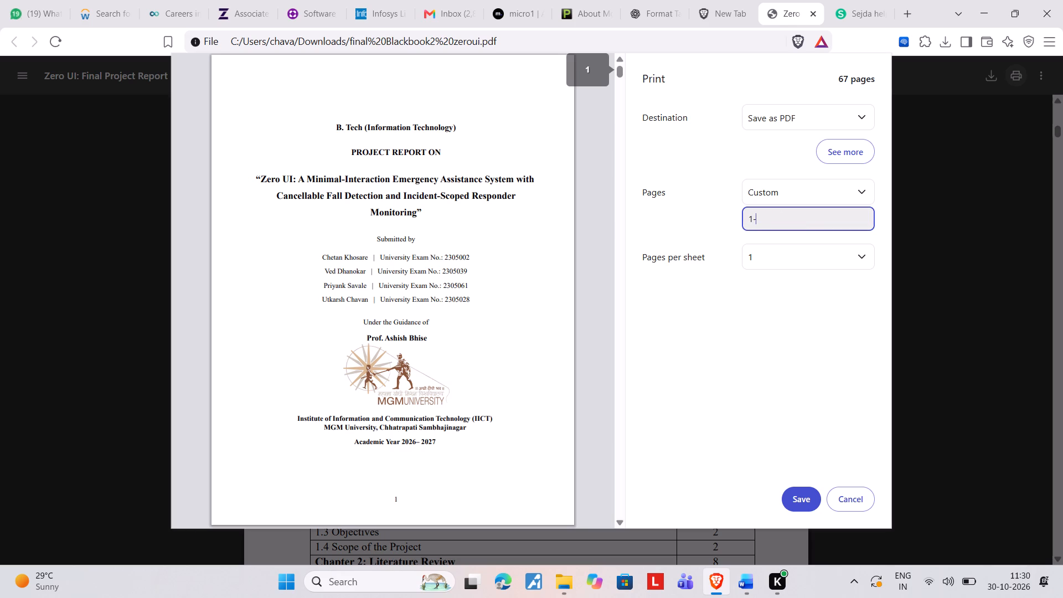
key(2)
text(,)
key(space)
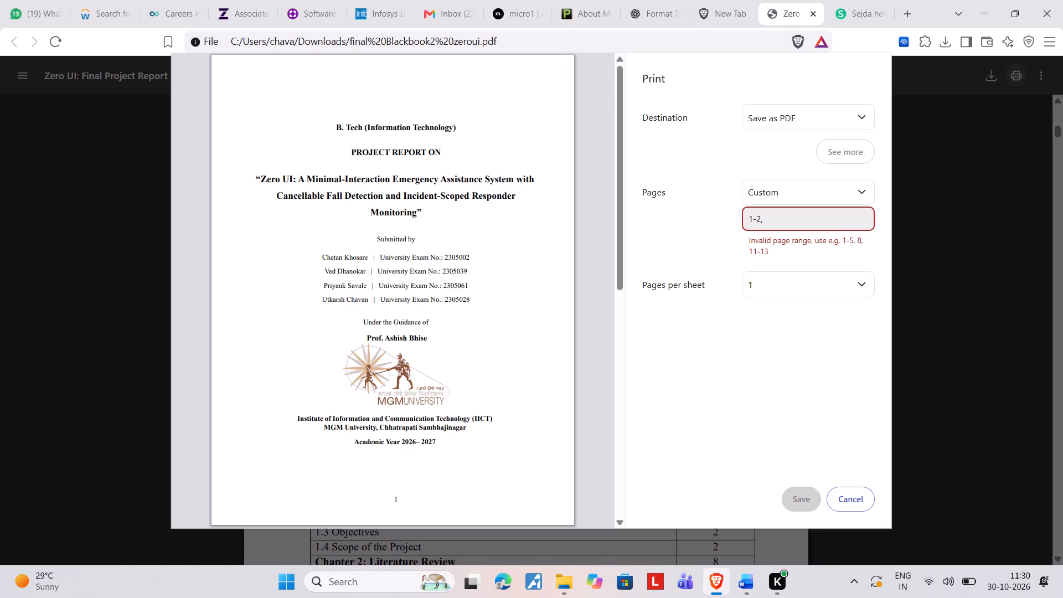
text(4-5)
text(,)
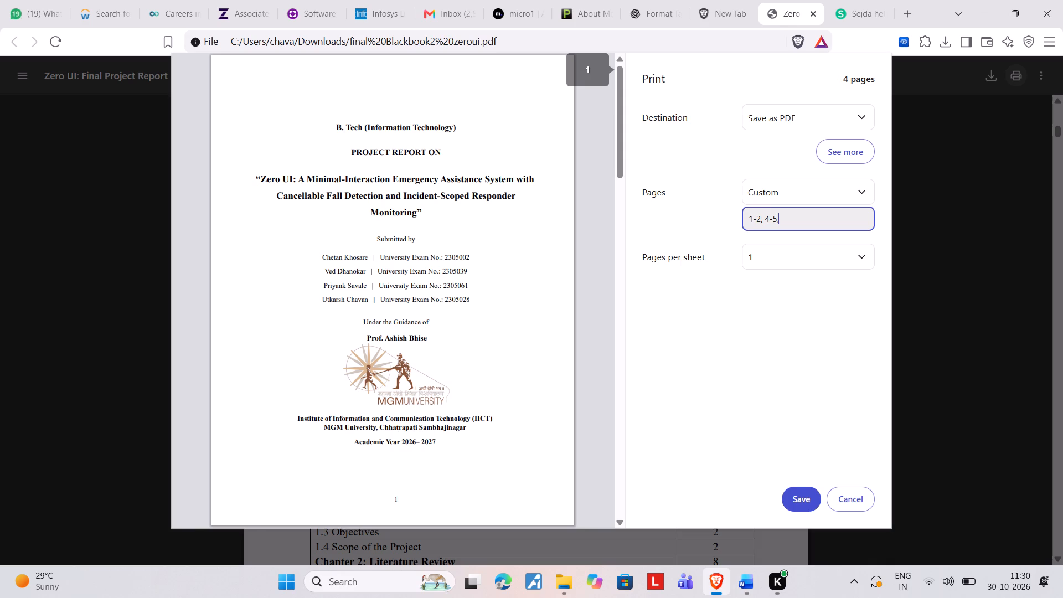
key(space)
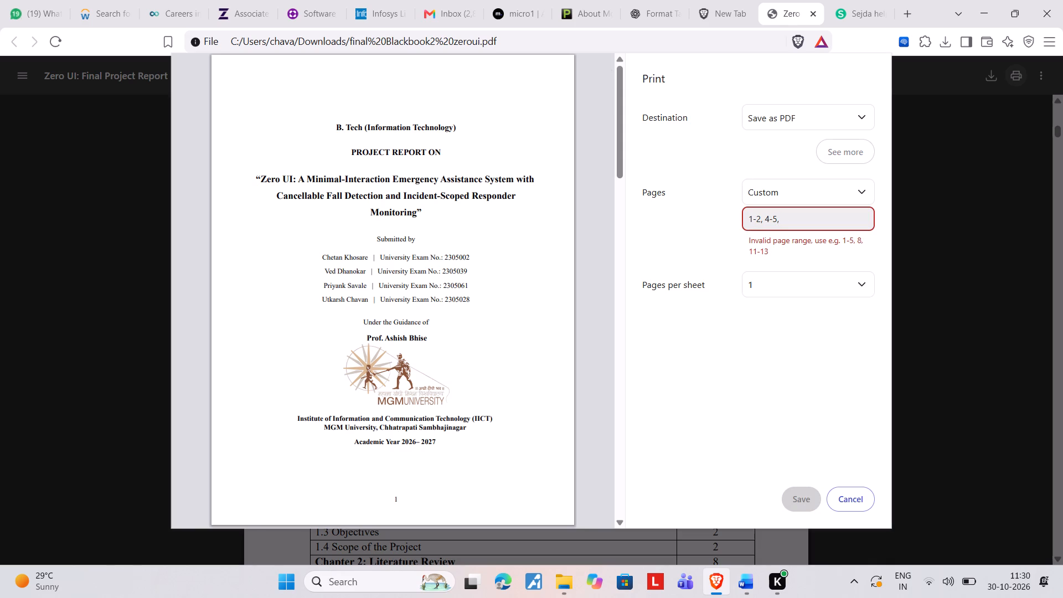
text(44-)
text(47)
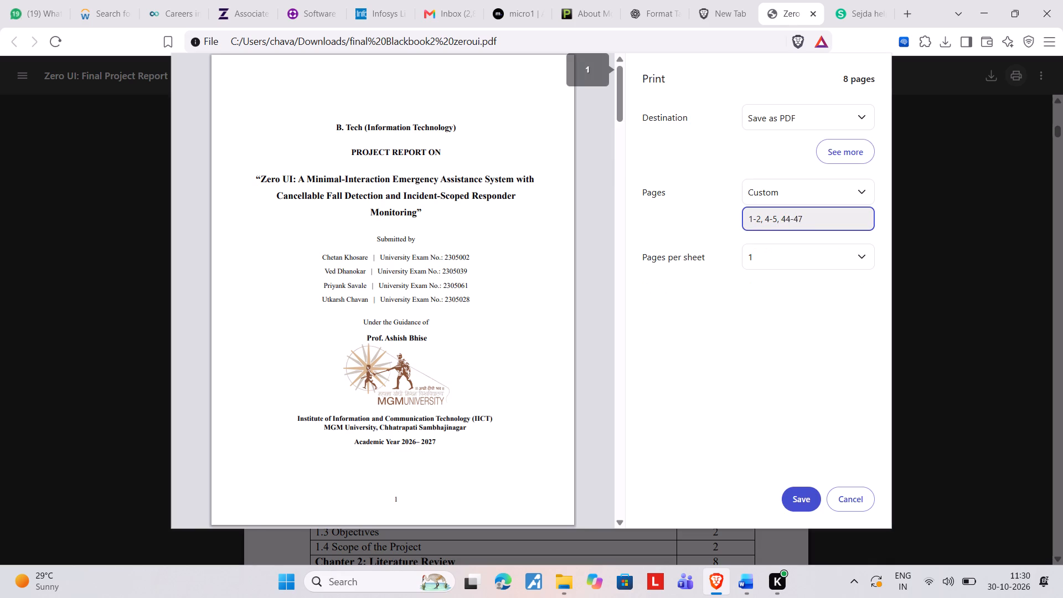
text(,)
key(space)
key(BackSpace)
key(BackSpace)
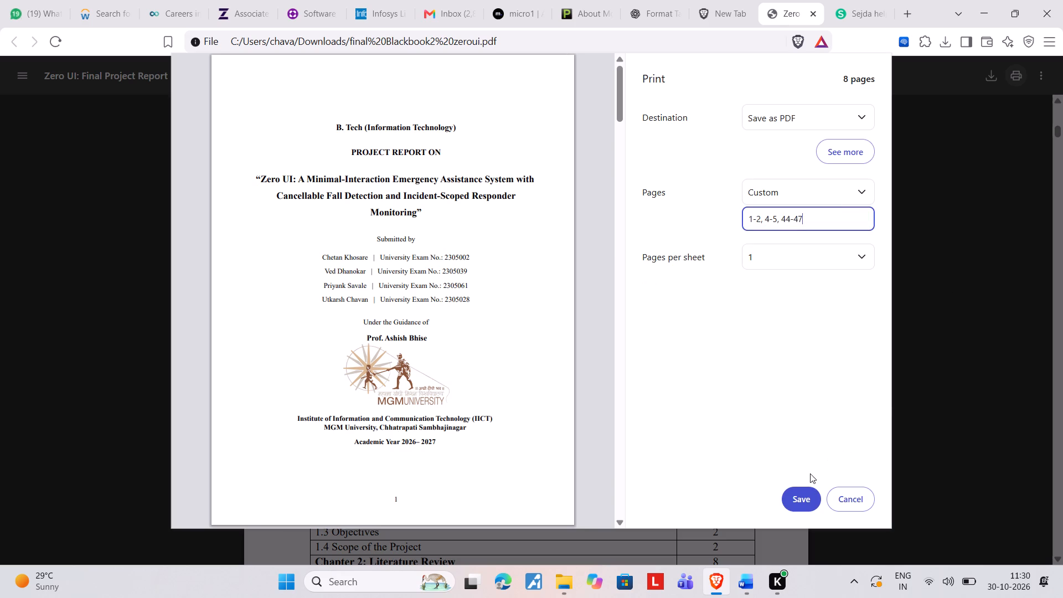
Check the print preview of the selected pages, from the title page through the contents to the Chapter 6 testing pages.
scroll(448, 378, down, 2)
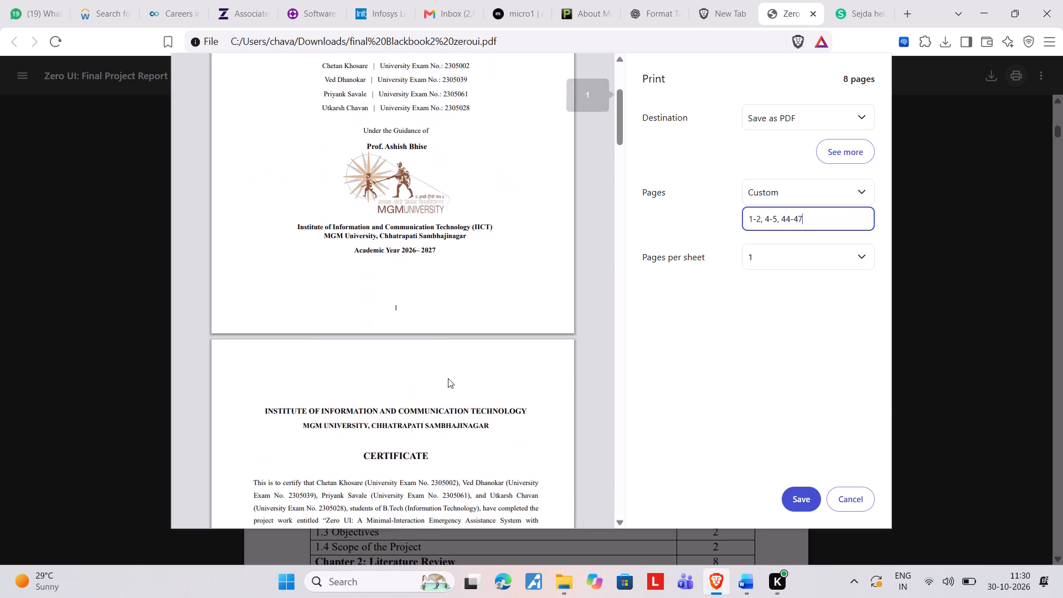
scroll(448, 378, down, 7)
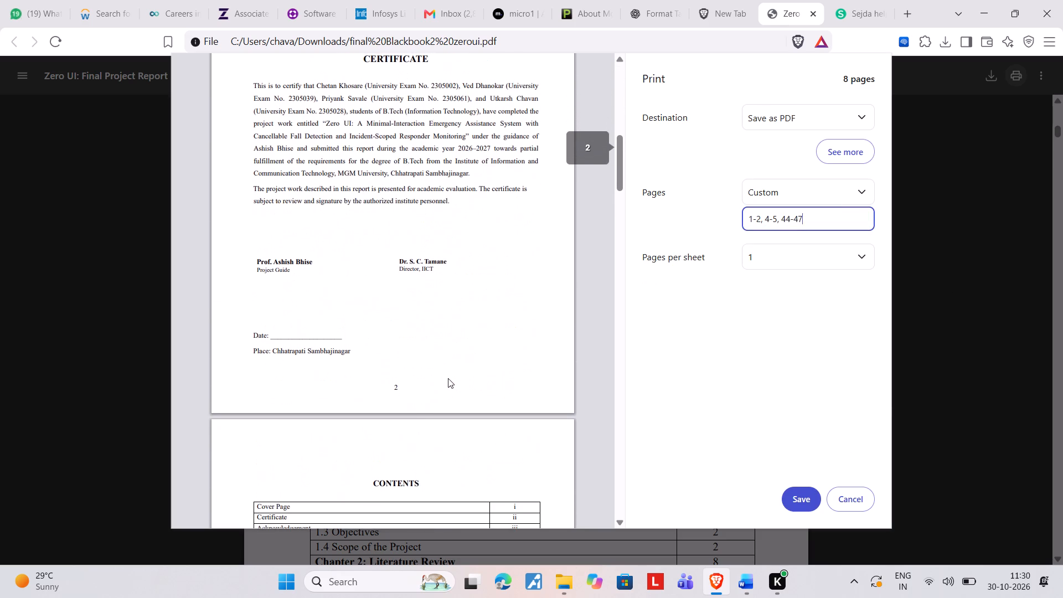
scroll(448, 378, down, 7)
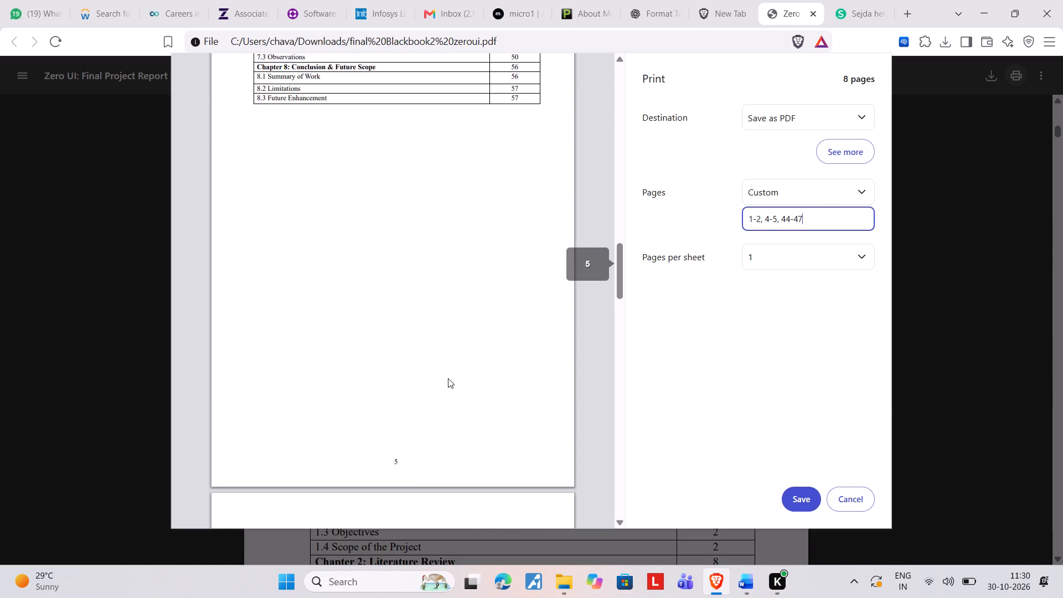
scroll(448, 378, down, 2)
scroll(448, 378, up, 5)
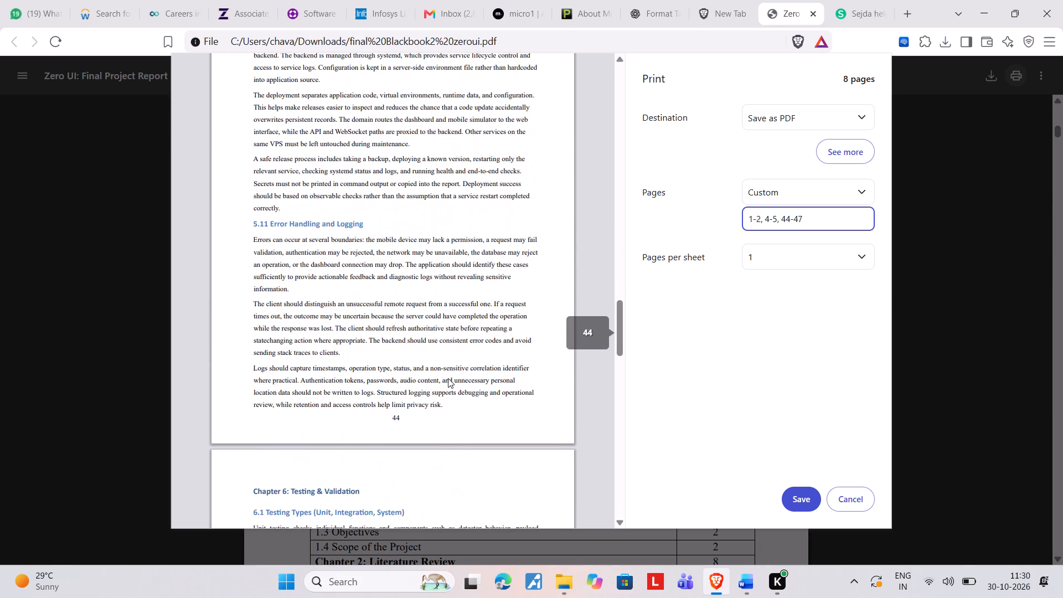
scroll(448, 378, down, 6)
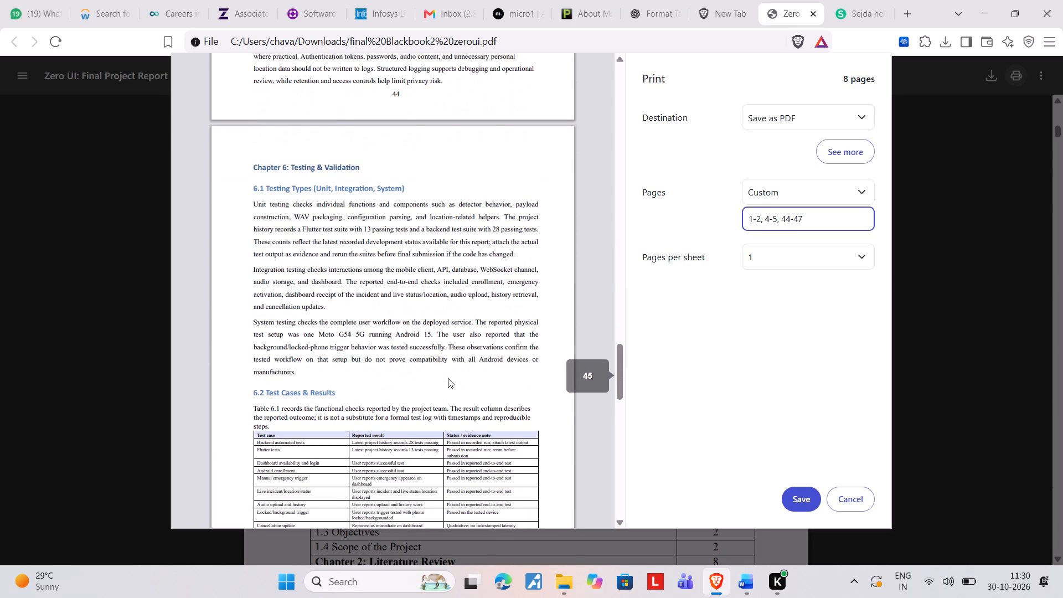
scroll(448, 378, down, 5)
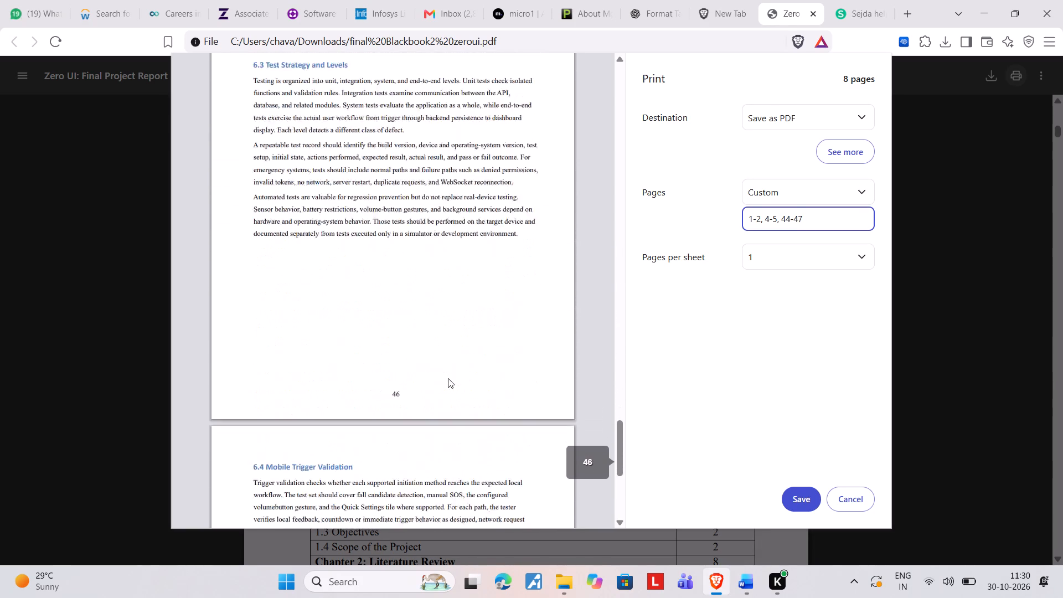
scroll(448, 378, down, 7)
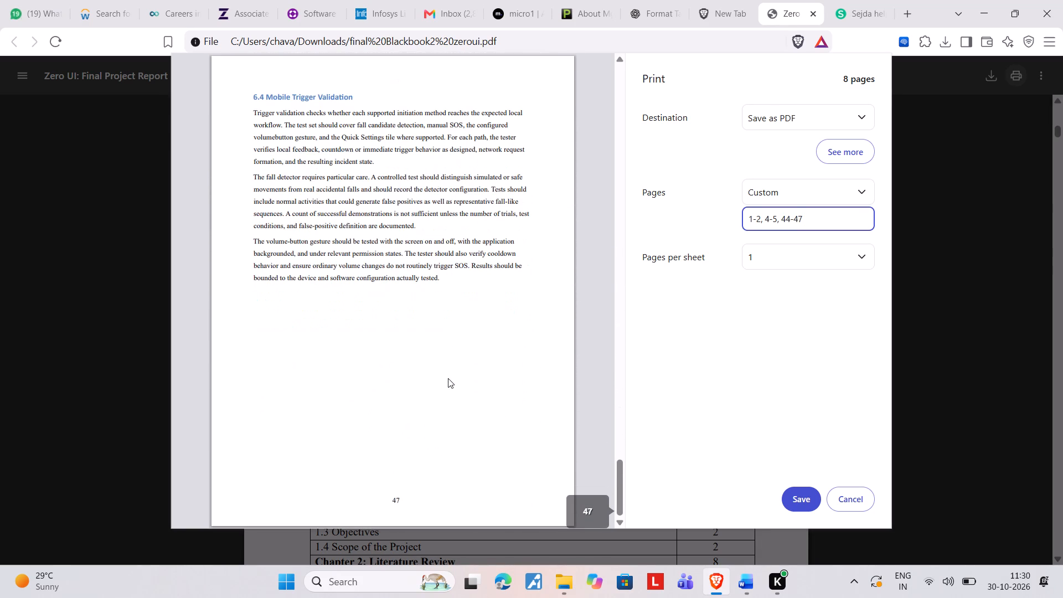
scroll(448, 378, up, 13)
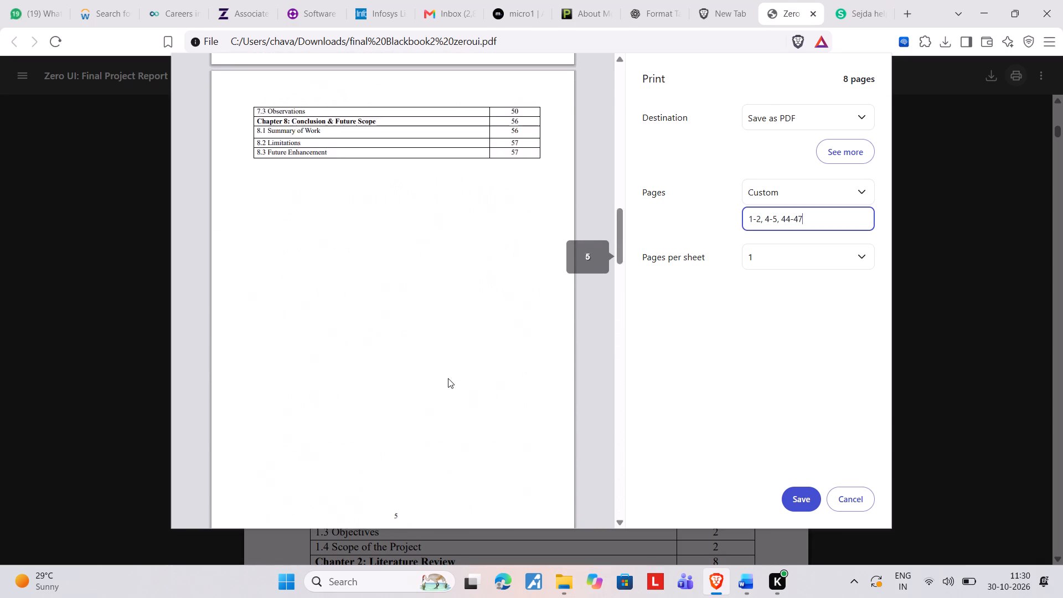
Switch to the final Blackbook1 zeroui document in Word and skim it from the contents table to the closing references.
scroll(448, 378, up, 4)
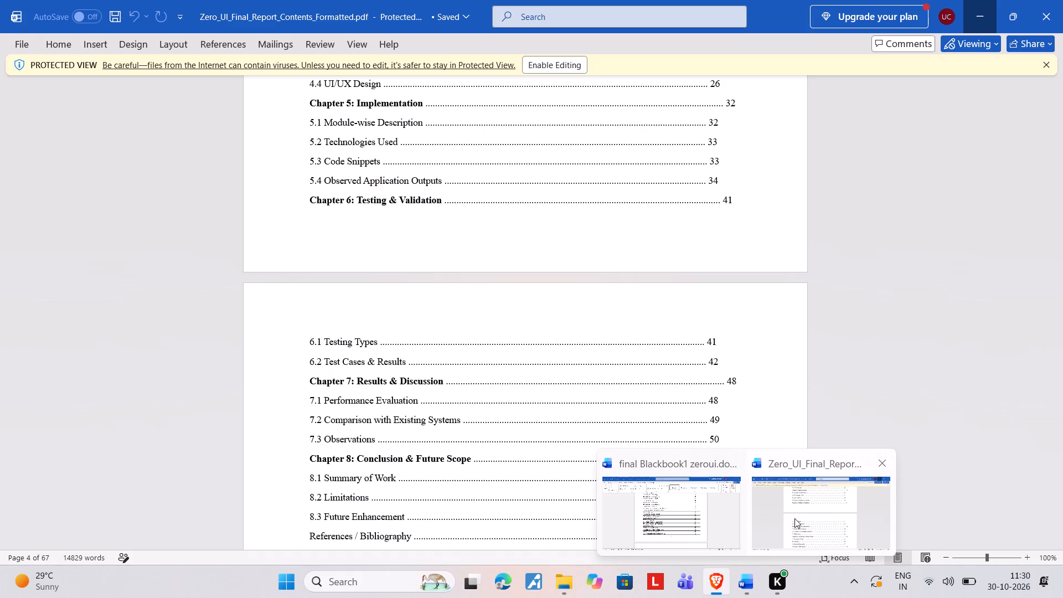
click(712, 501)
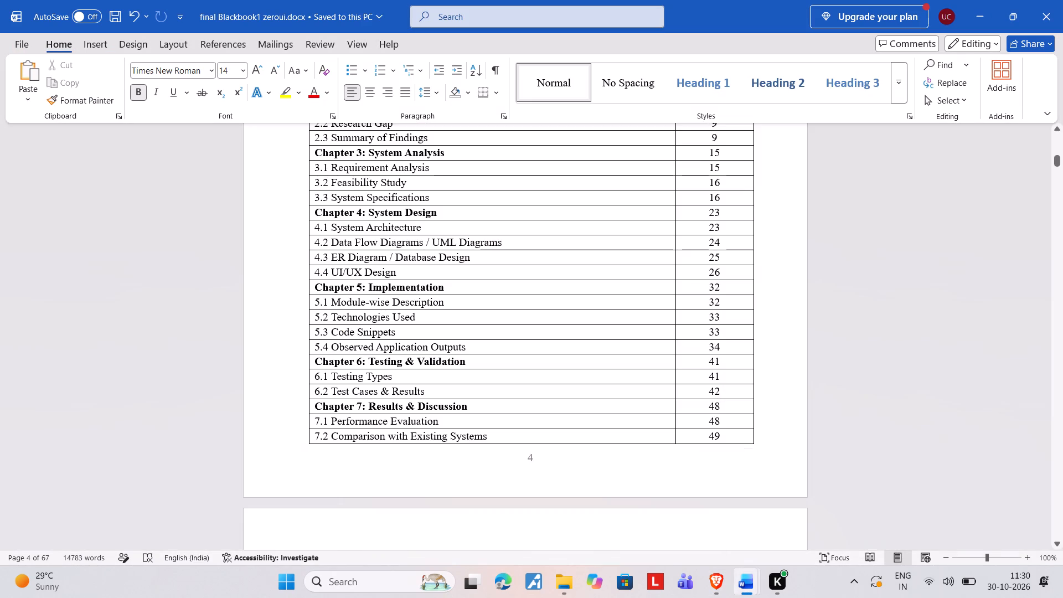
scroll(848, 351, down, 13)
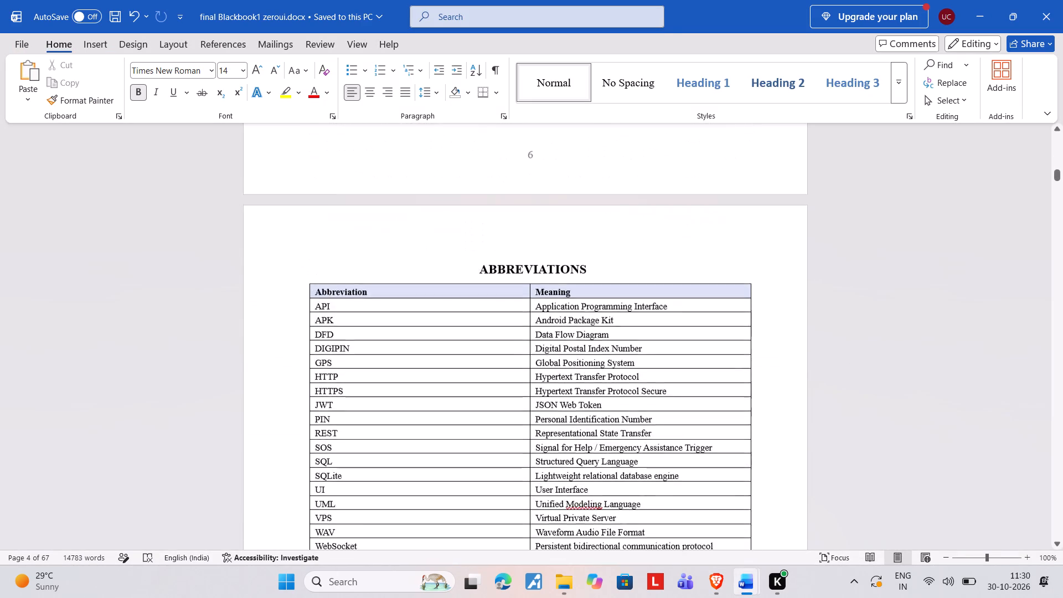
scroll(848, 351, down, 9)
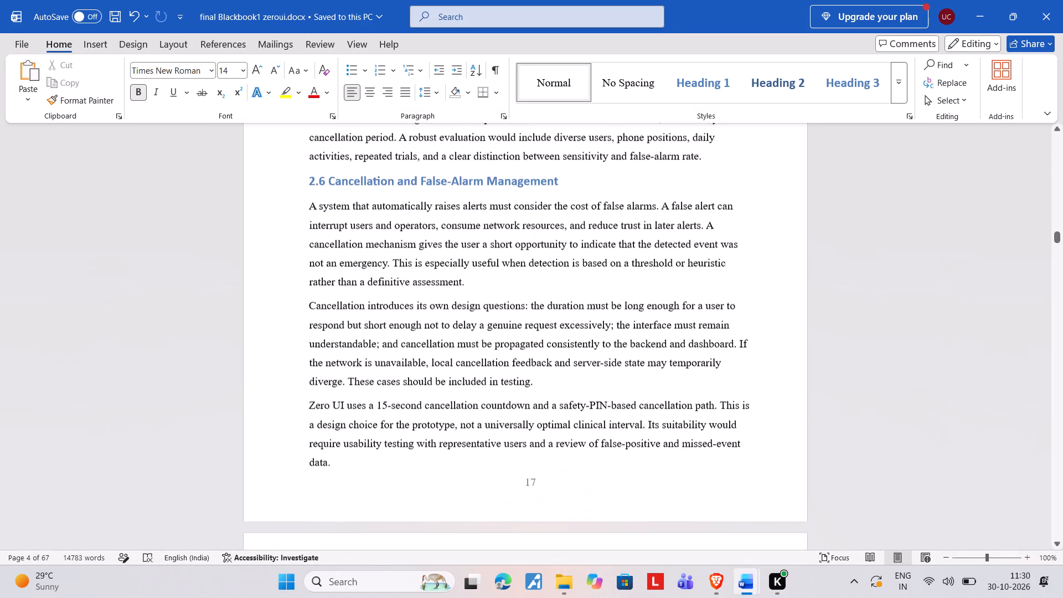
scroll(848, 351, down, 14)
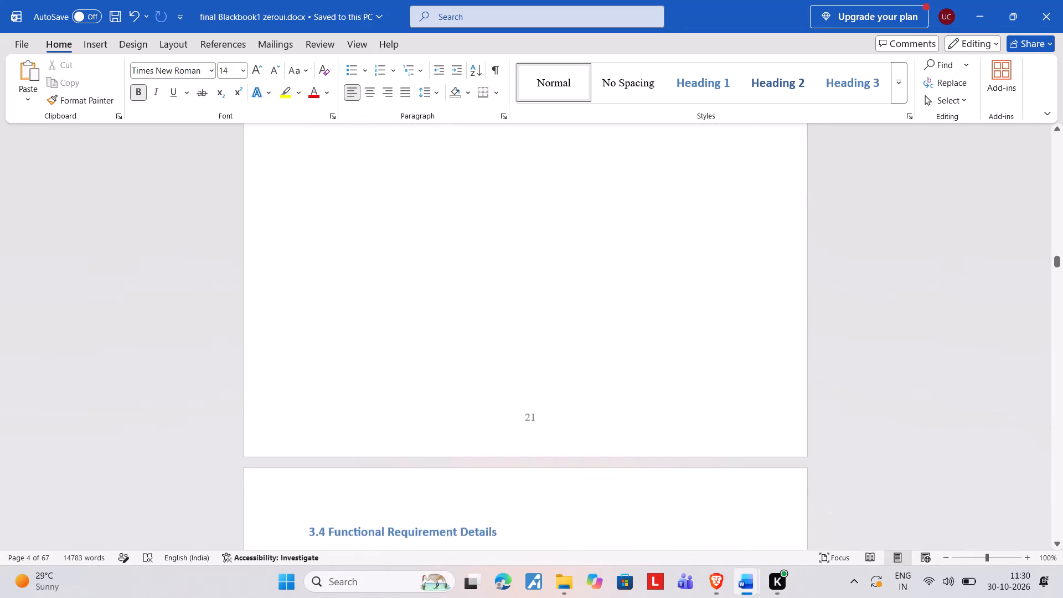
scroll(848, 351, down, 16)
scroll(848, 351, down, 6)
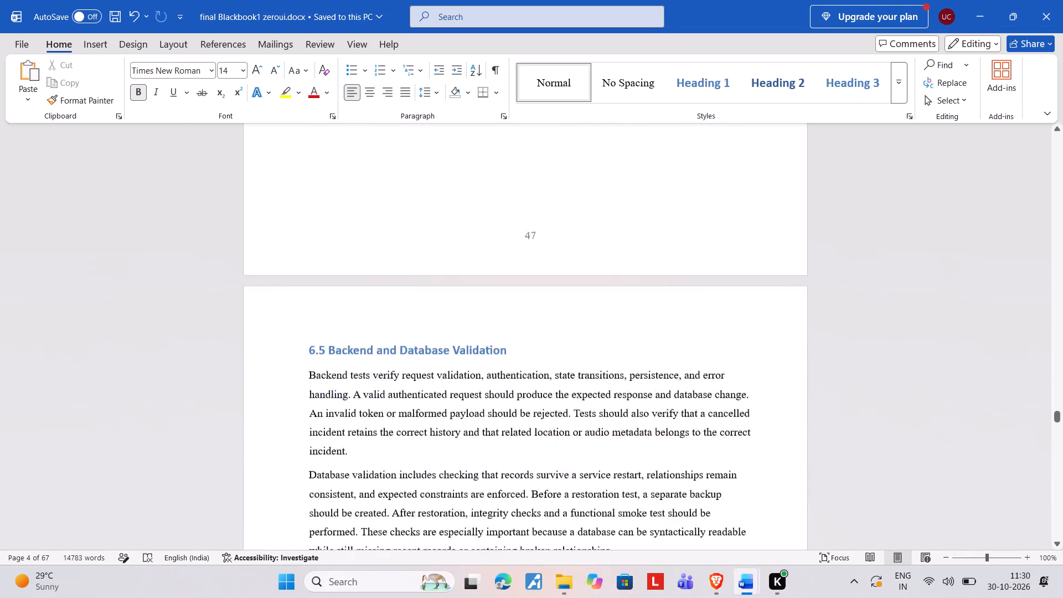
scroll(848, 351, down, 7)
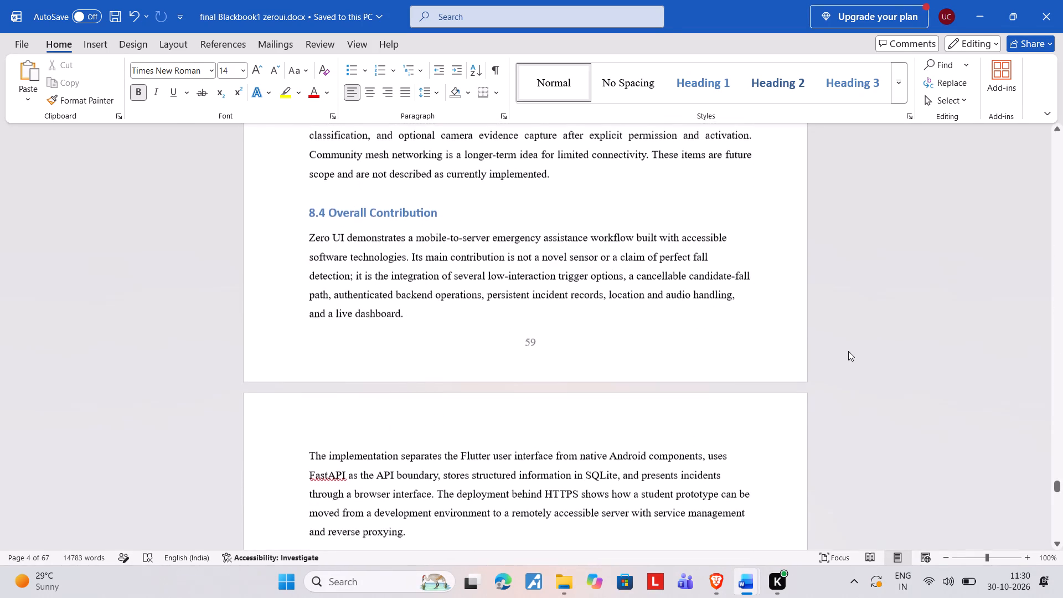
scroll(848, 351, down, 8)
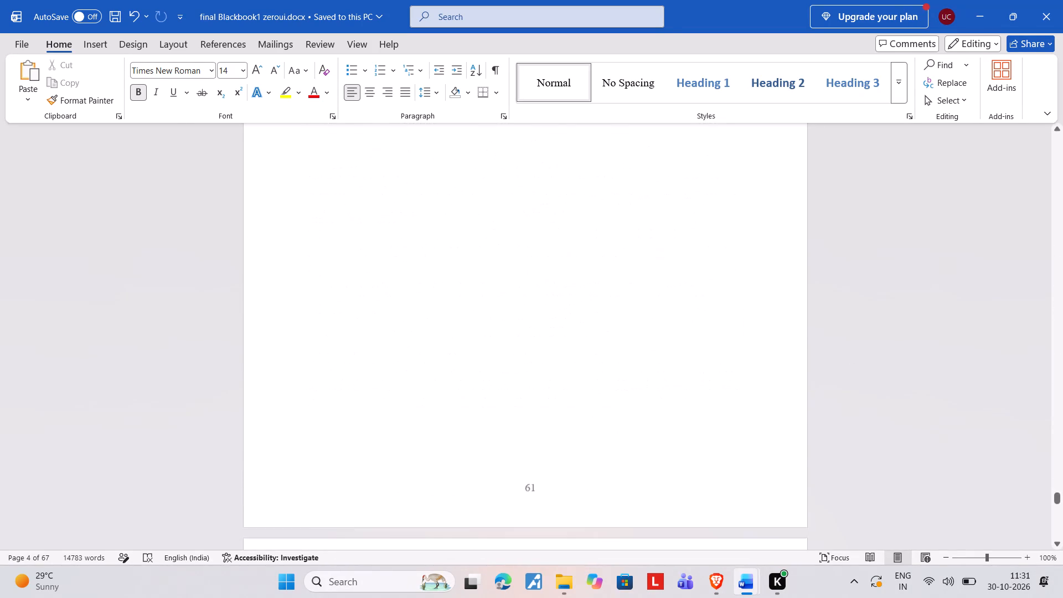
scroll(848, 351, down, 20)
scroll(848, 351, down, 8)
Go back through the Word report to the Chapter 5 application output screenshots and check which page numbers they occupy.
scroll(848, 351, up, 4)
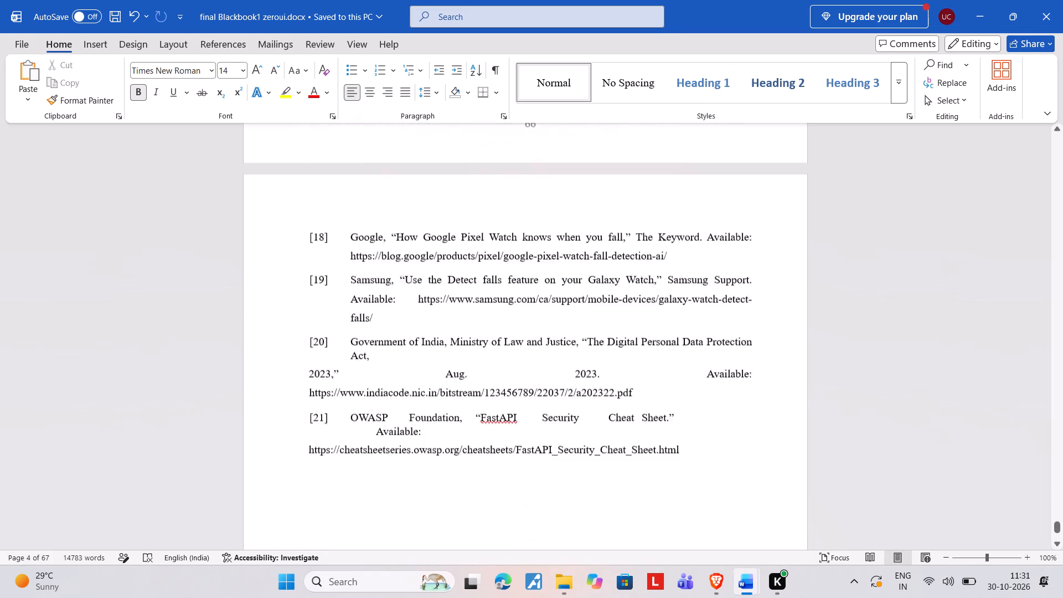
scroll(848, 351, up, 19)
scroll(848, 351, up, 3)
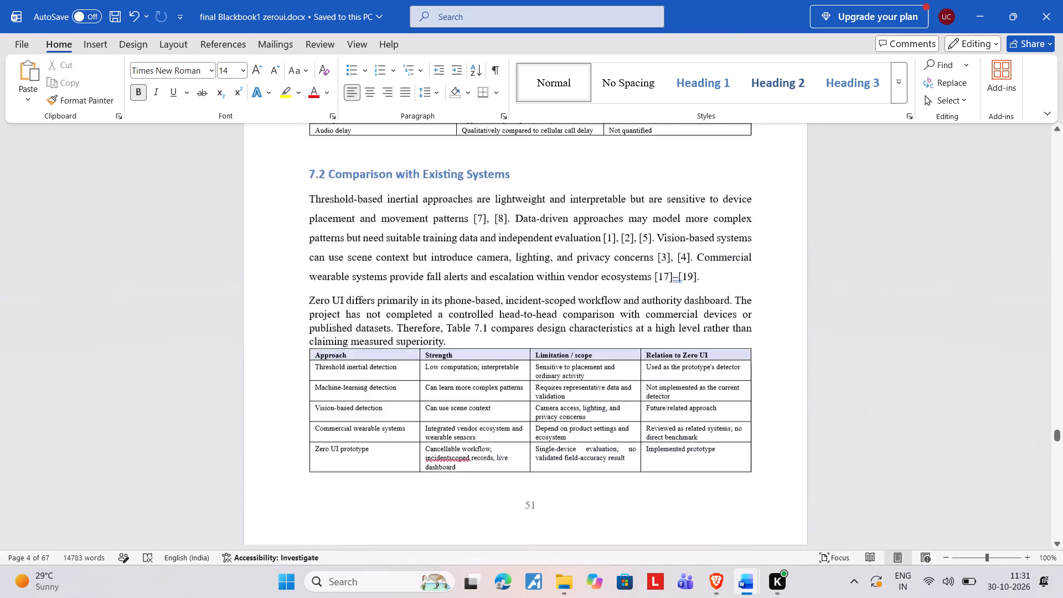
scroll(848, 351, up, 7)
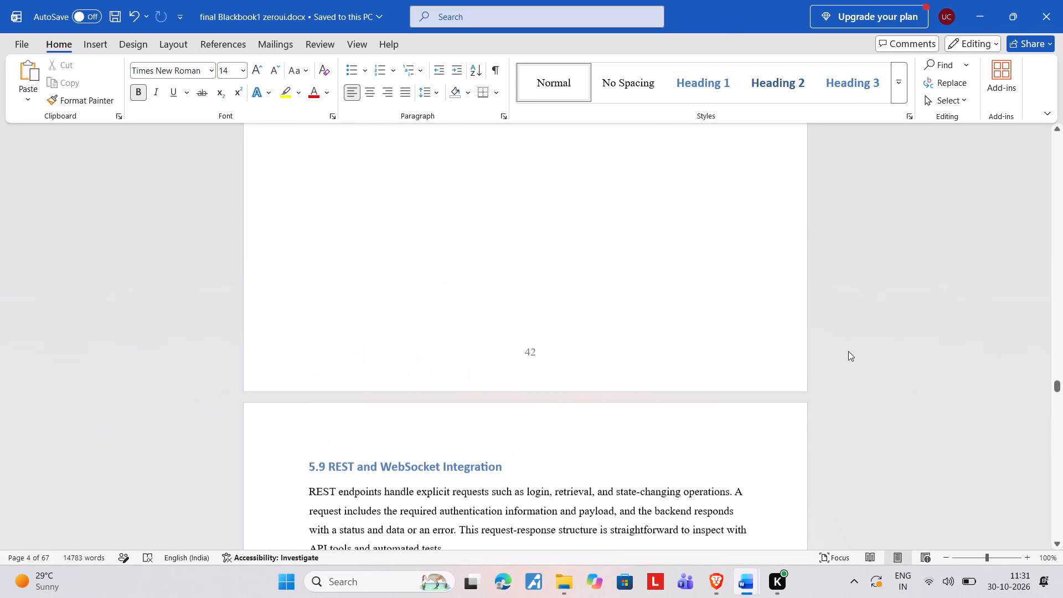
scroll(848, 351, up, 5)
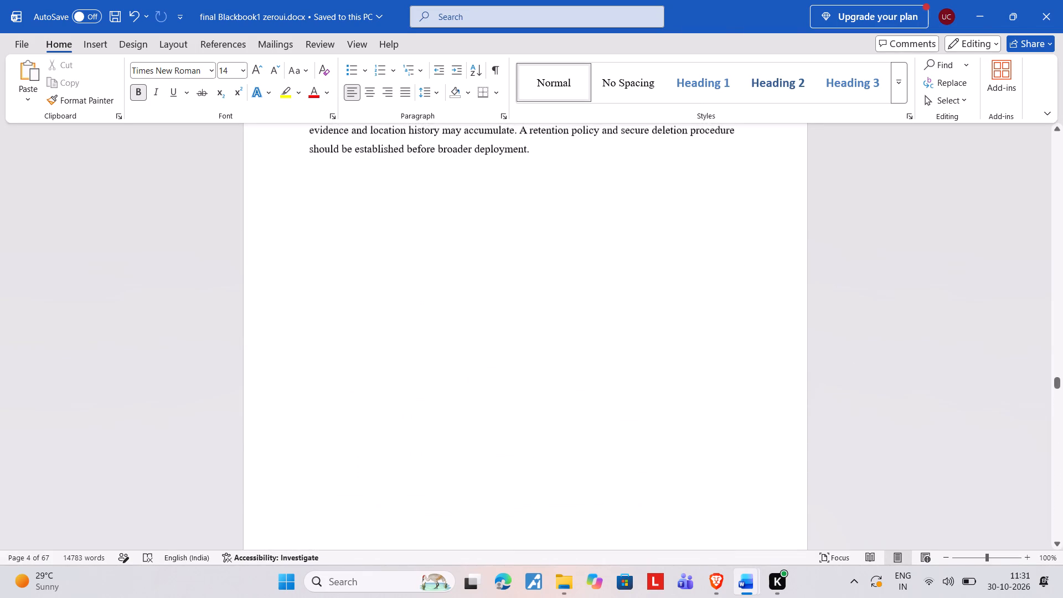
scroll(848, 351, up, 10)
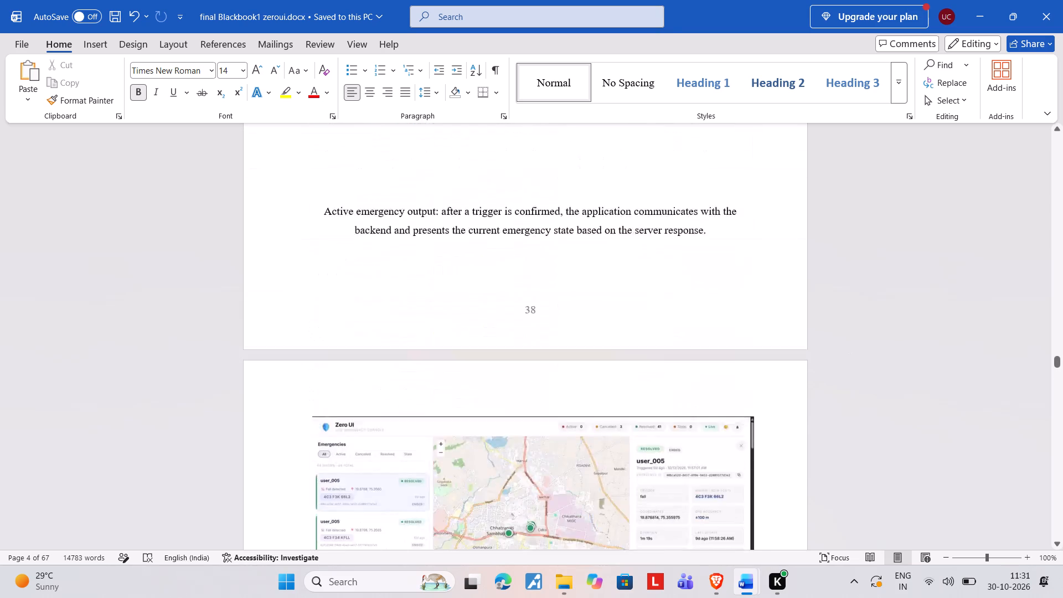
scroll(848, 351, up, 1)
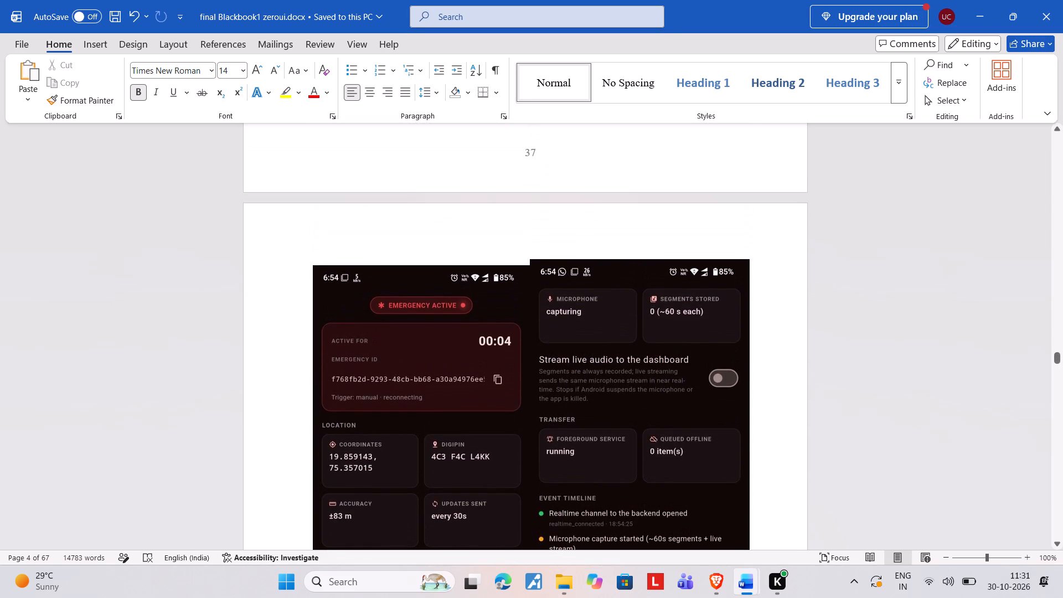
scroll(848, 351, up, 4)
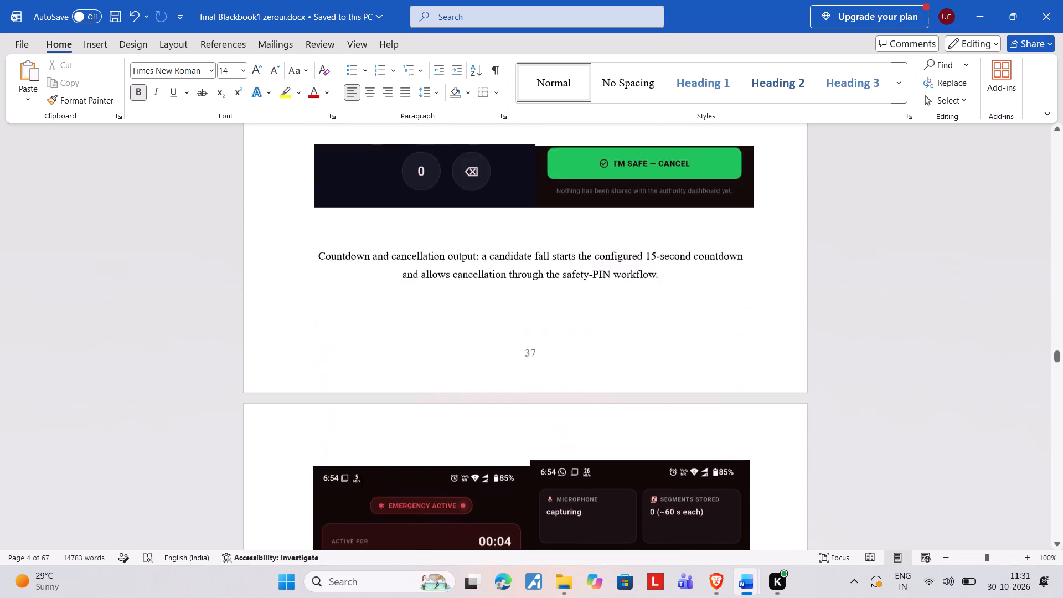
scroll(848, 351, up, 9)
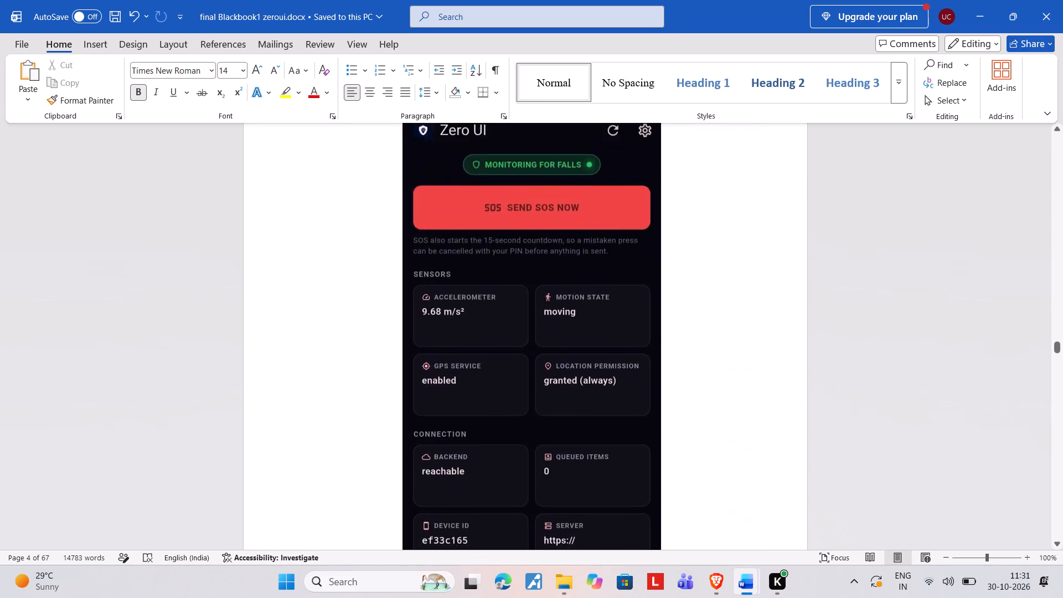
scroll(848, 351, up, 2)
scroll(848, 351, down, 11)
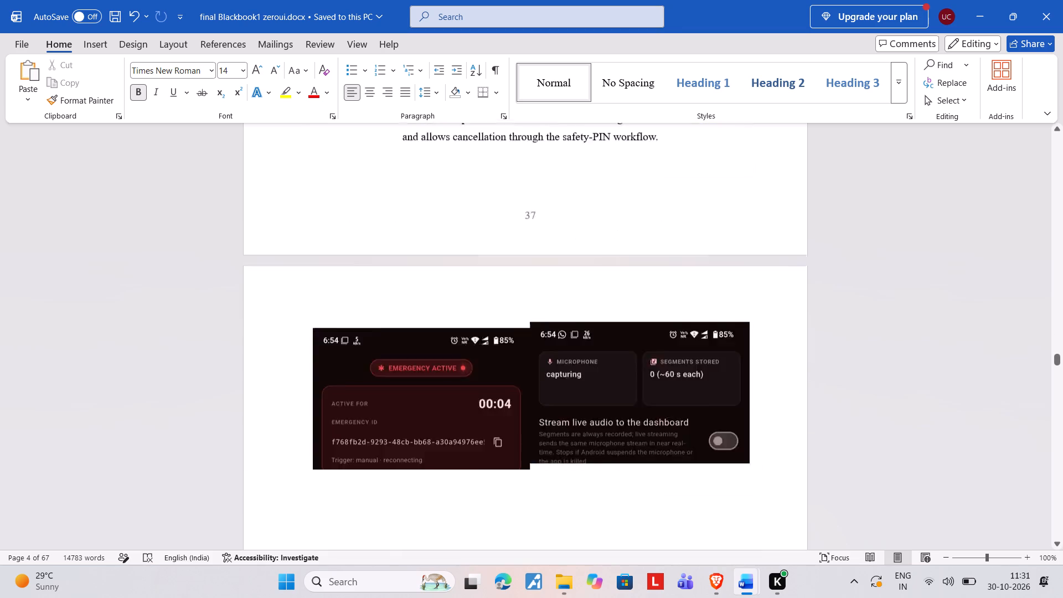
scroll(848, 351, down, 1)
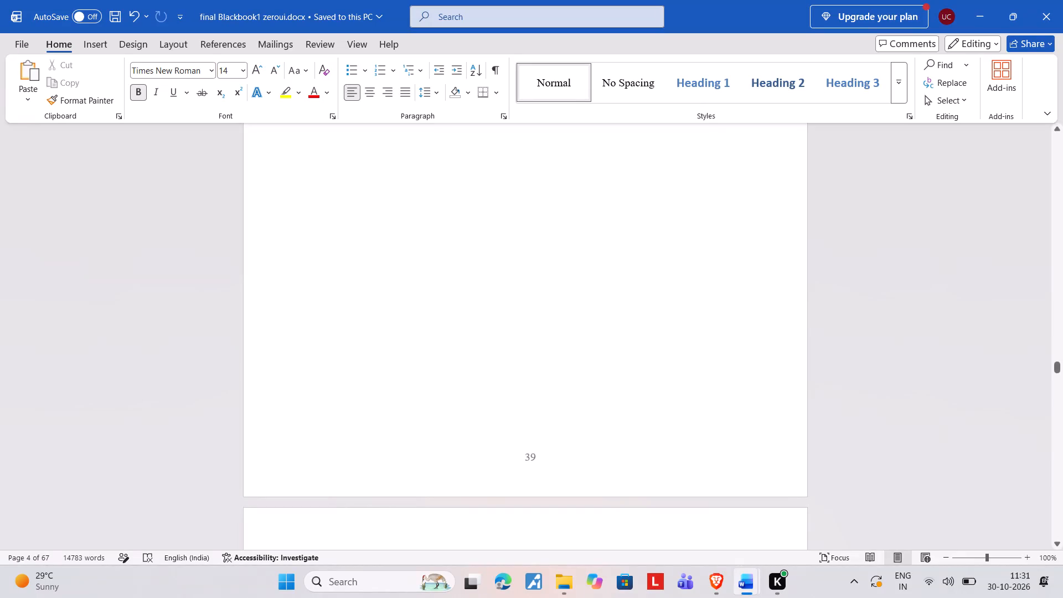
Return to the PDF's print settings in Brave and set the custom page range to 1-2, 4-5, 36-39.
key(alt+Tab)
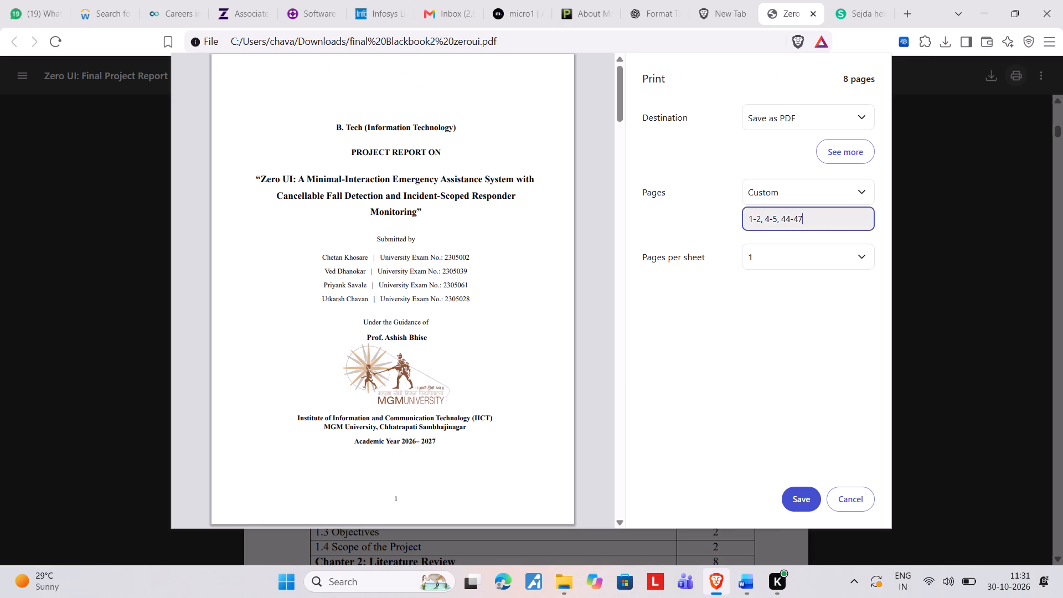
key(BackSpace)
key(BackSpace)
key(BackSpace)
key(BackSpace)
key(BackSpace)
text(36)
key(minus)
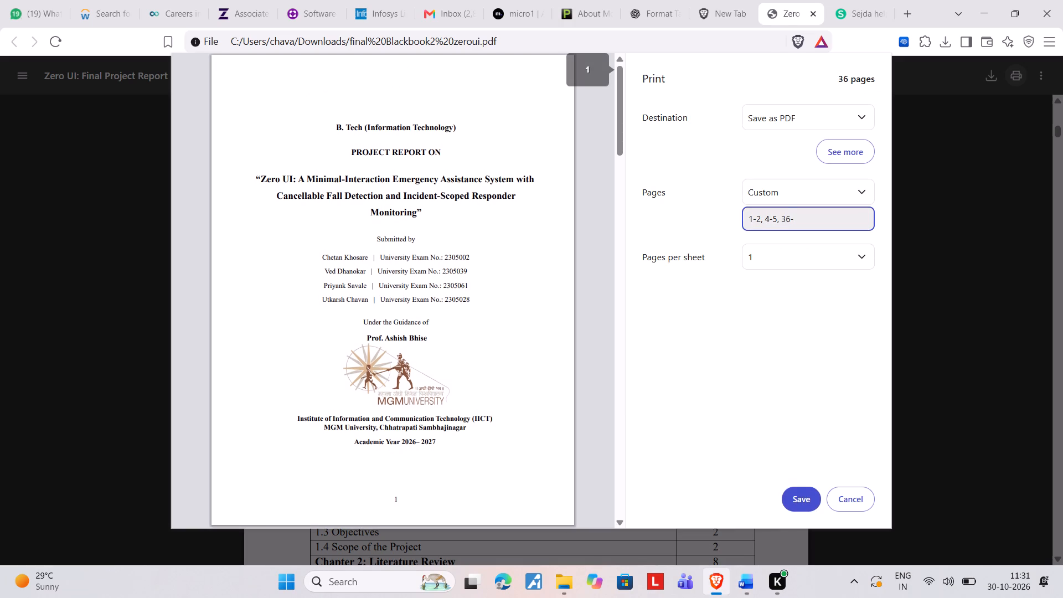
text(39)
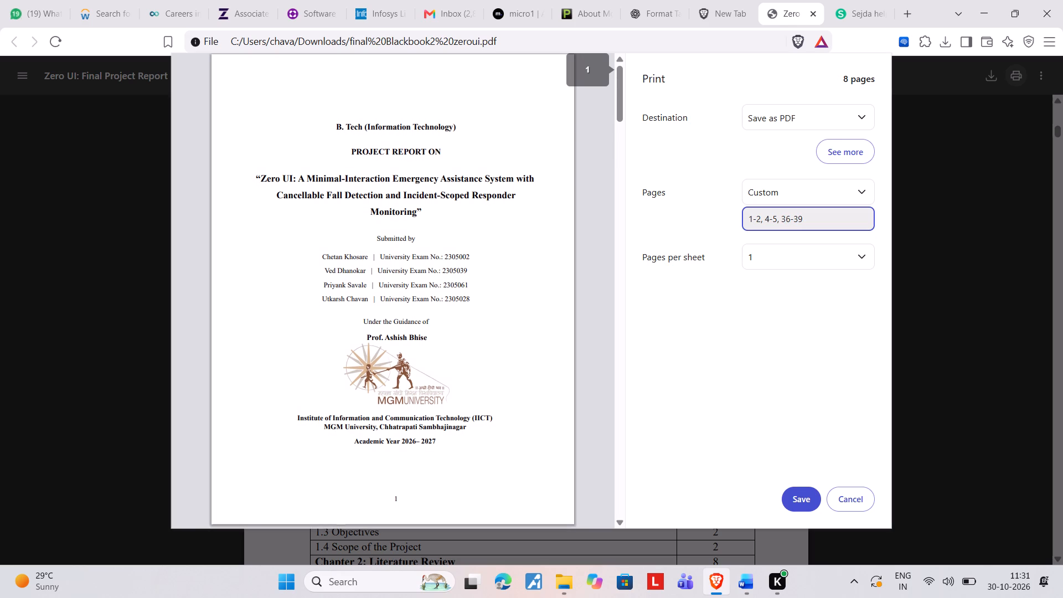
Check the print preview of the selected pages, from the title page and certificate to the app screenshots and dashboard output.
scroll(539, 345, down, 7)
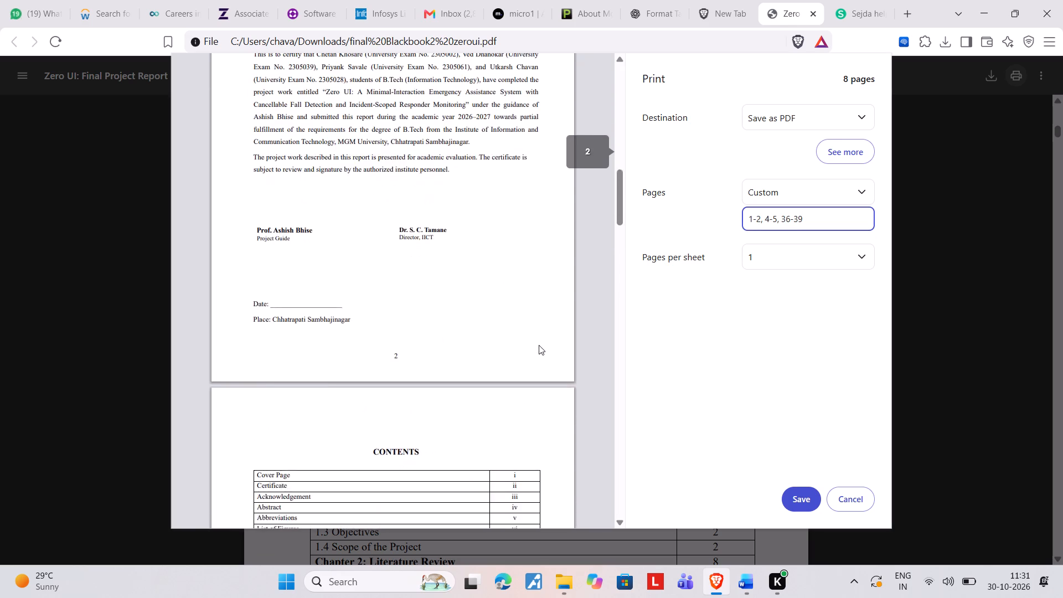
scroll(539, 345, down, 9)
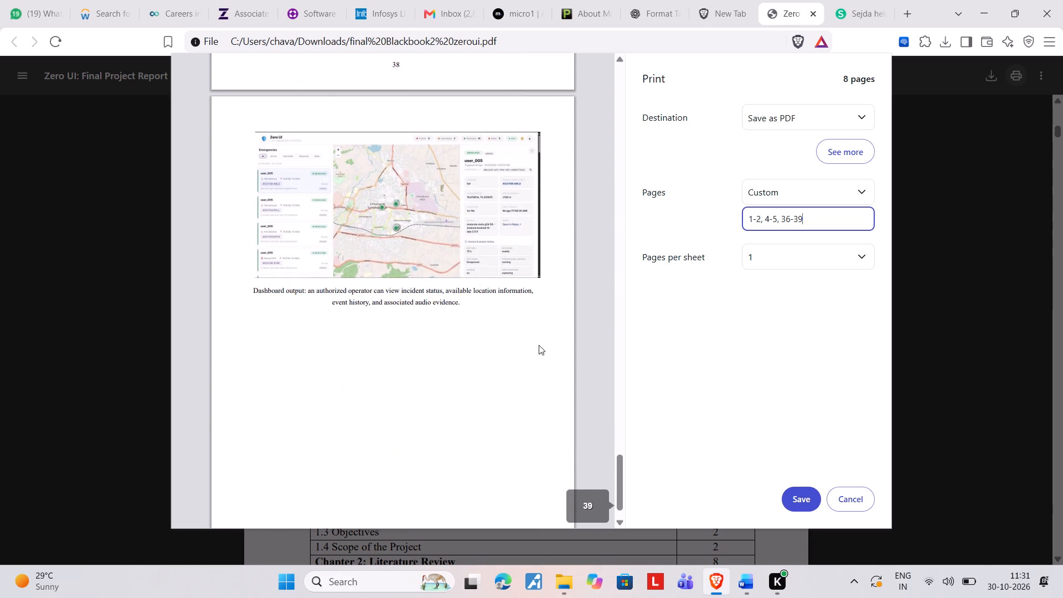
scroll(539, 345, up, 10)
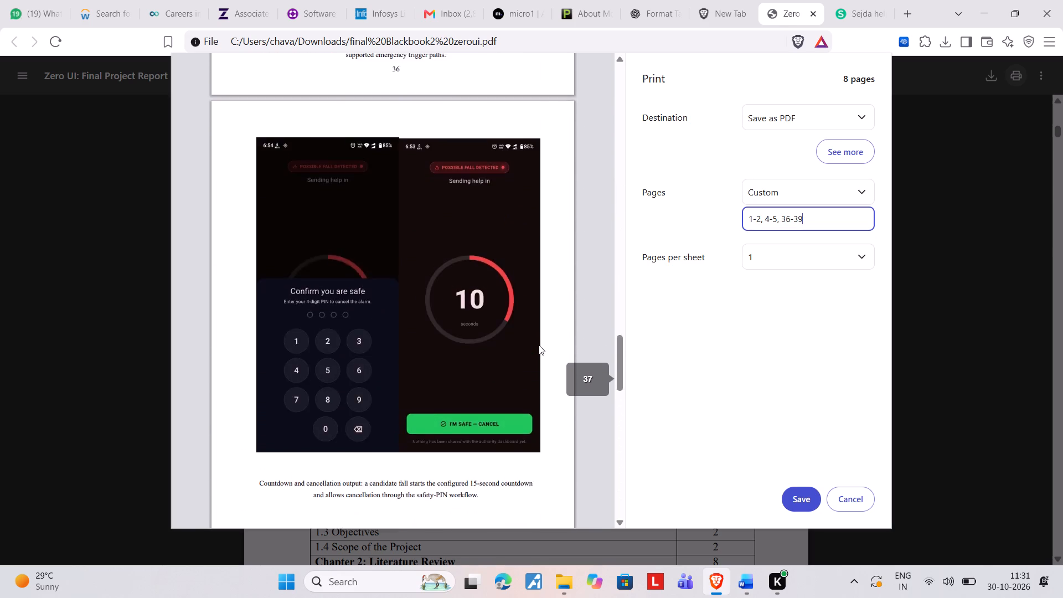
scroll(539, 345, up, 8)
scroll(539, 345, down, 1)
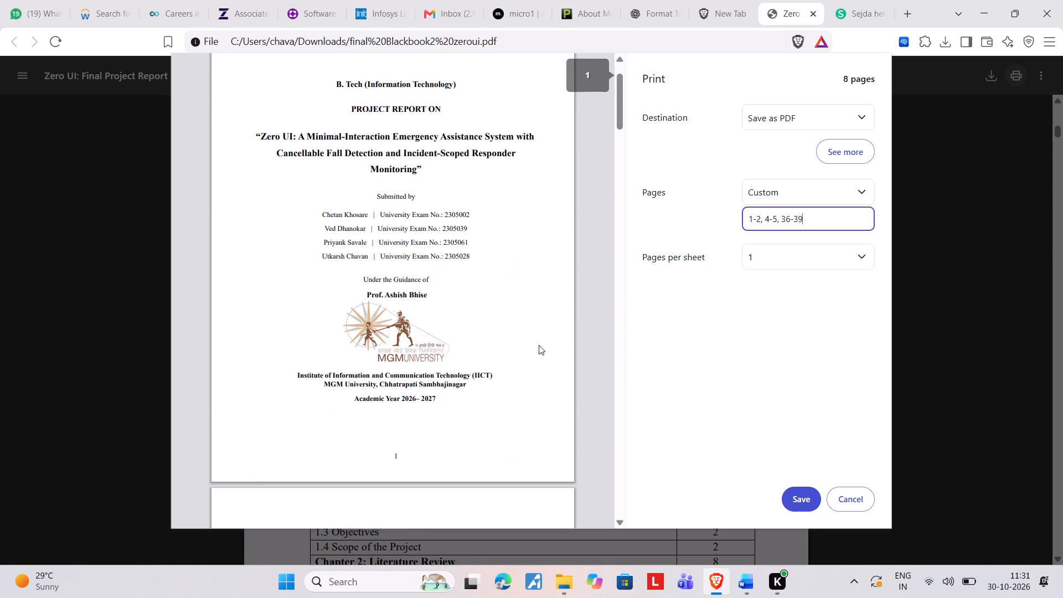
scroll(539, 345, down, 10)
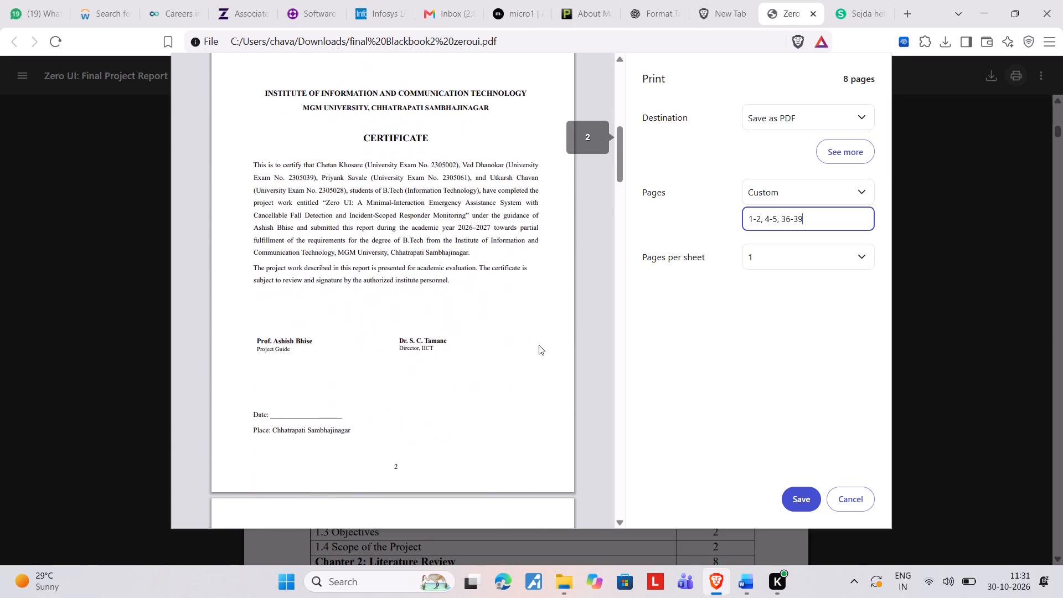
scroll(539, 345, down, 6)
scroll(539, 345, up, 1)
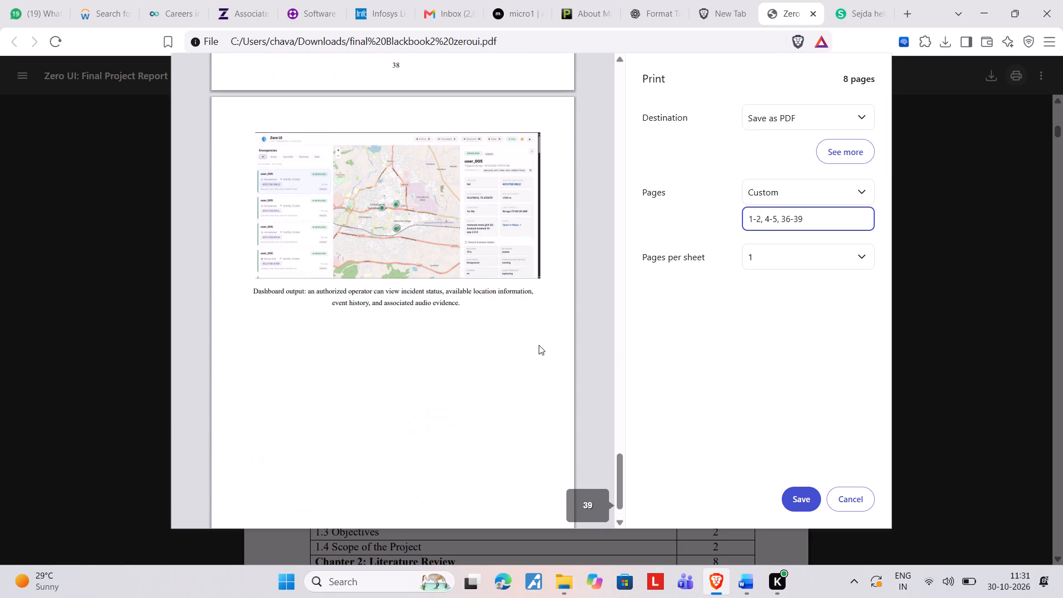
scroll(539, 345, up, 1)
Save the selected pages as a PDF named "colour print" in the project docs folder on New Volume (U:).
click(797, 500)
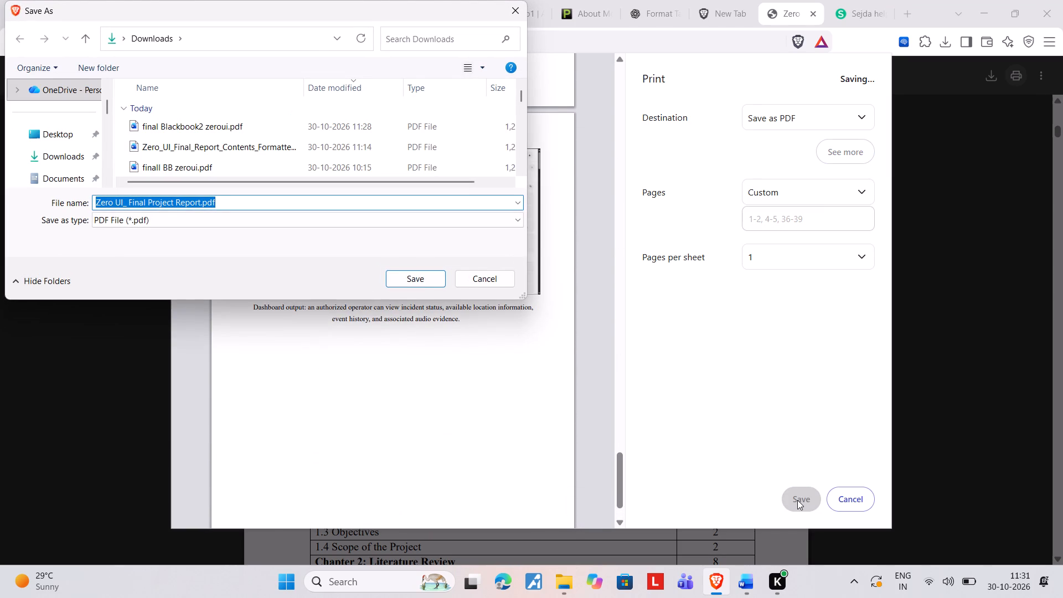
text(colo)
text(ur printy)
key(BackSpace)
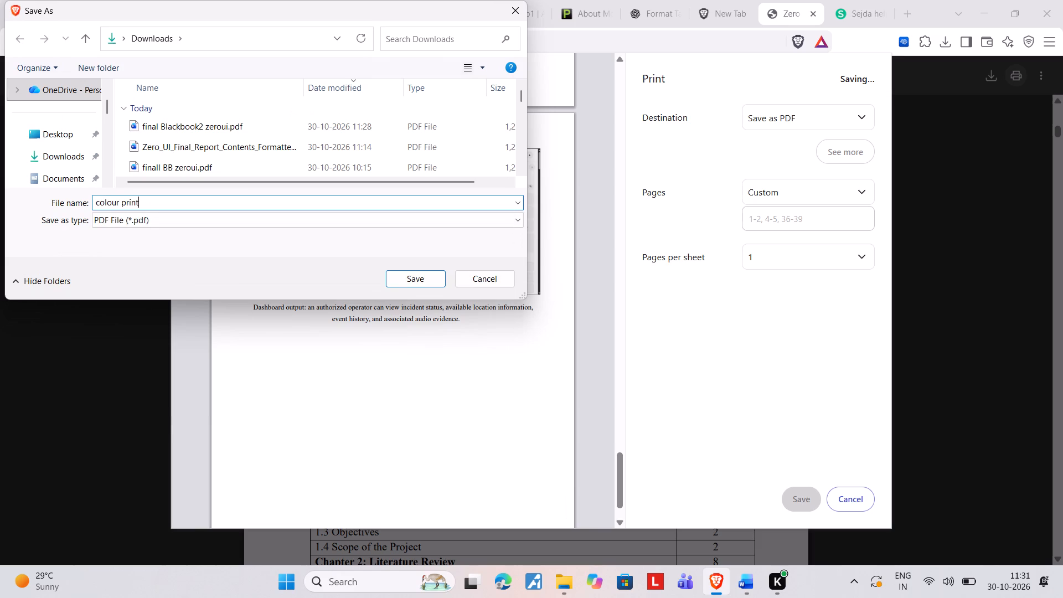
scroll(15, 130, down, 1)
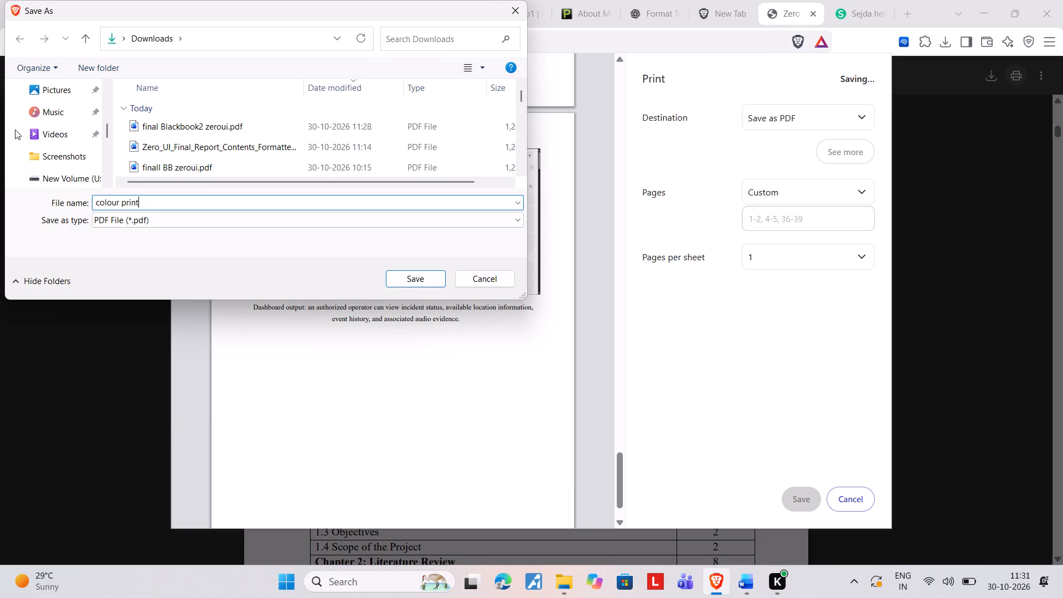
click(78, 175)
scroll(219, 145, down, 2)
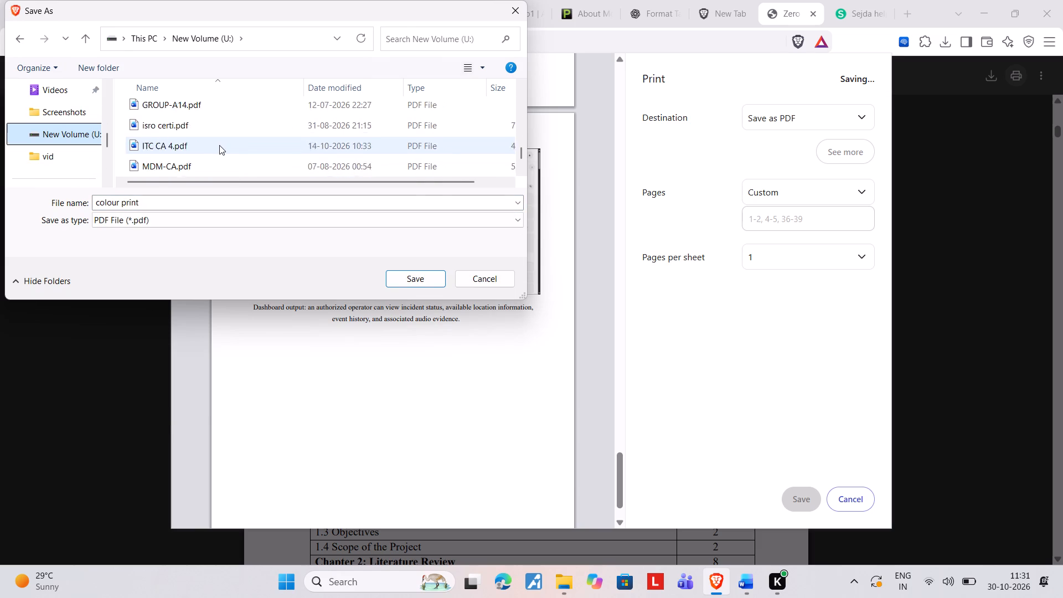
scroll(219, 145, up, 2)
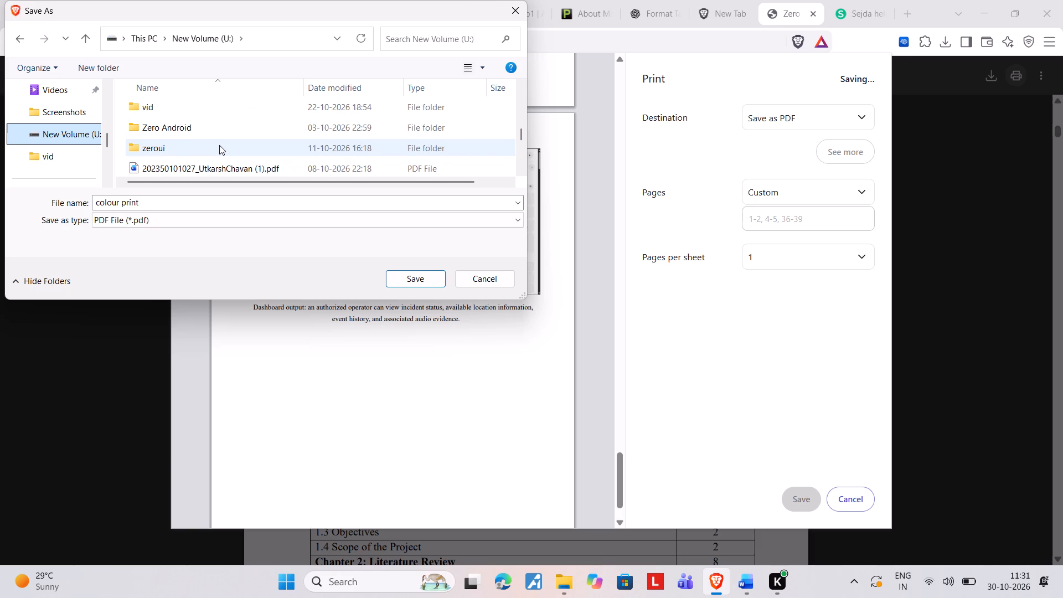
scroll(219, 145, up, 1)
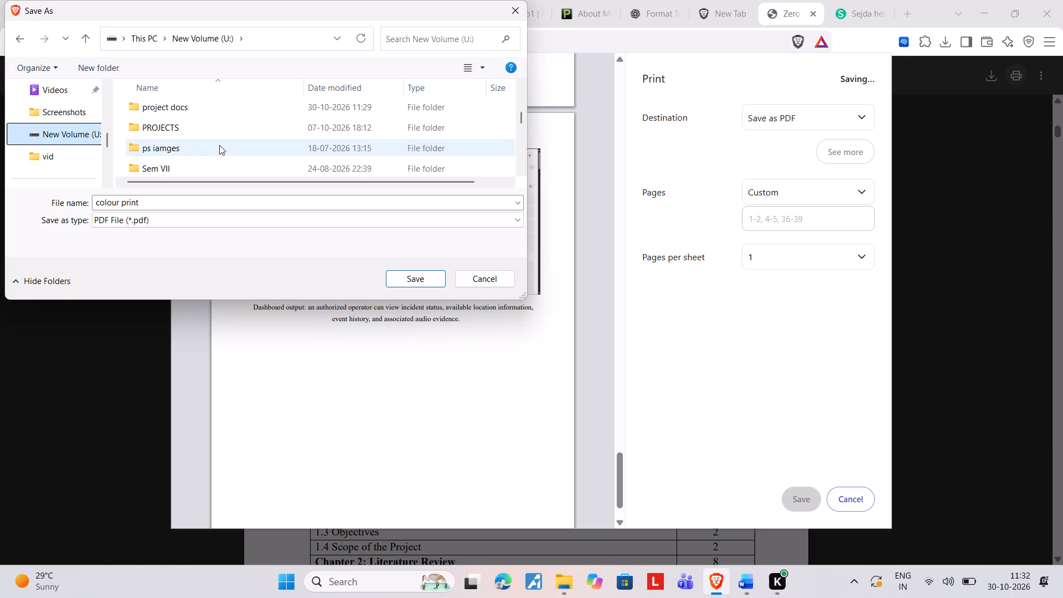
scroll(219, 145, up, 2)
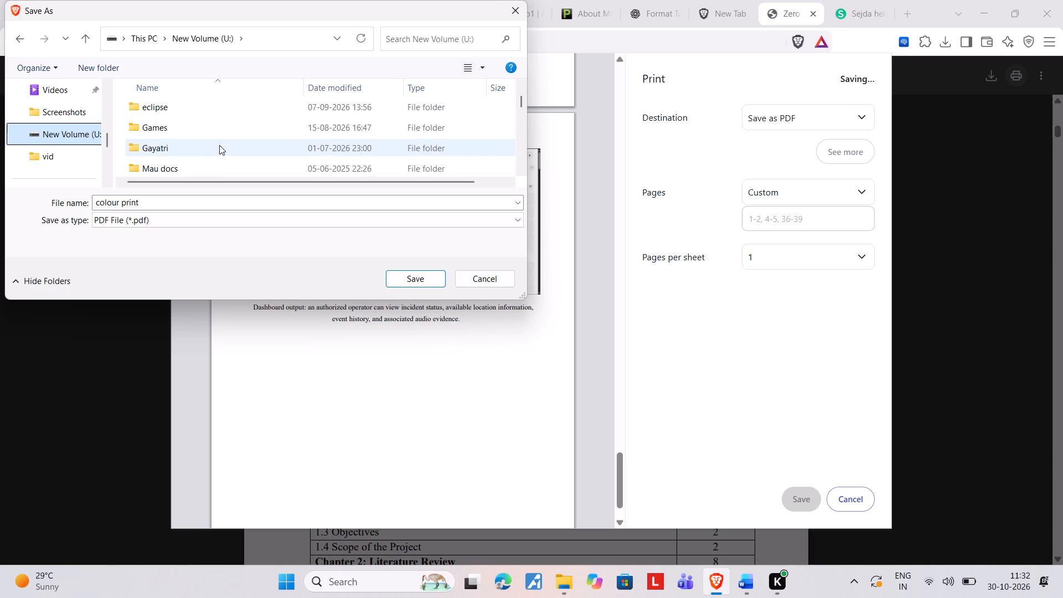
scroll(219, 145, down, 1)
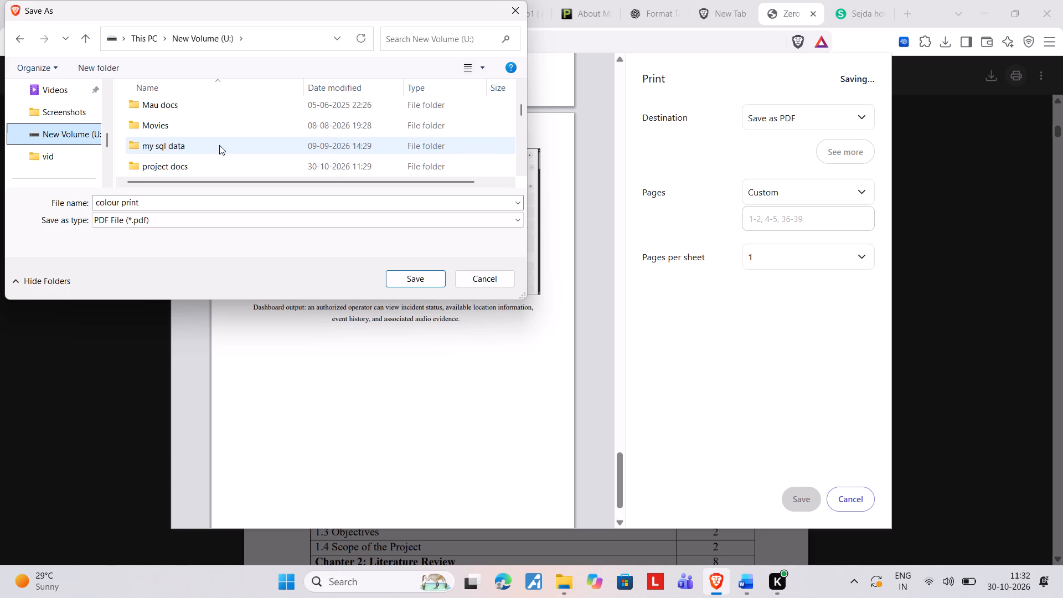
scroll(219, 145, down, 1)
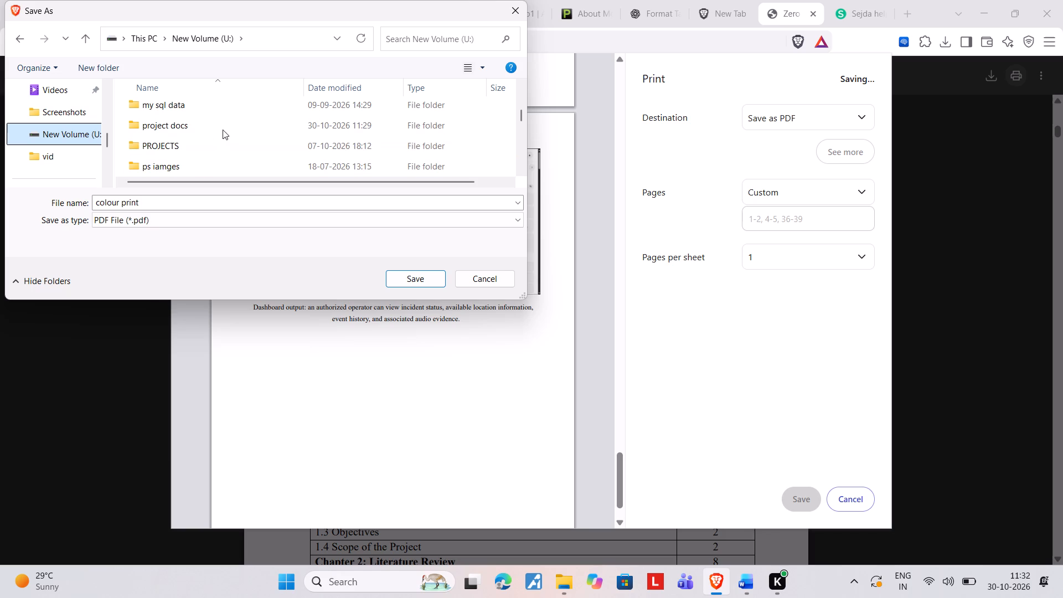
click(229, 123)
click(409, 280)
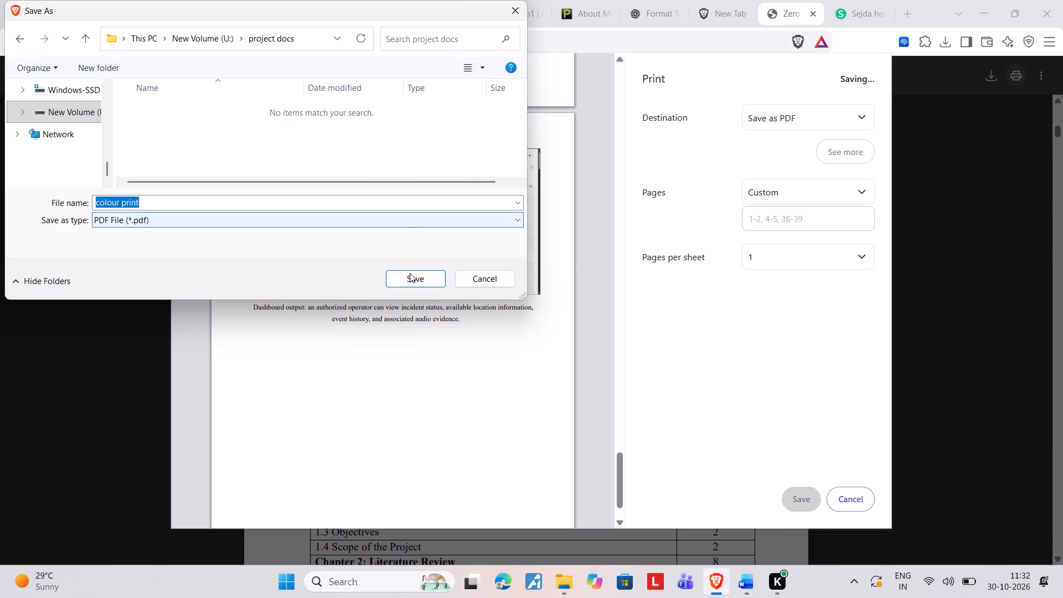
click(410, 277)
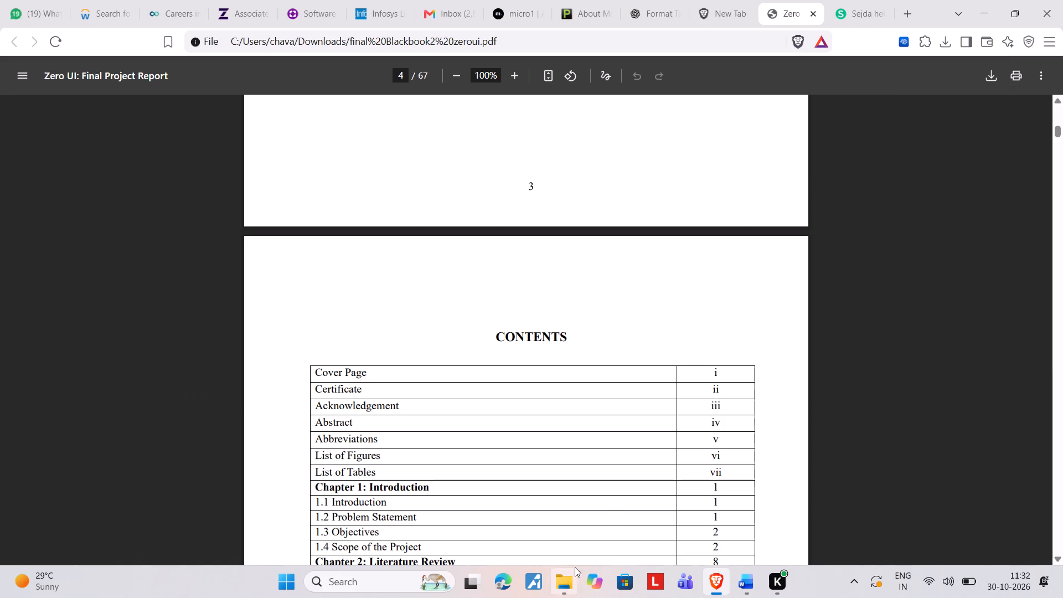
Switch to File Explorer and look through the files and folders on New Volume (U:).
click(565, 579)
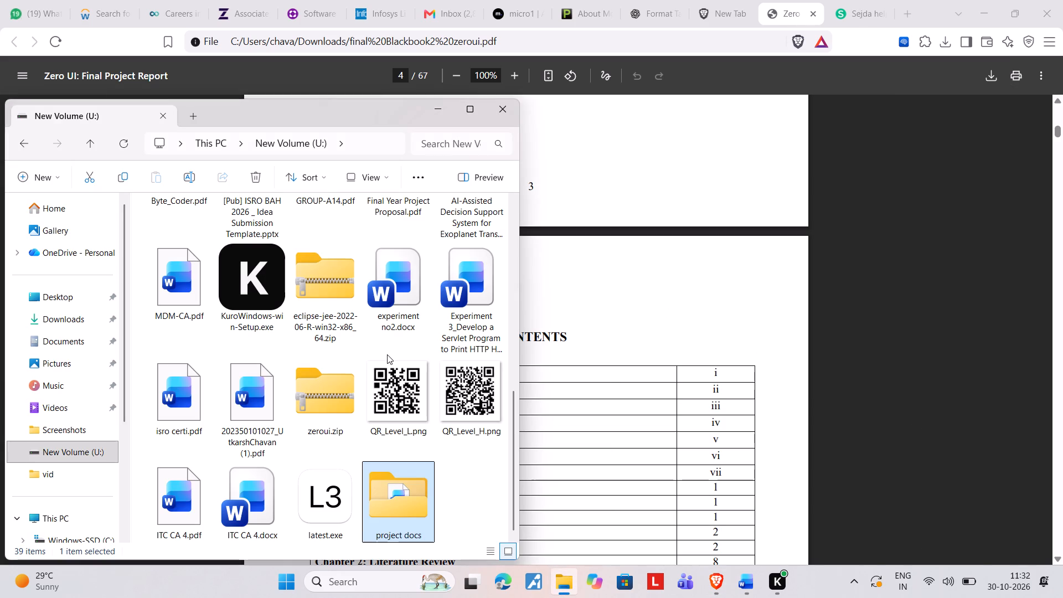
scroll(387, 354, up, 1)
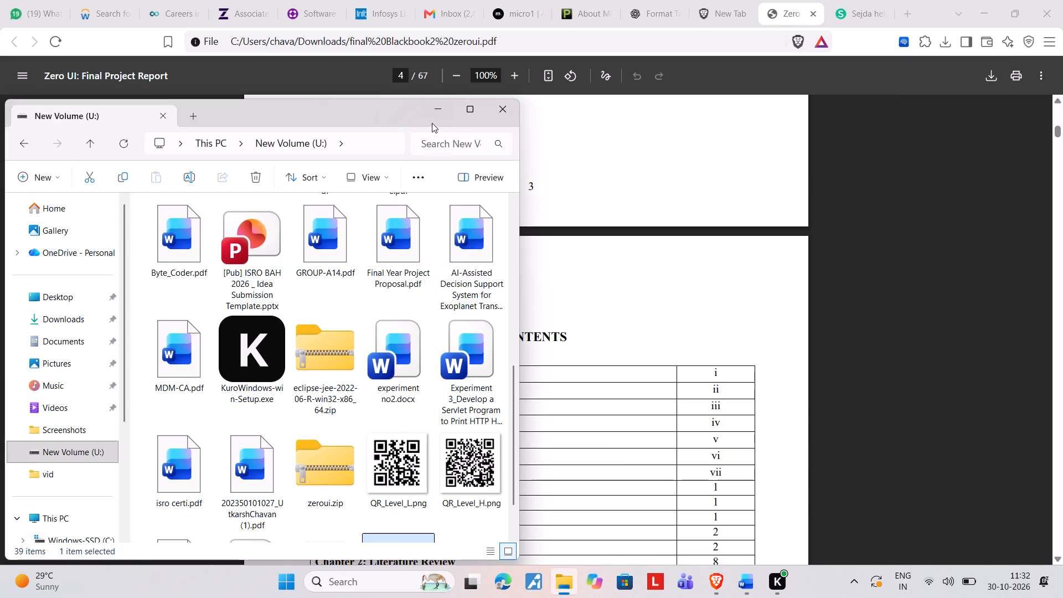
scroll(333, 280, up, 7)
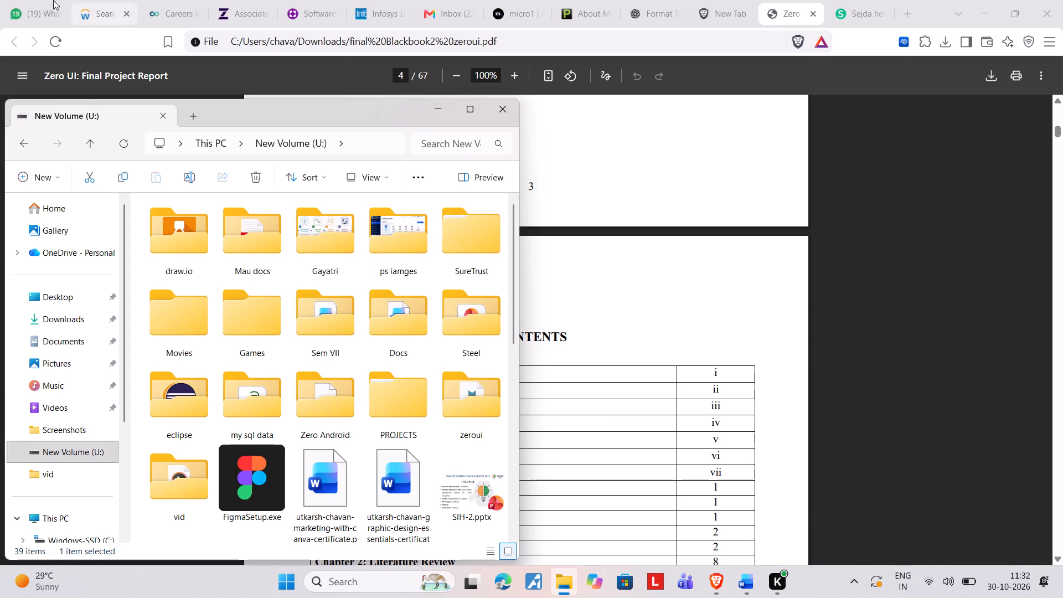
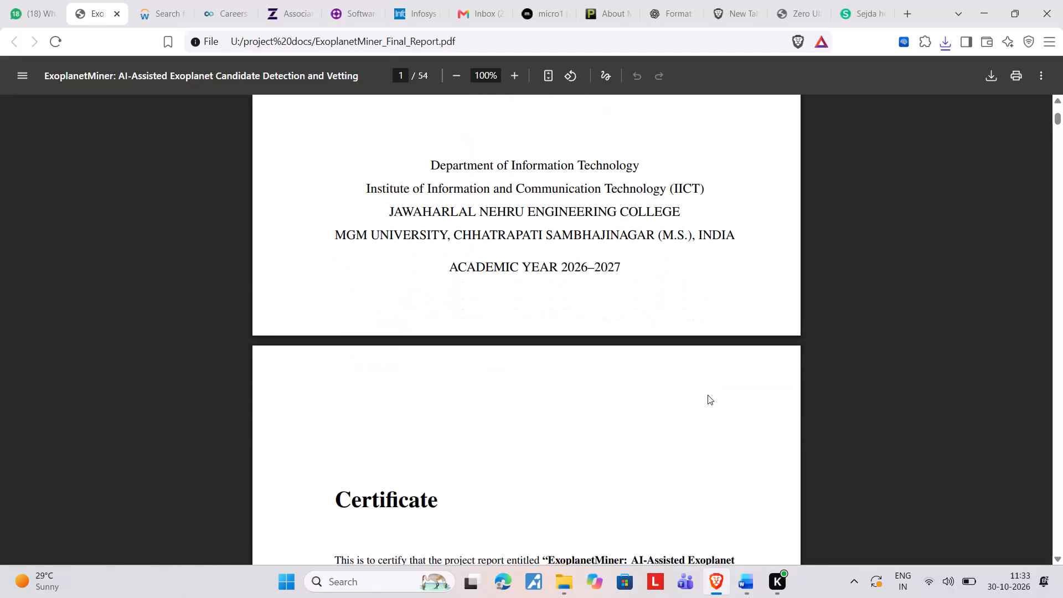
Review the certificate, declaration and abstract pages of ExoplanetMiner_Final_Report.pdf in Brave.
scroll(708, 395, down, 6)
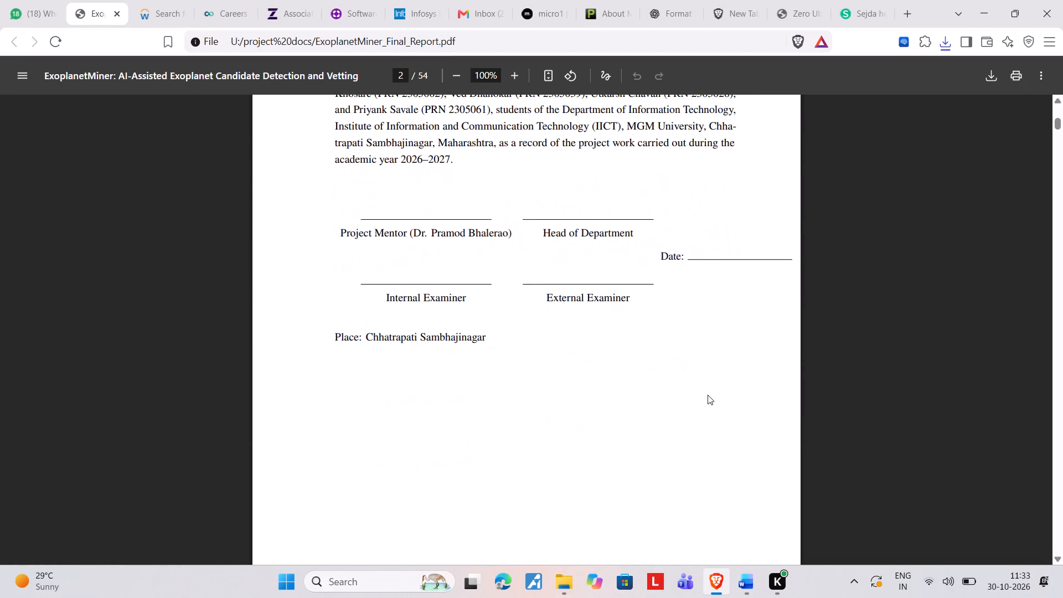
scroll(708, 395, down, 6)
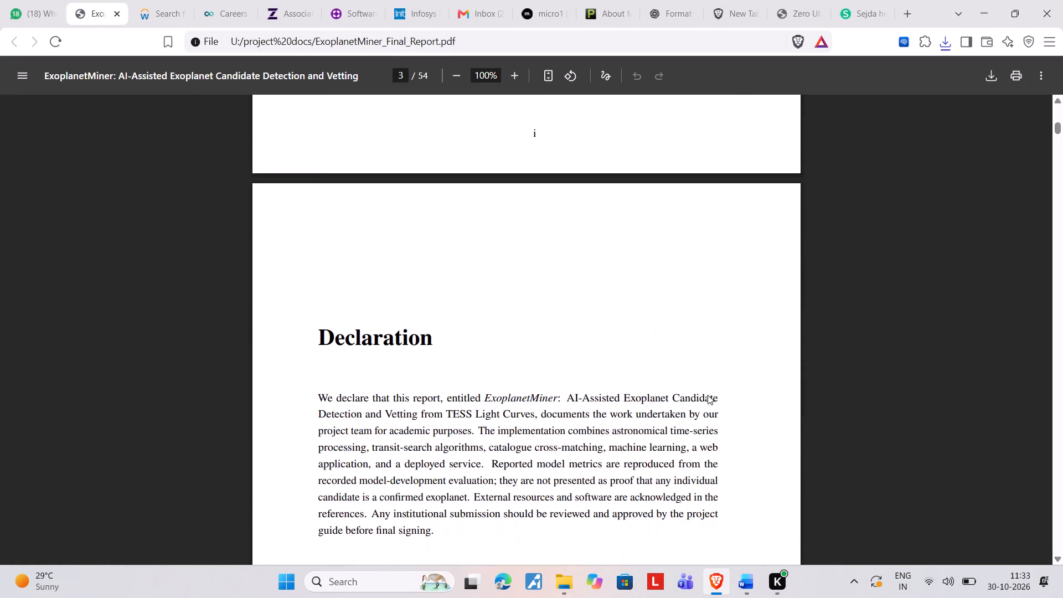
scroll(708, 395, up, 2)
scroll(708, 395, down, 3)
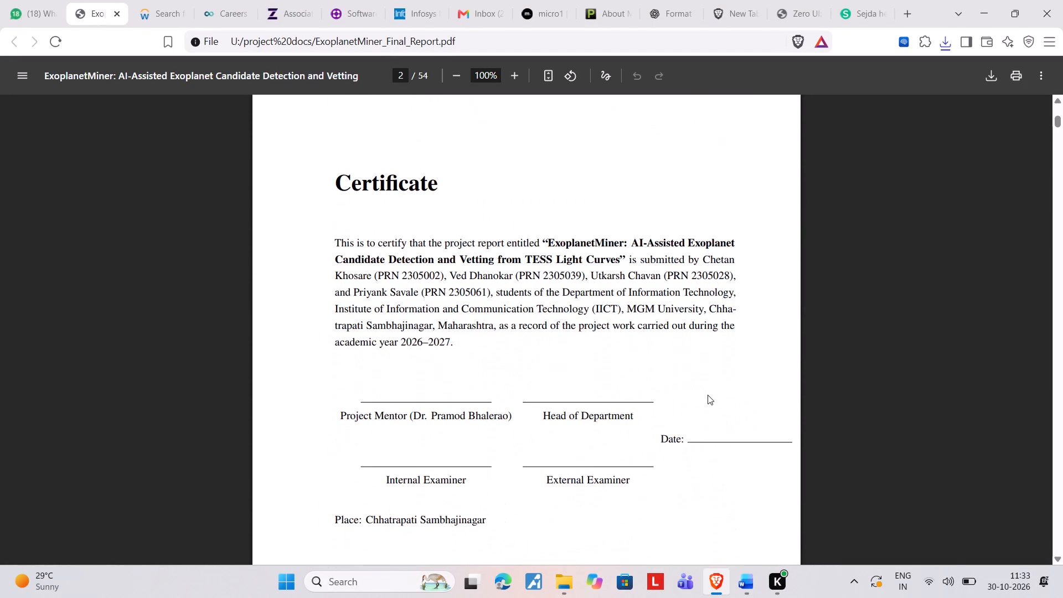
scroll(708, 395, down, 2)
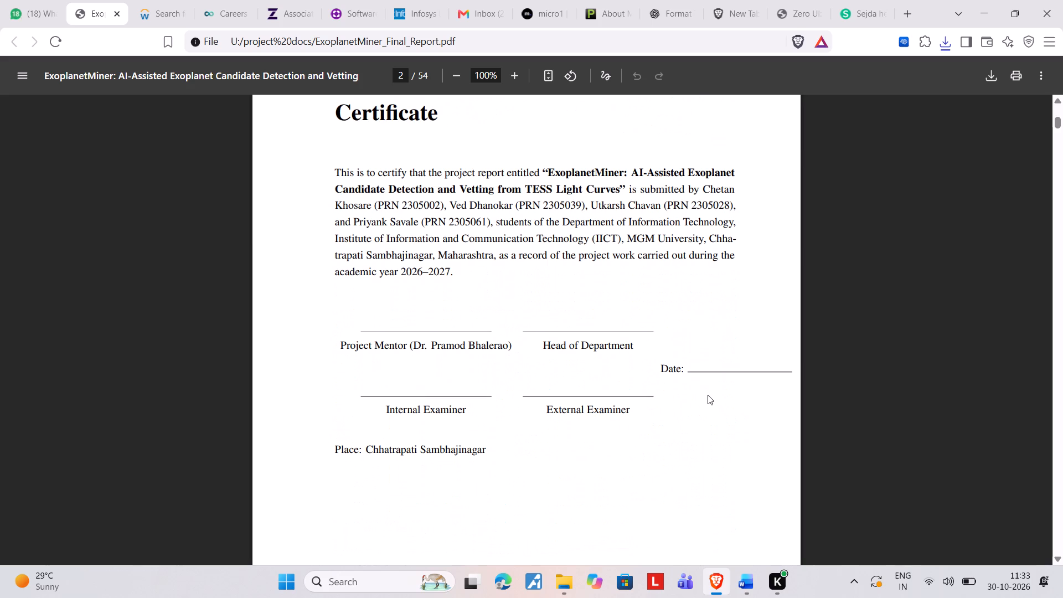
scroll(708, 395, down, 1)
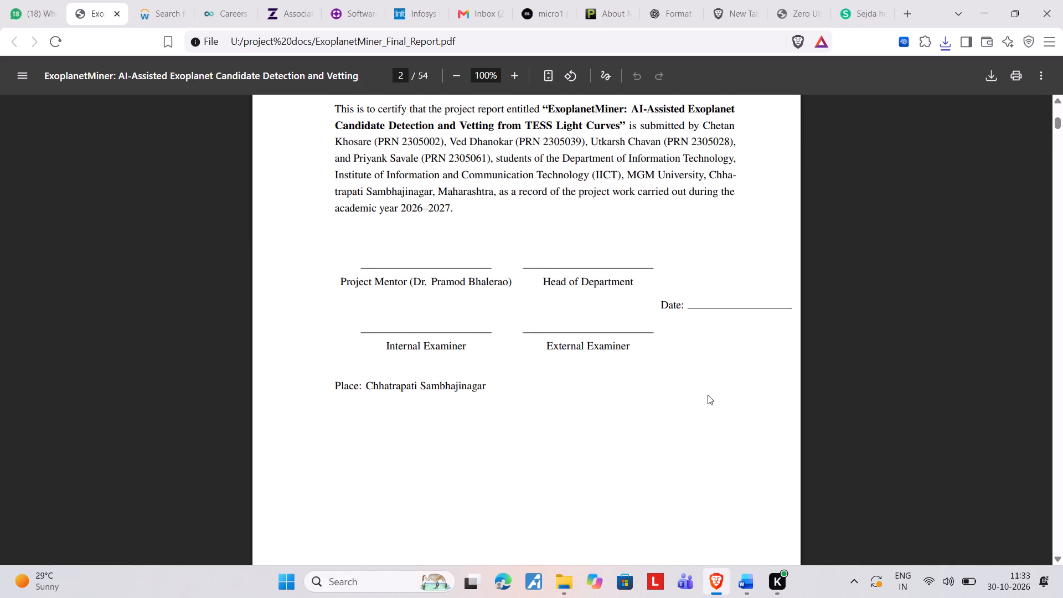
scroll(708, 395, down, 8)
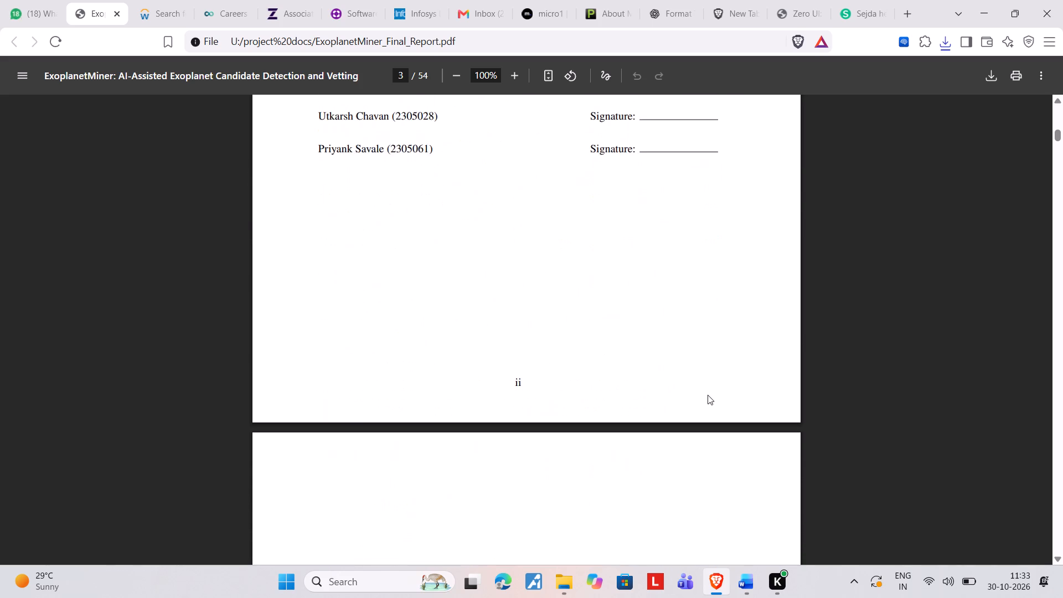
scroll(708, 395, down, 5)
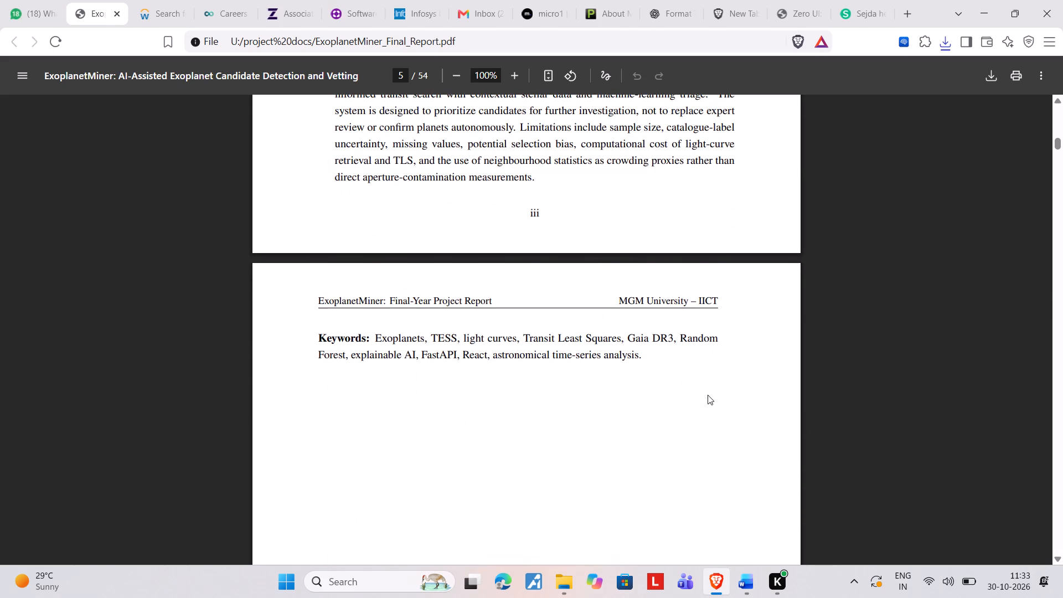
scroll(708, 395, up, 6)
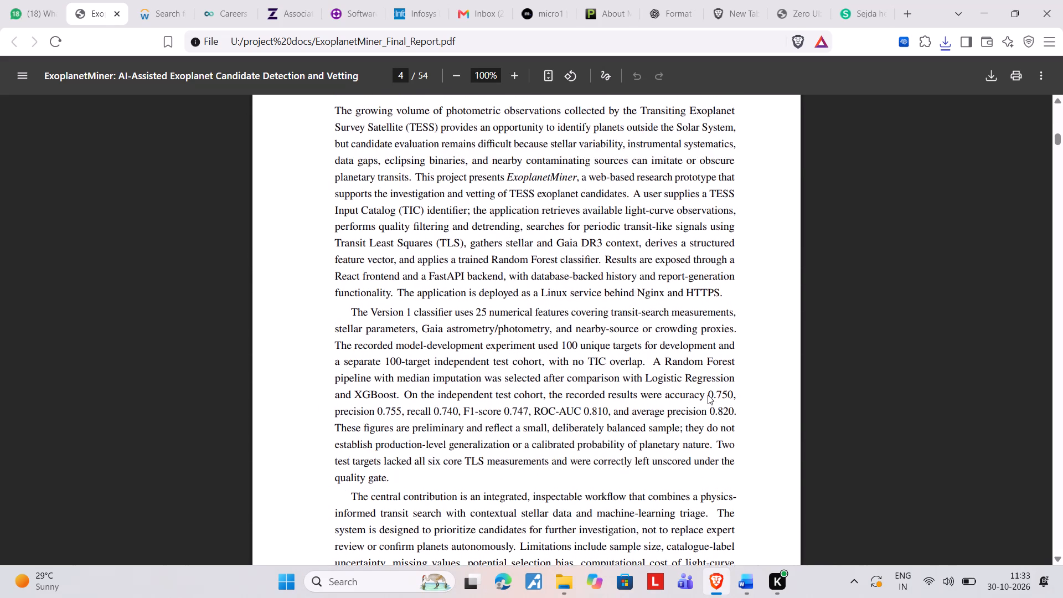
scroll(708, 395, up, 5)
scroll(708, 395, down, 1)
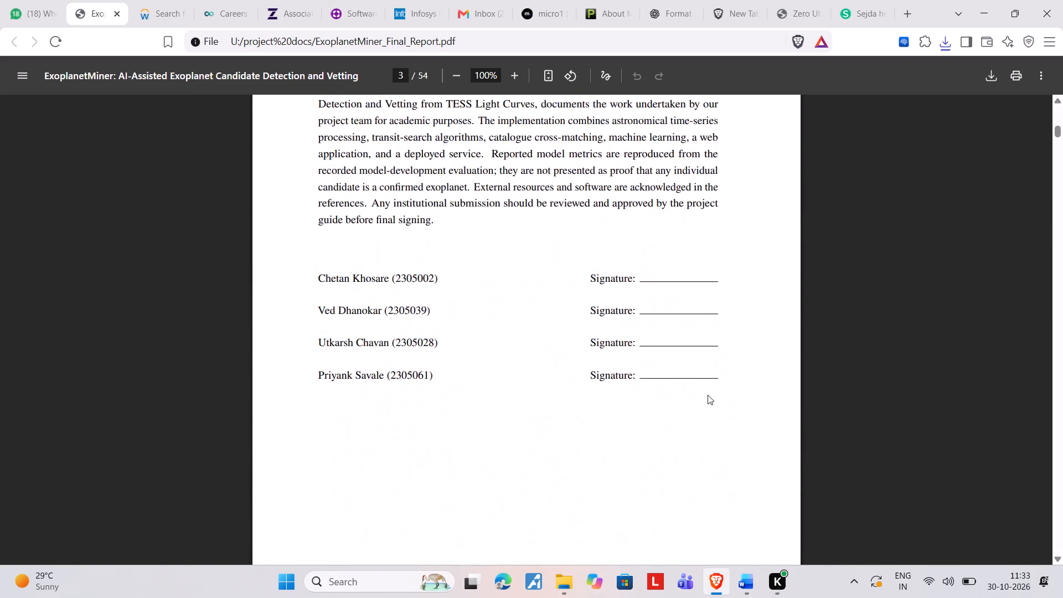
Check the report's table of contents, from the front matter entries through the section 5 listings.
scroll(708, 395, down, 12)
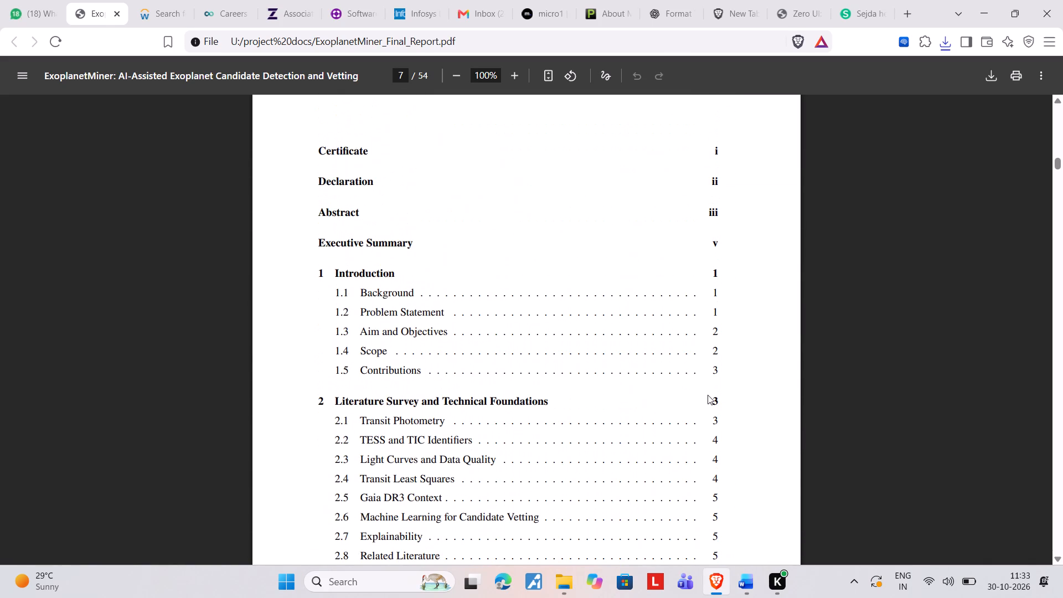
scroll(708, 395, down, 6)
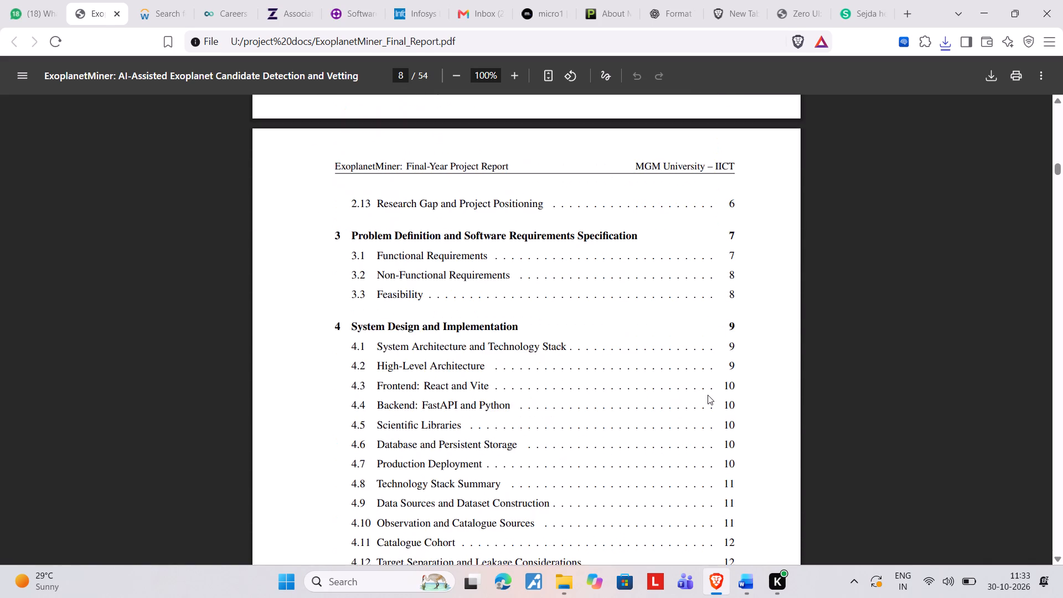
scroll(708, 395, down, 7)
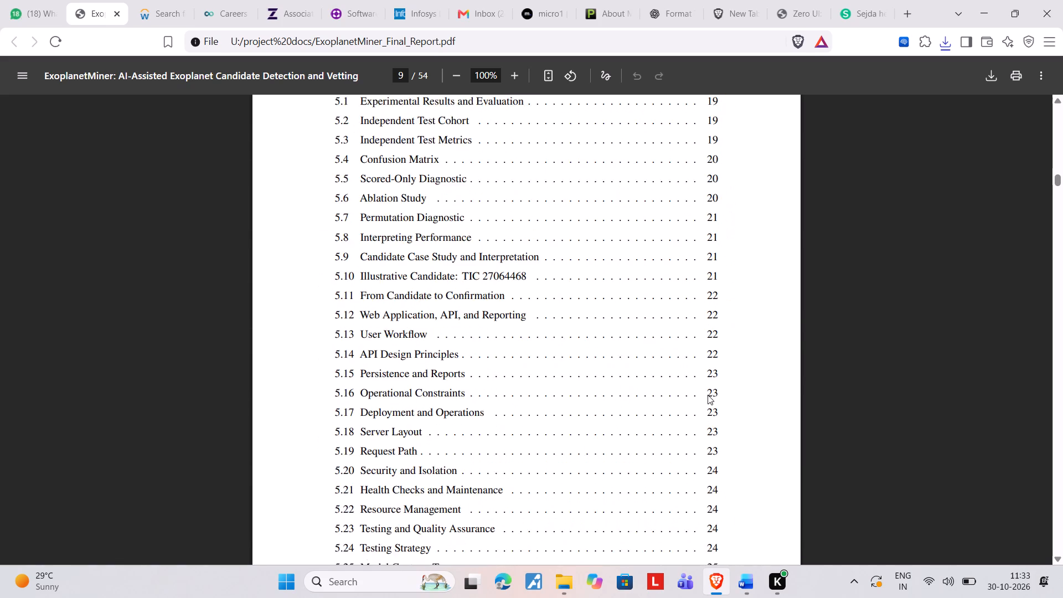
scroll(708, 395, down, 3)
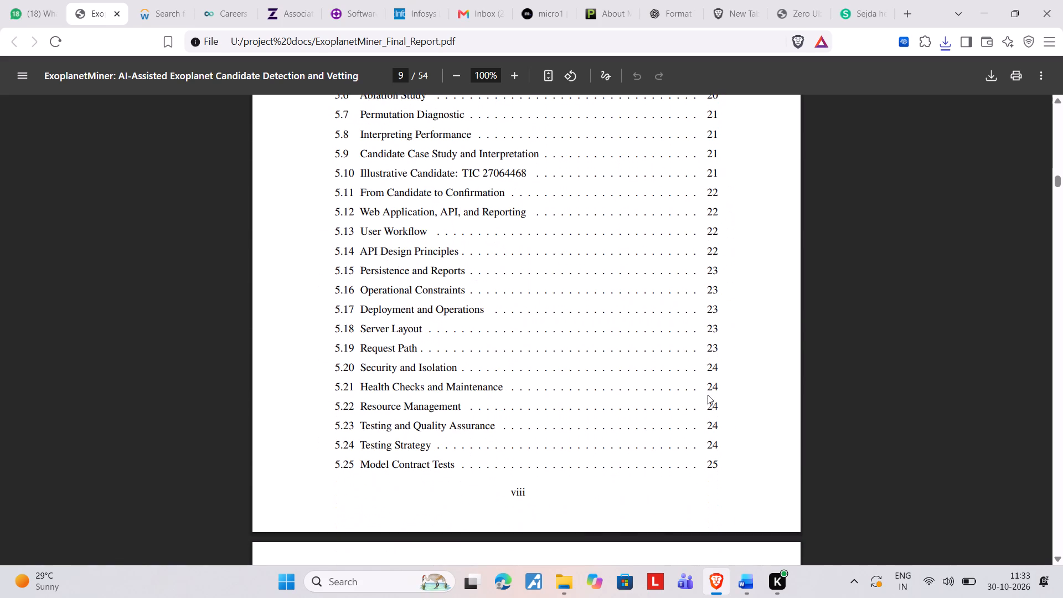
scroll(708, 395, down, 2)
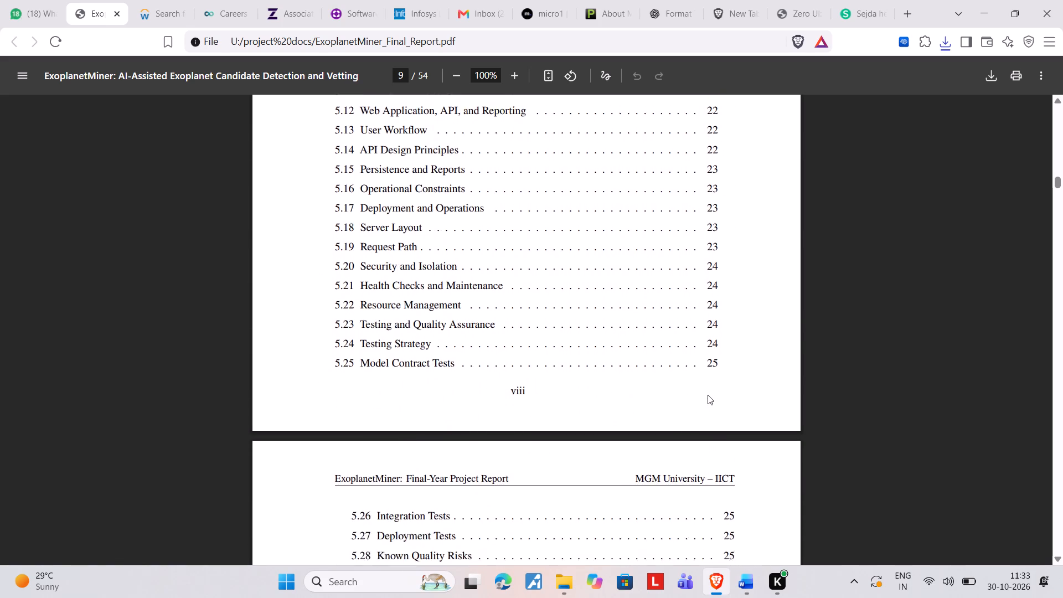
scroll(708, 395, down, 7)
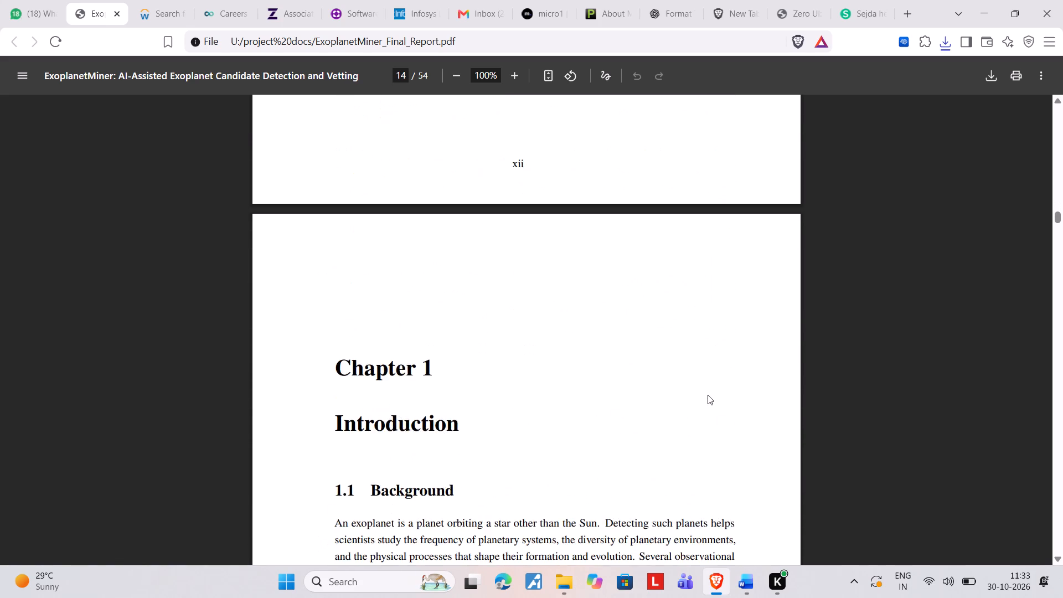
Skim the report's chapters from Chapter 1 Introduction through the results sections to the appendices.
scroll(708, 395, down, 13)
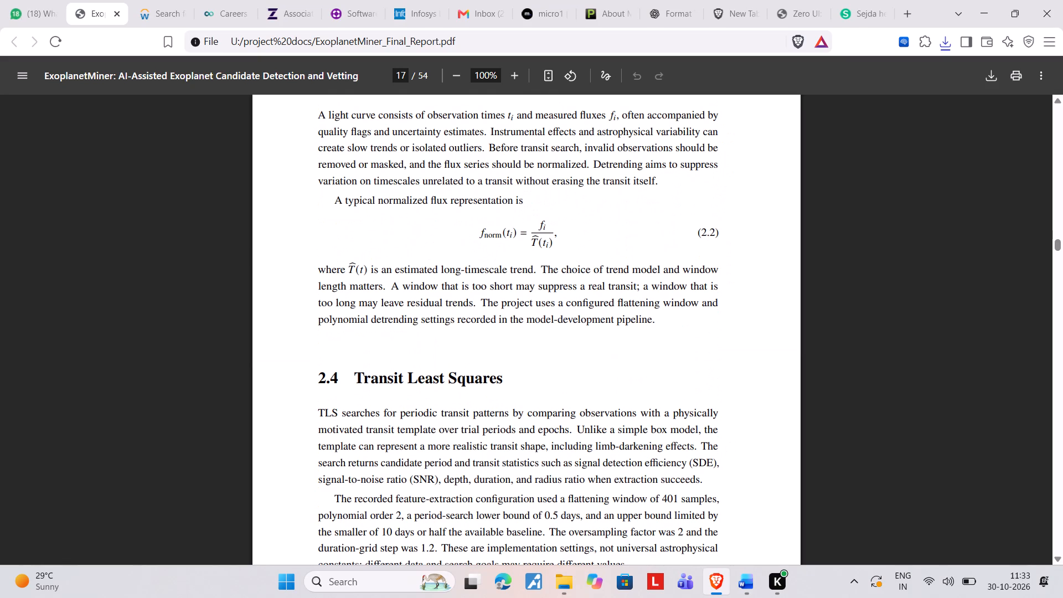
scroll(718, 446, down, 12)
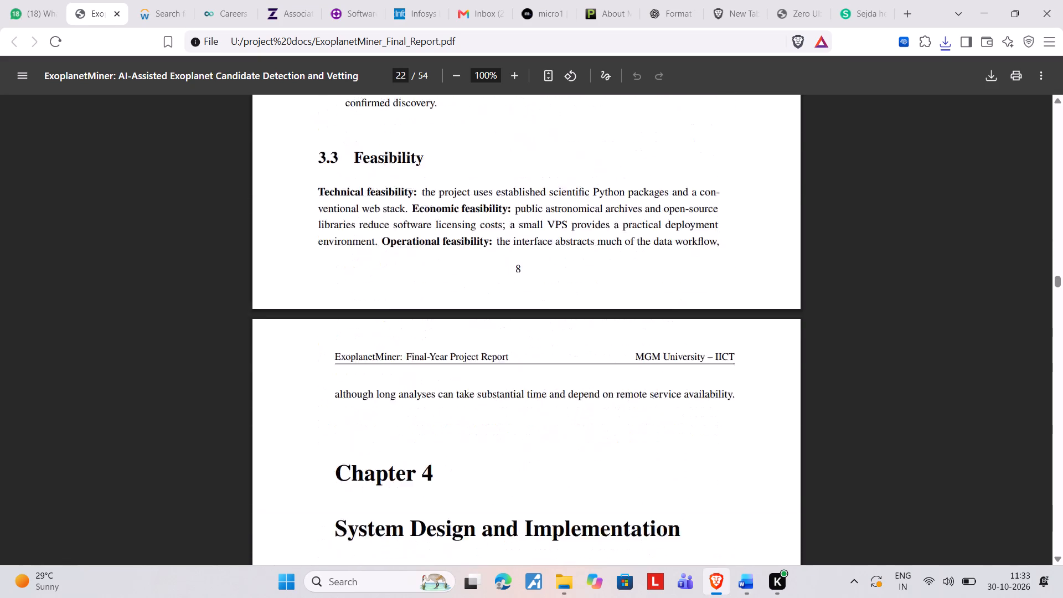
scroll(718, 446, down, 11)
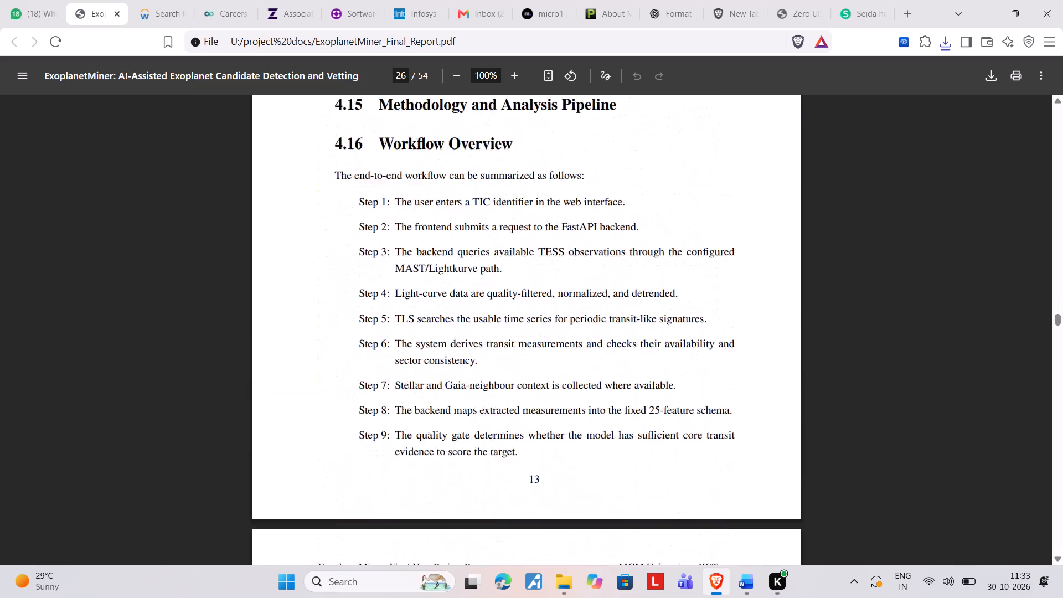
scroll(718, 446, down, 18)
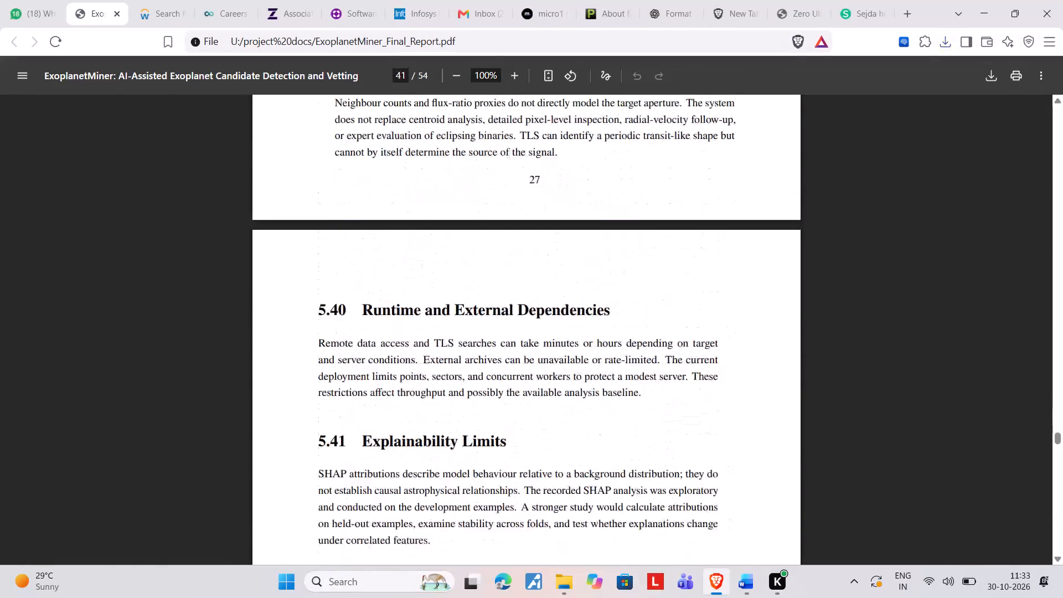
scroll(718, 446, down, 9)
scroll(718, 446, up, 18)
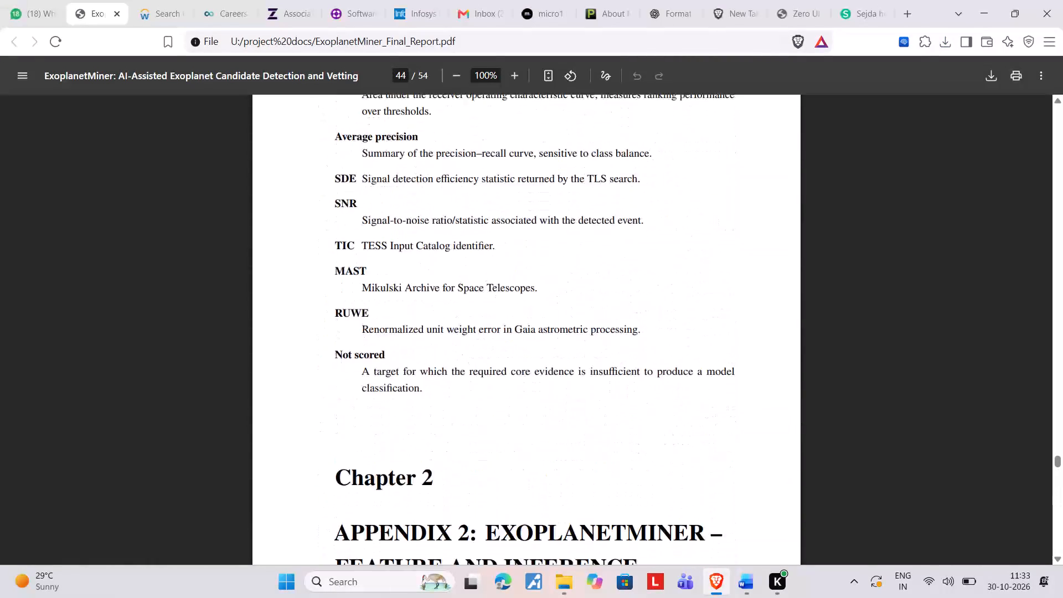
Return to the report's first page and check the title, team, guide and department details.
scroll(718, 446, up, 13)
scroll(718, 446, up, 19)
scroll(718, 446, up, 6)
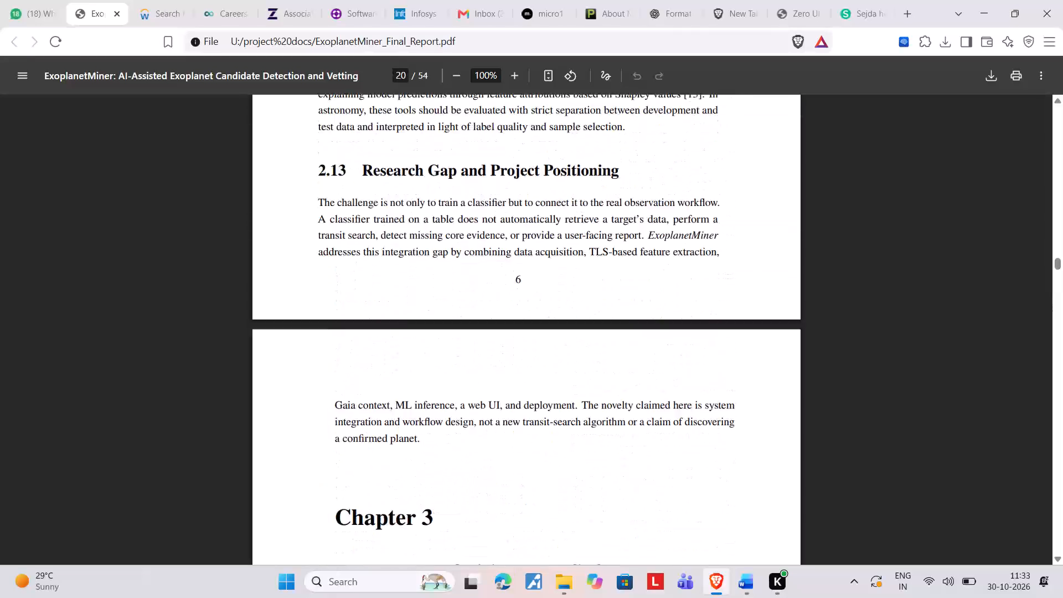
scroll(718, 446, up, 16)
scroll(718, 446, up, 20)
scroll(718, 446, up, 9)
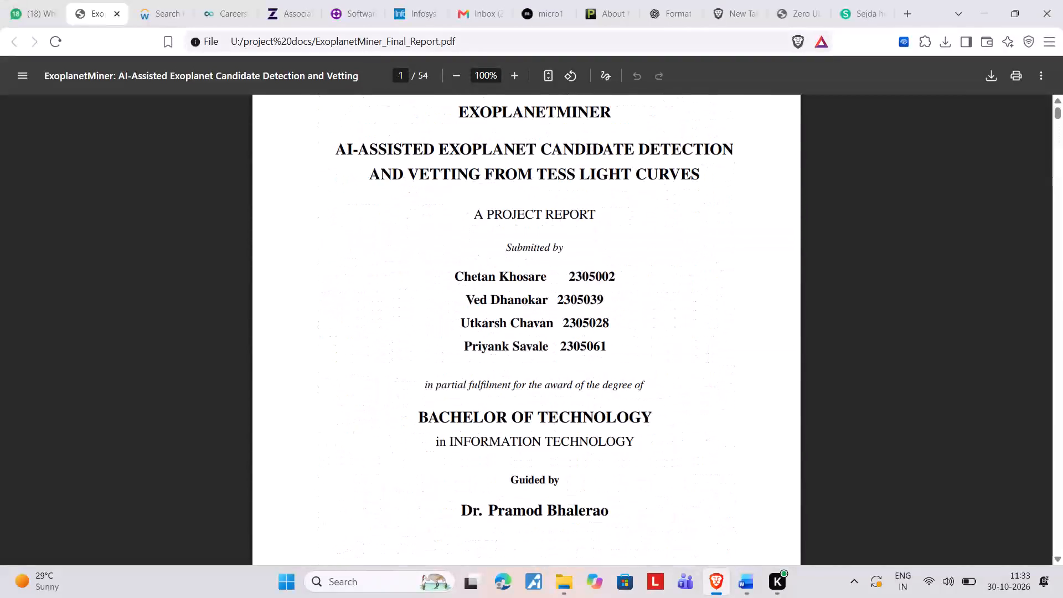
scroll(674, 322, down, 3)
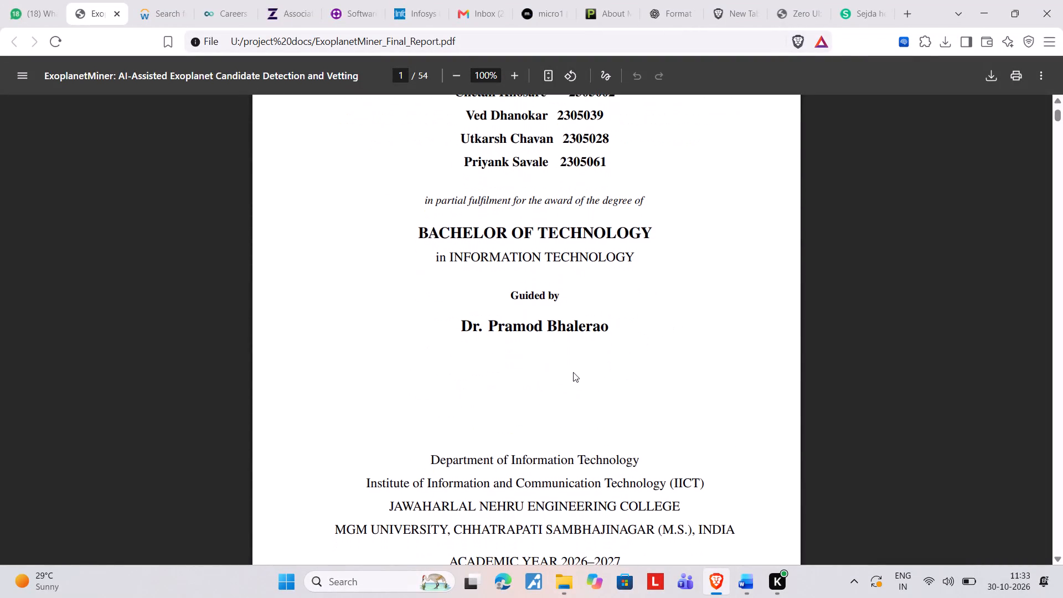
scroll(556, 389, down, 1)
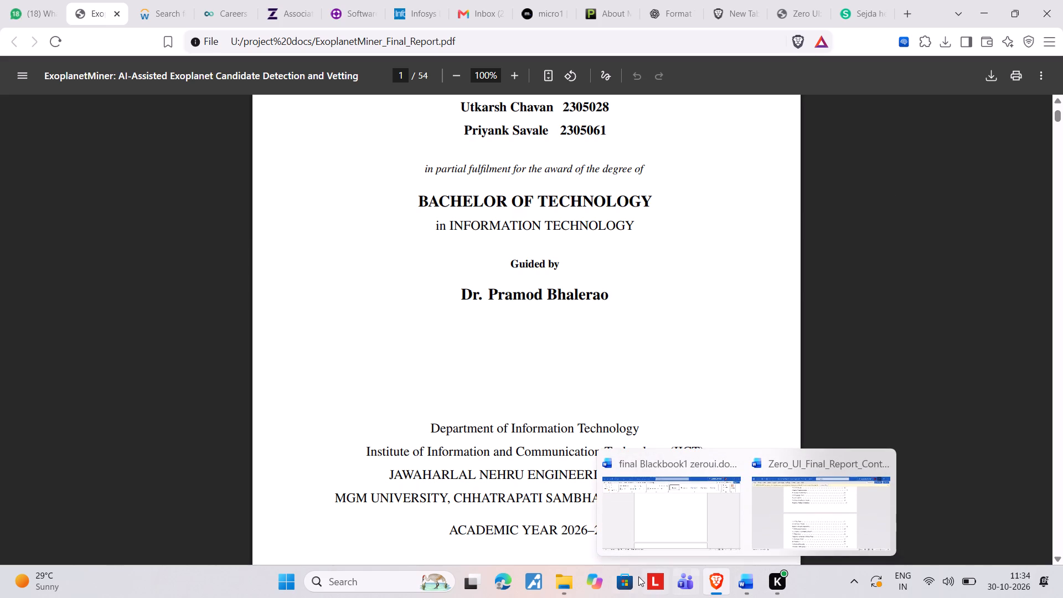
Switch to File Explorer and open the project docs folder.
click(551, 583)
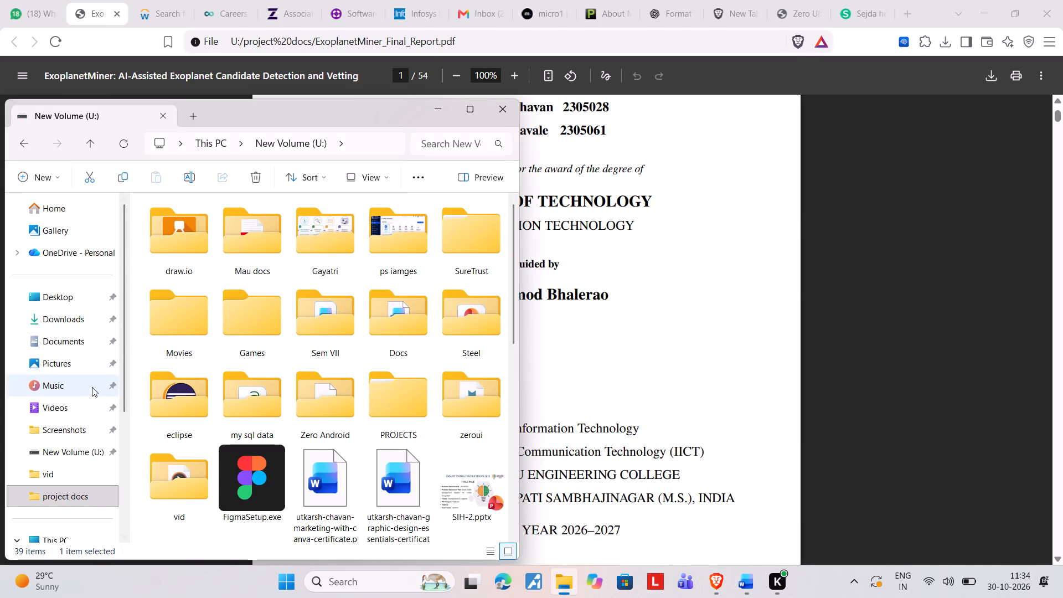
scroll(89, 421, down, 1)
click(73, 445)
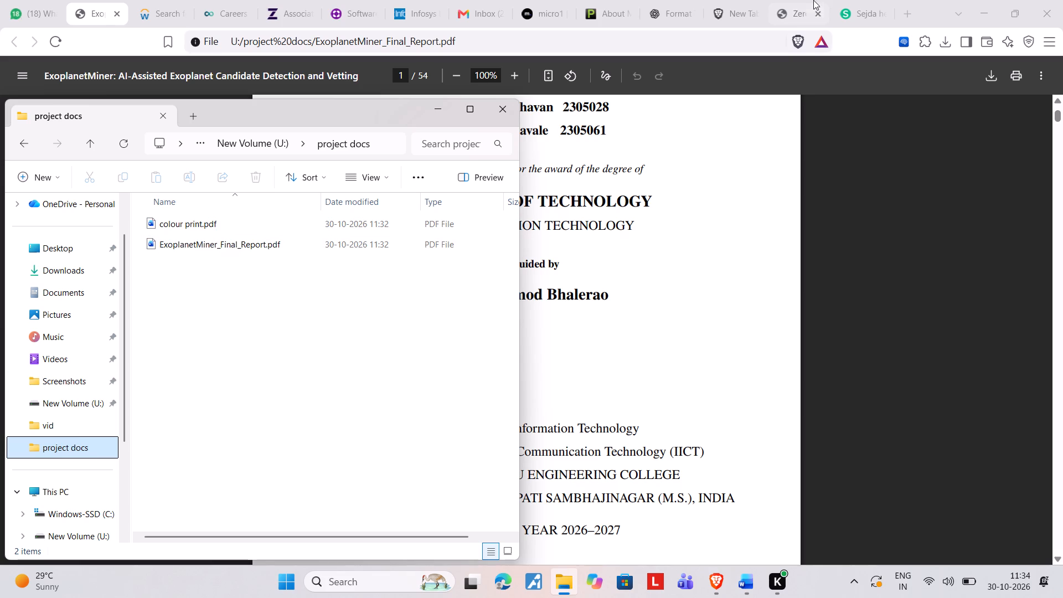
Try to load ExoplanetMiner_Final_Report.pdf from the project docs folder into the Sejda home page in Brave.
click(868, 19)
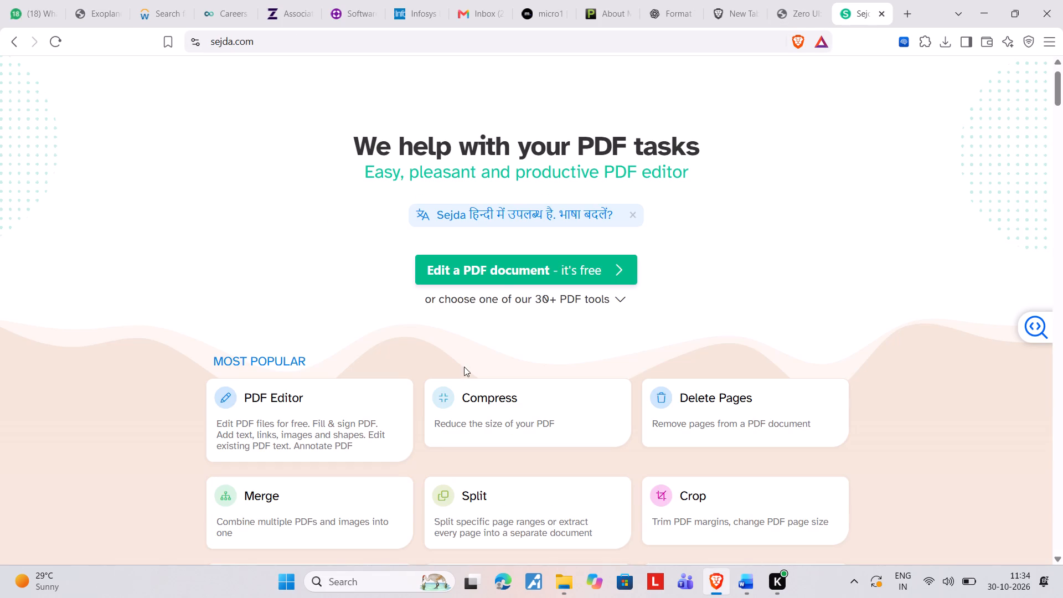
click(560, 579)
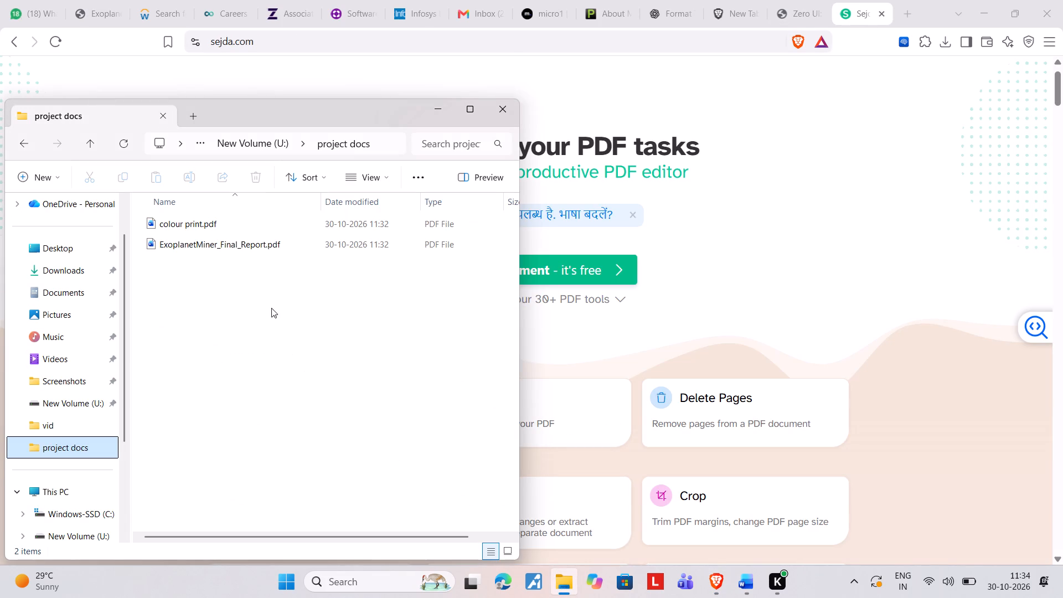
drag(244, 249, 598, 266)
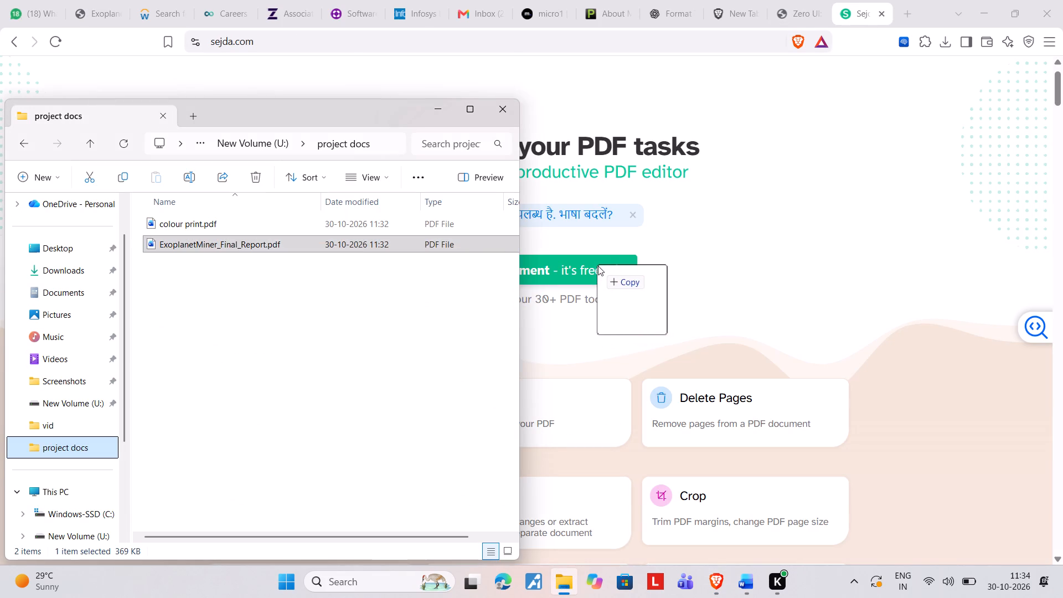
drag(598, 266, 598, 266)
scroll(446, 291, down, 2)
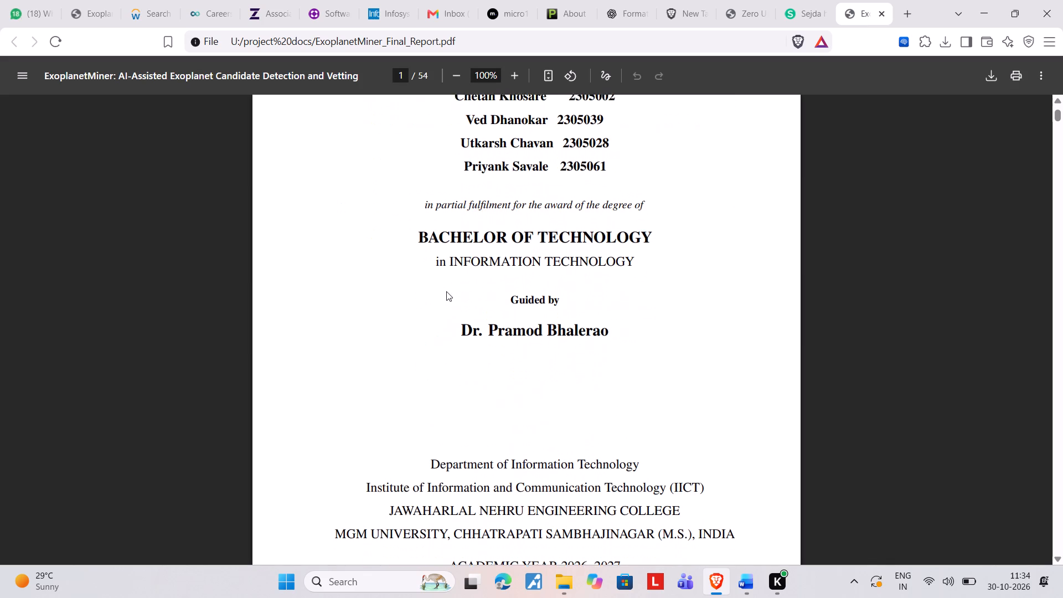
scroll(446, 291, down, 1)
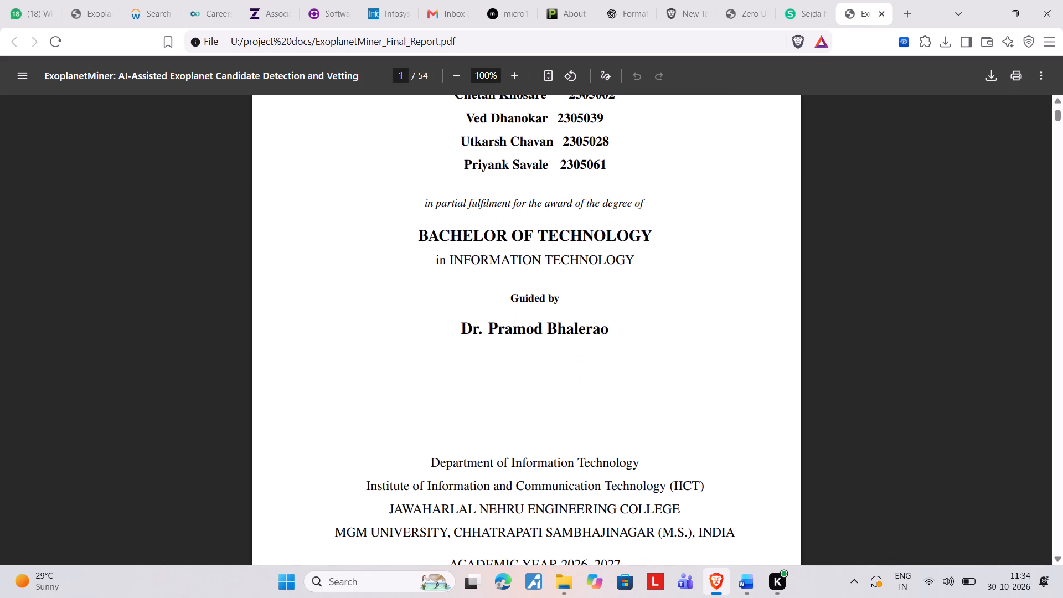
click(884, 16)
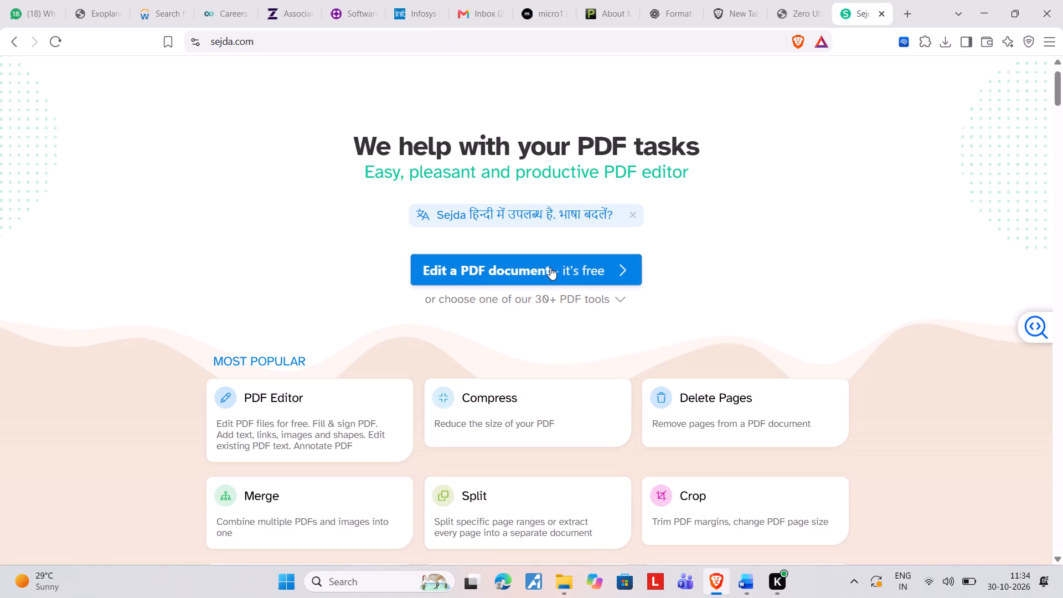
Open Sejda's online PDF editor from its home page.
click(550, 268)
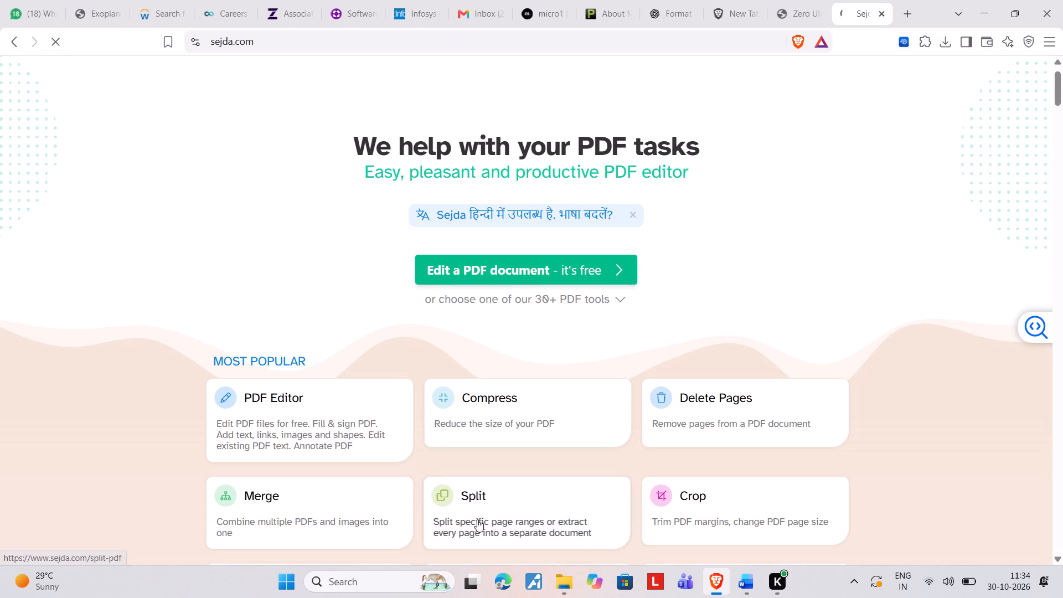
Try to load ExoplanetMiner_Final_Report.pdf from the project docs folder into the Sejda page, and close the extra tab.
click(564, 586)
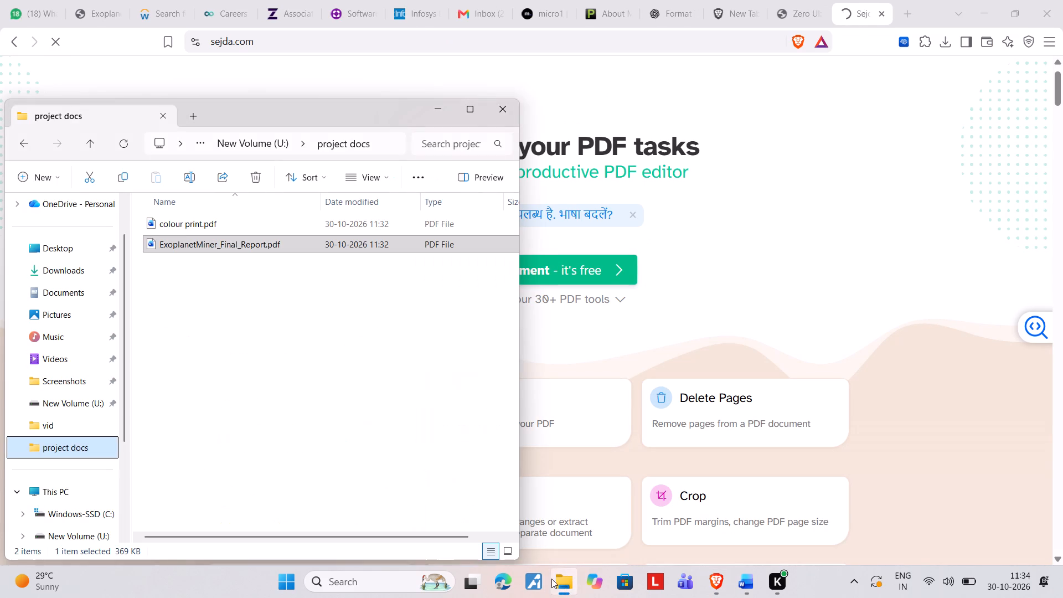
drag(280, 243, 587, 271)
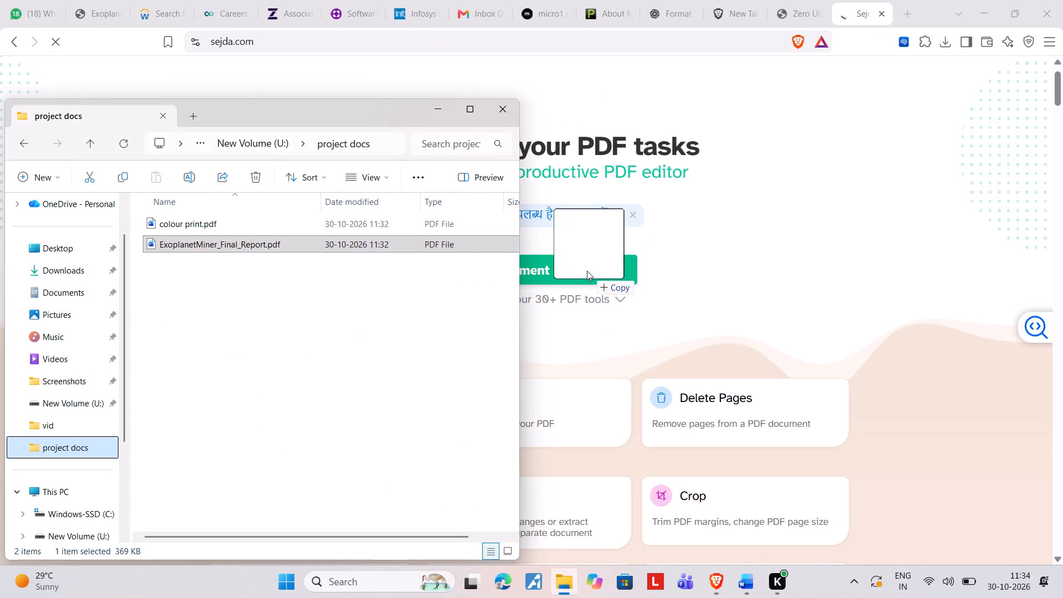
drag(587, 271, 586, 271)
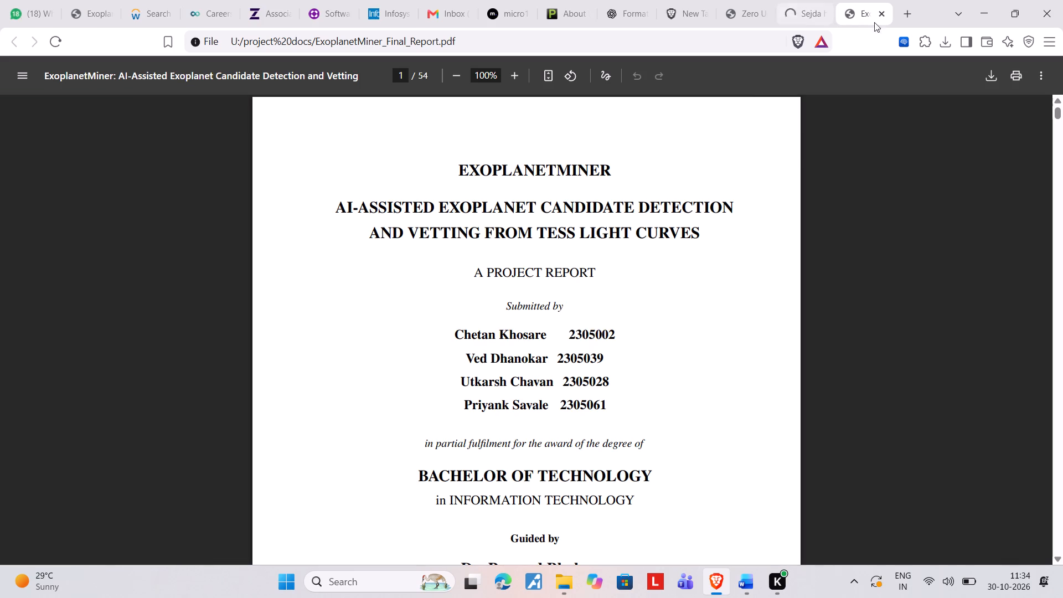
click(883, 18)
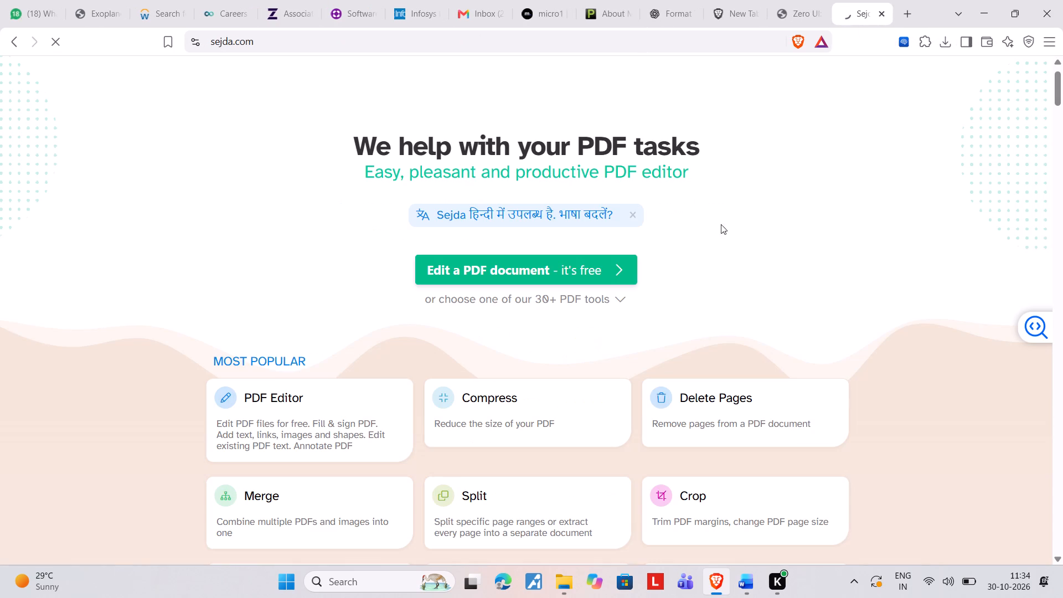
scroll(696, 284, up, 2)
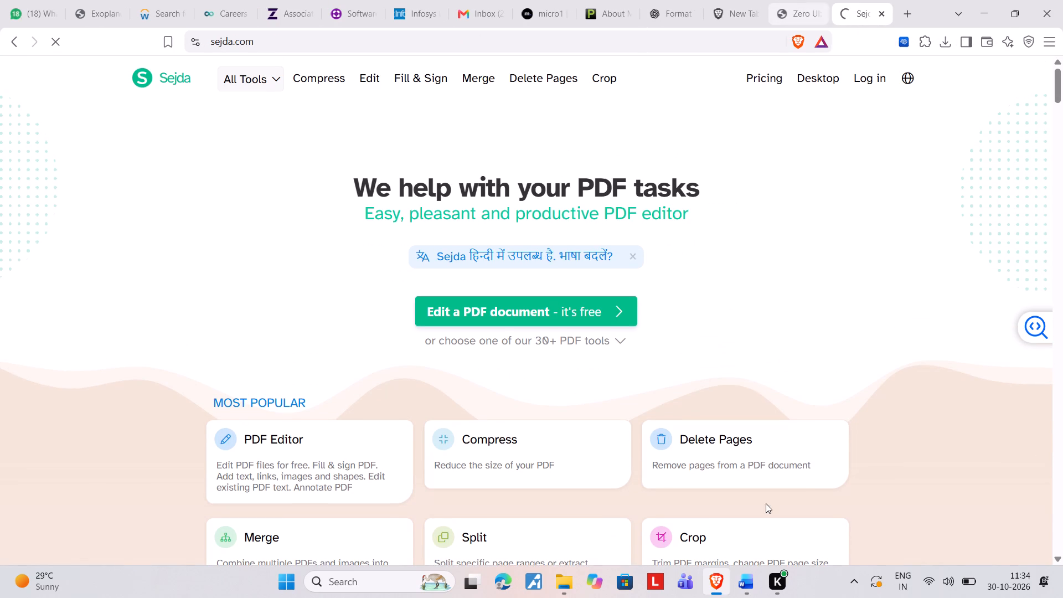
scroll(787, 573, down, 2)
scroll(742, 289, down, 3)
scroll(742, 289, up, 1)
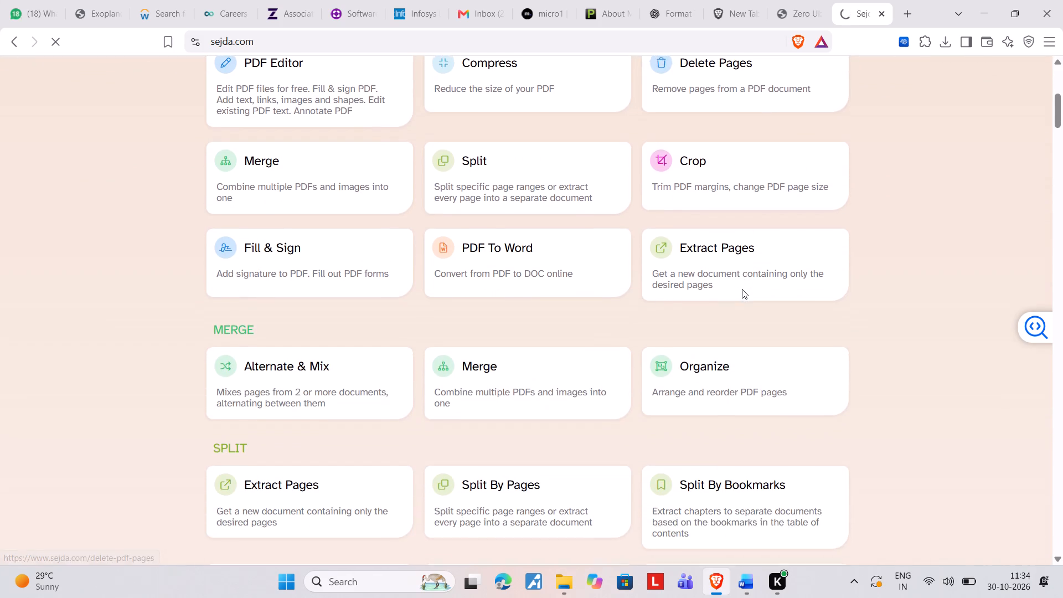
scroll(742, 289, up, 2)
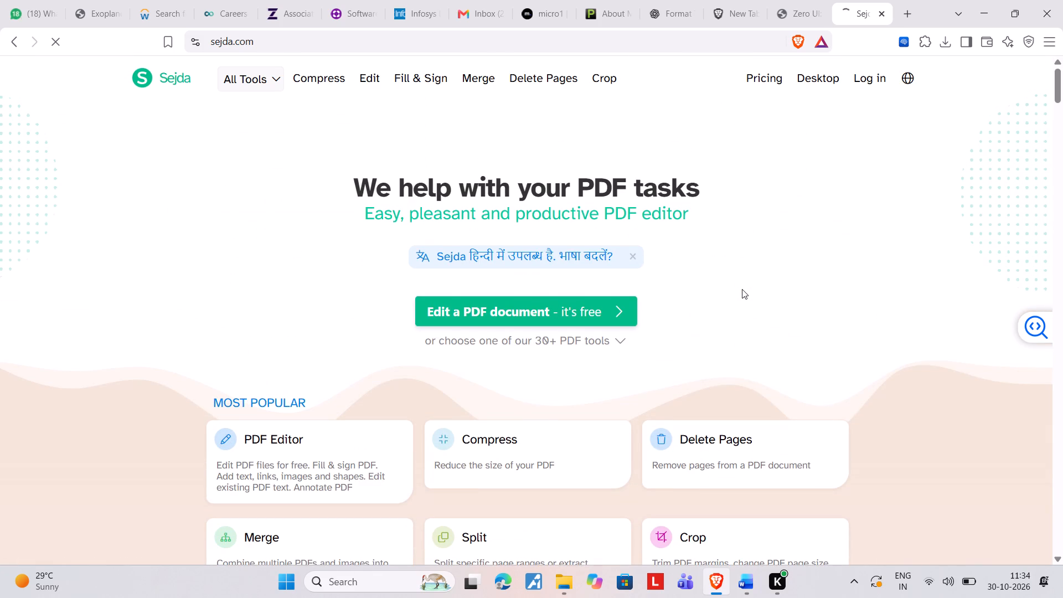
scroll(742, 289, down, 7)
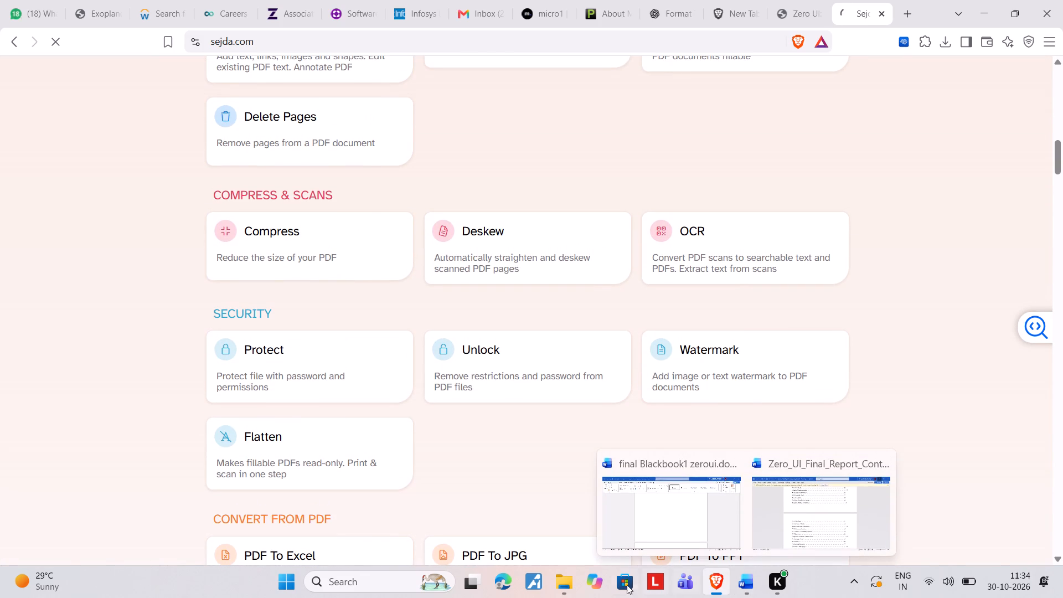
Load ExoplanetMiner_Final_Report.pdf from the project docs folder into Sejda's online PDF editor.
click(573, 584)
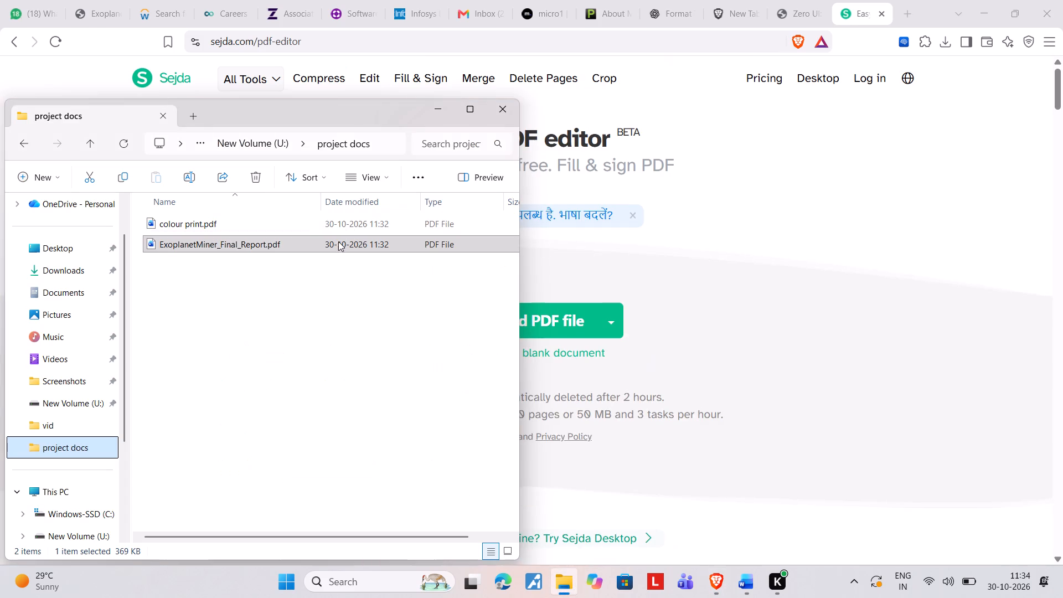
click(678, 323)
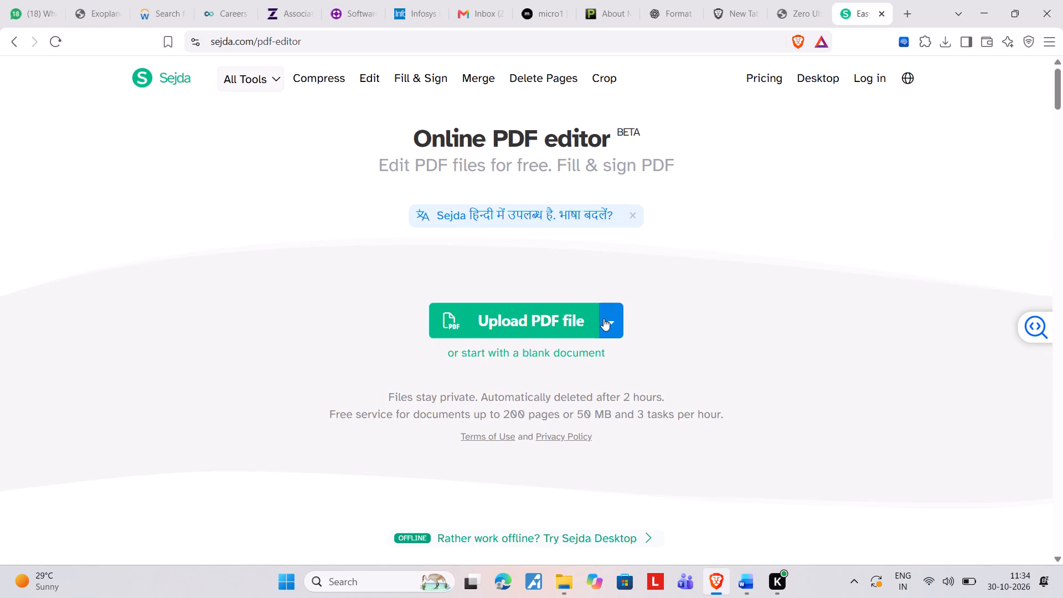
click(603, 318)
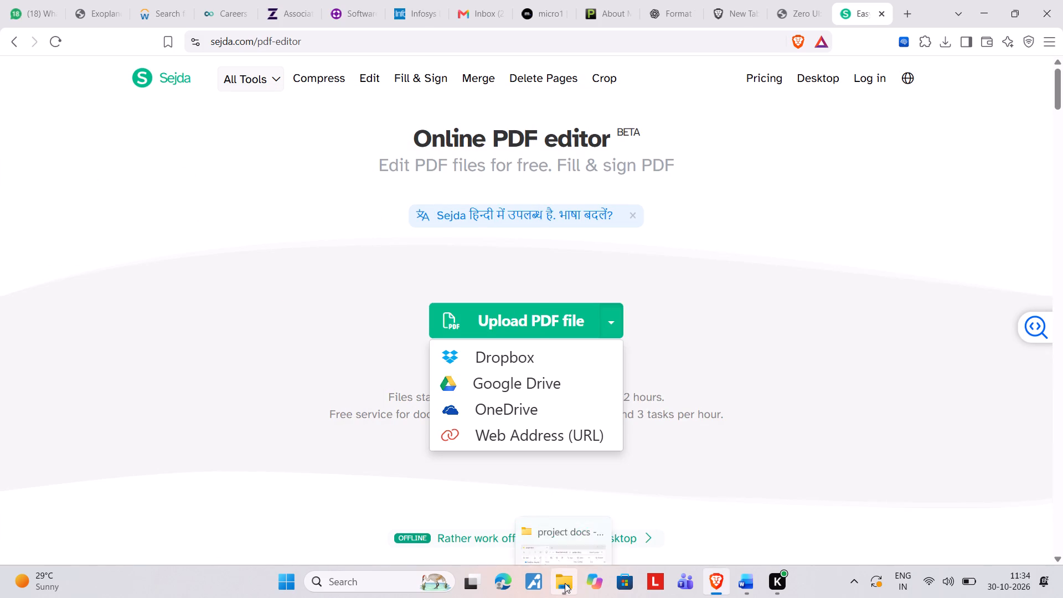
click(565, 583)
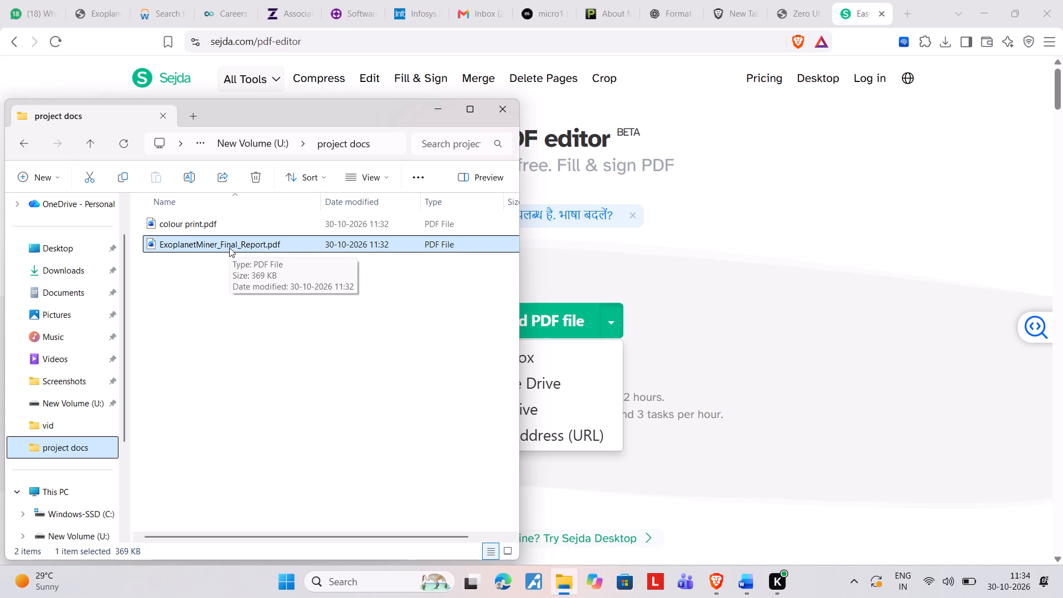
drag(229, 248, 632, 316)
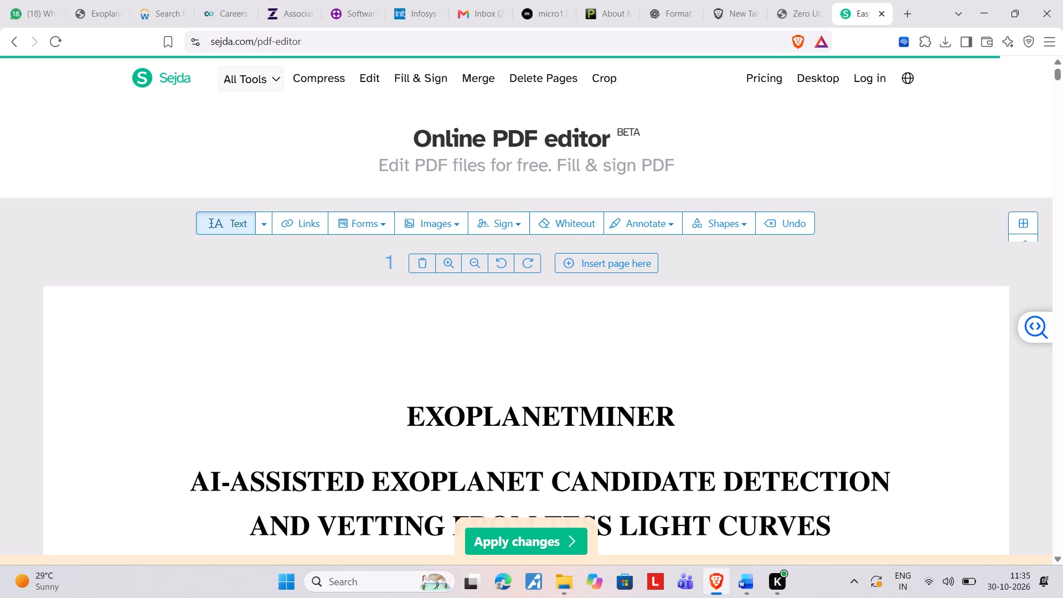
Insert the MGM University logo, pngaaa.com-1375983.png from Downloads, on the title page above the department line.
scroll(572, 340, down, 6)
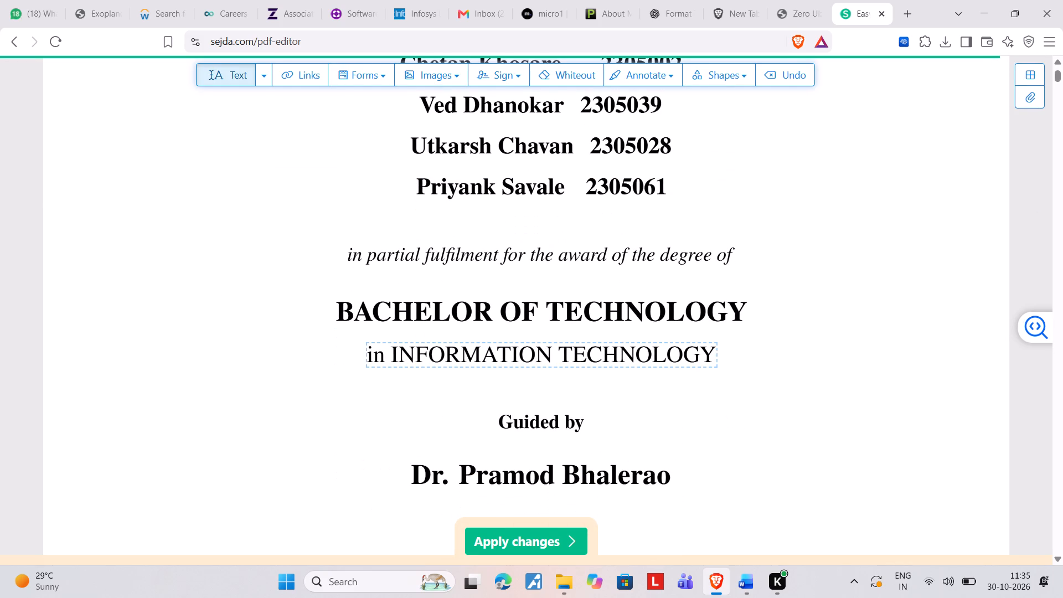
scroll(642, 355, down, 4)
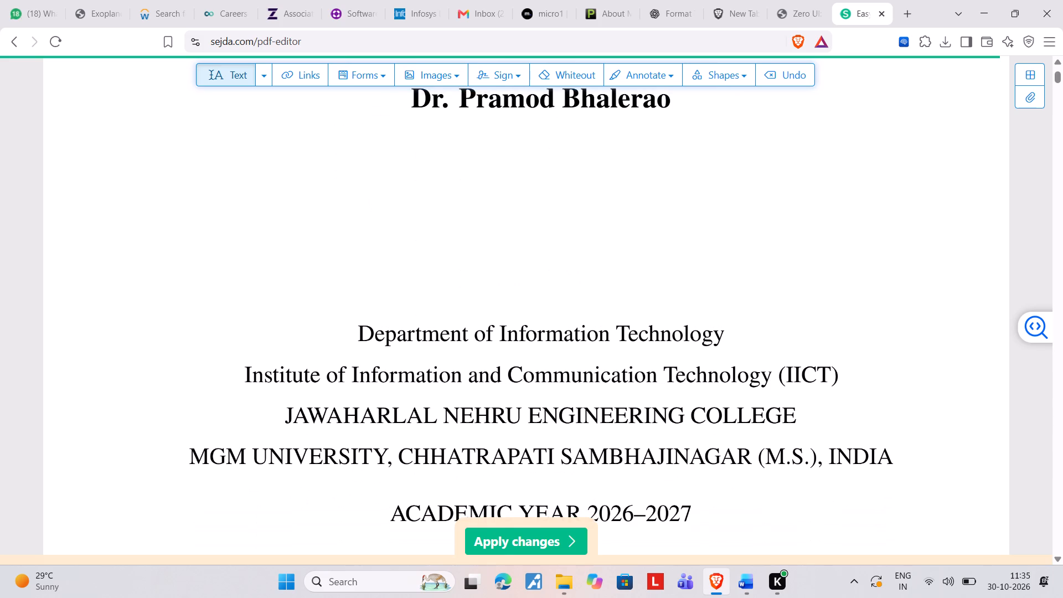
scroll(642, 355, up, 1)
scroll(559, 426, up, 1)
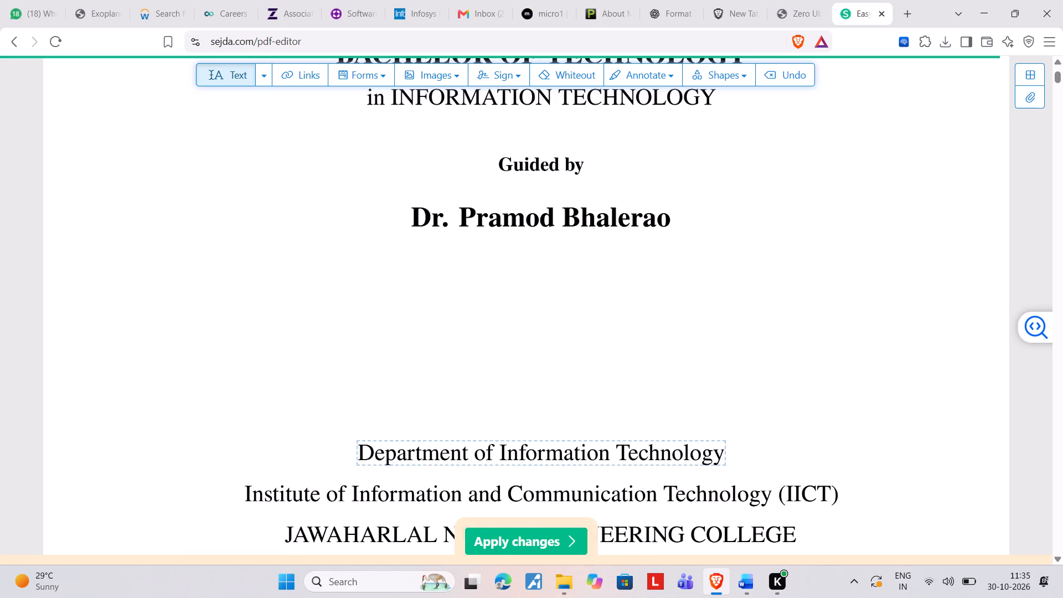
scroll(559, 426, up, 1)
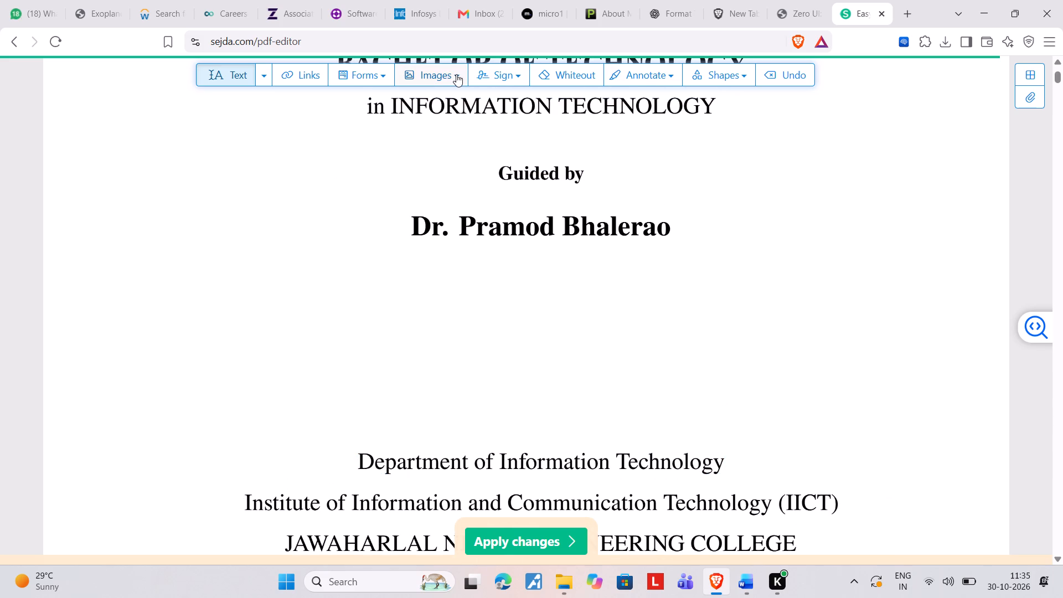
click(456, 74)
click(496, 152)
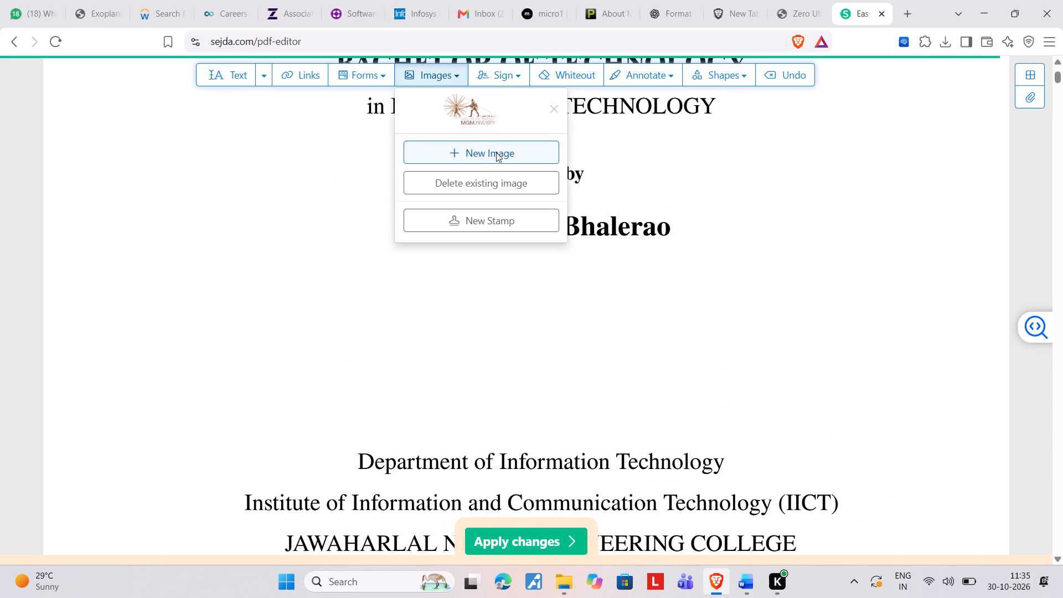
click(218, 121)
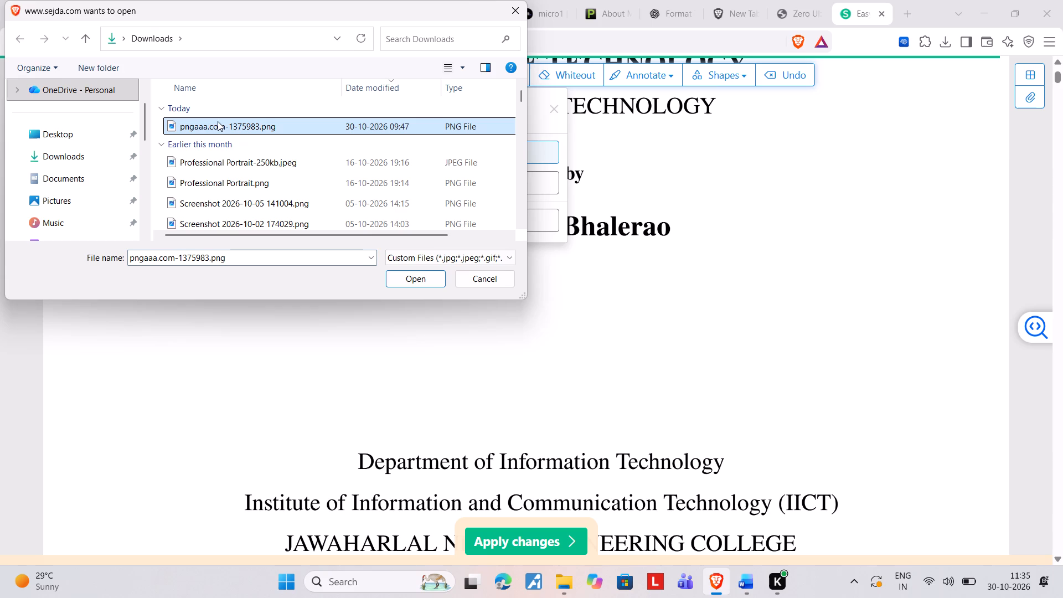
click(422, 279)
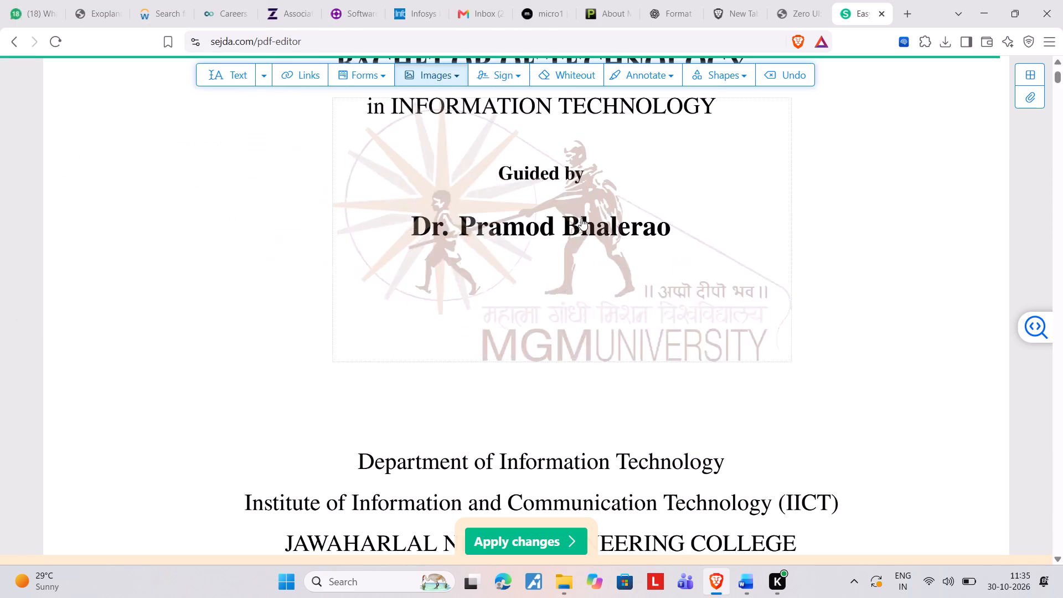
click(535, 306)
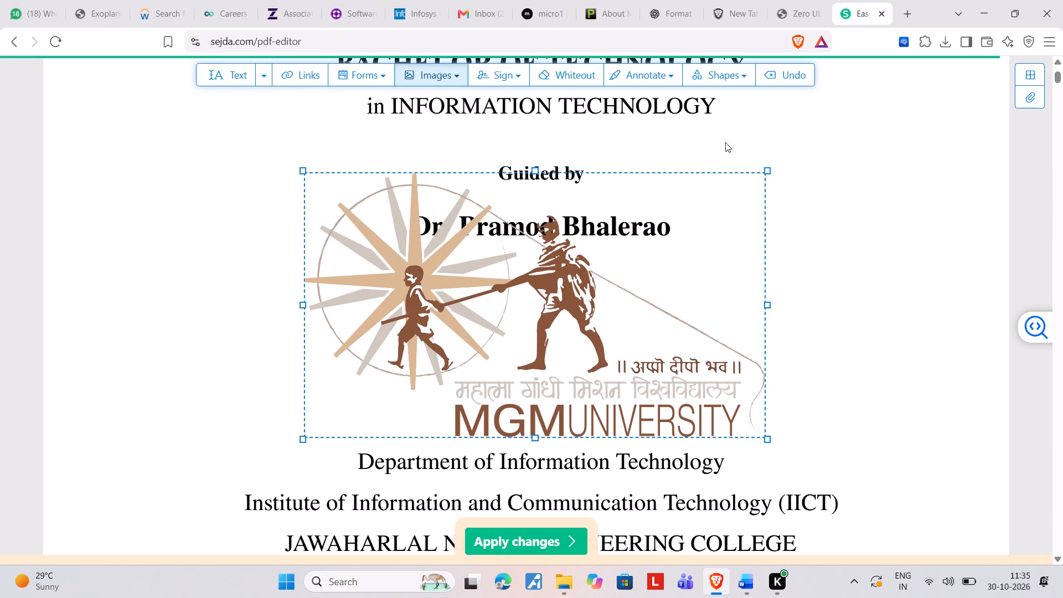
Shrink the logo to fit between the guide's name and the department line, and centre it horizontally.
drag(763, 171, 642, 274)
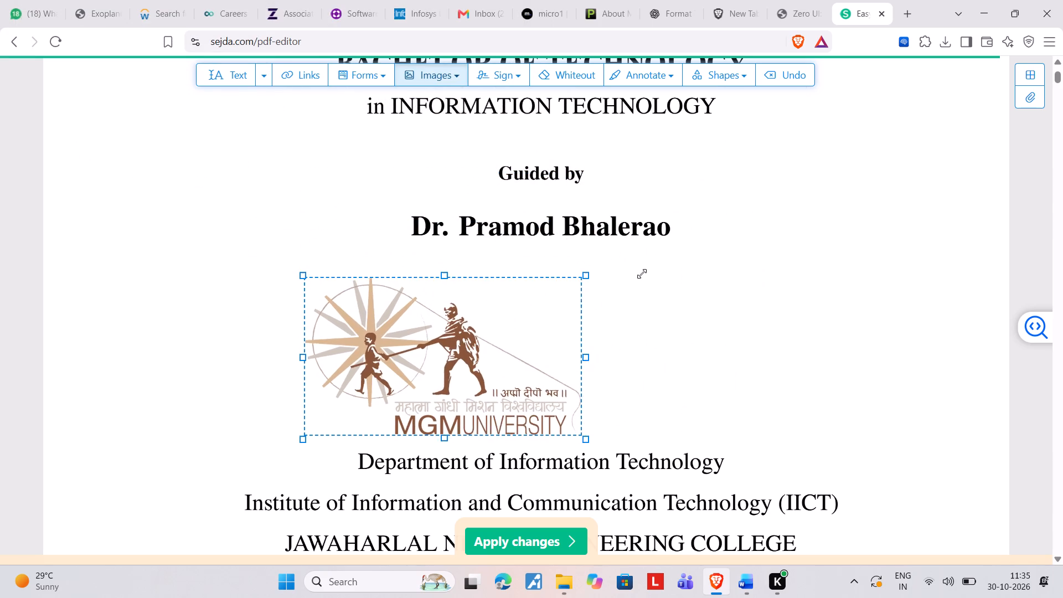
drag(642, 274, 721, 239)
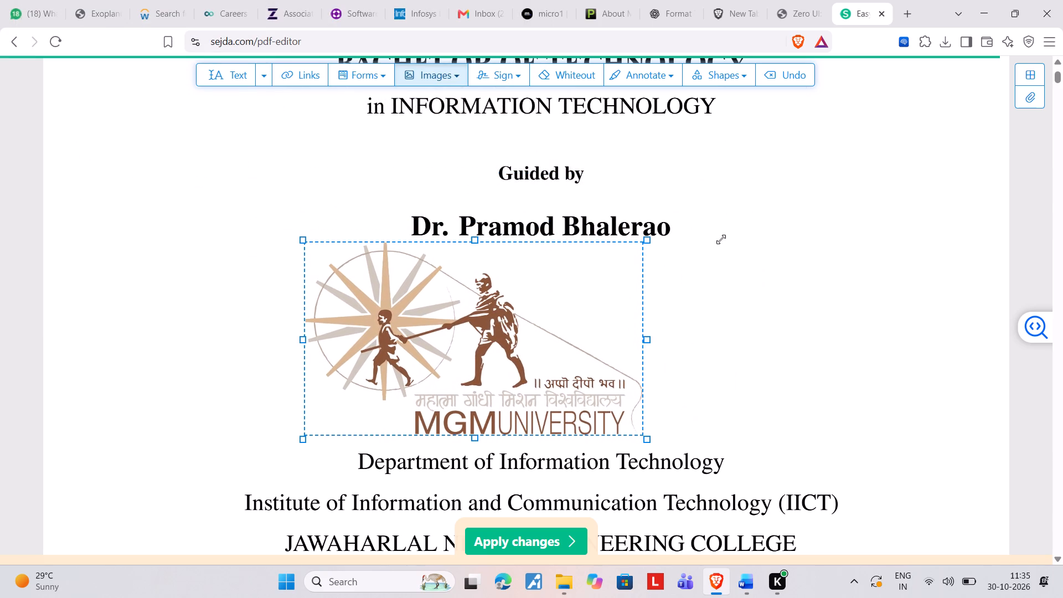
drag(721, 239, 723, 239)
drag(473, 344, 539, 342)
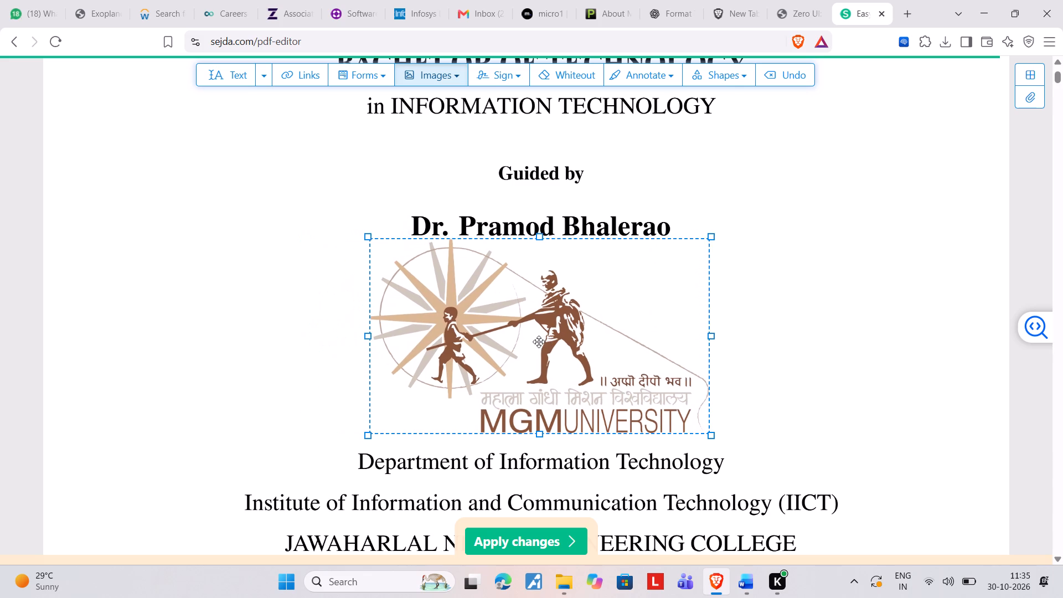
drag(539, 342, 539, 346)
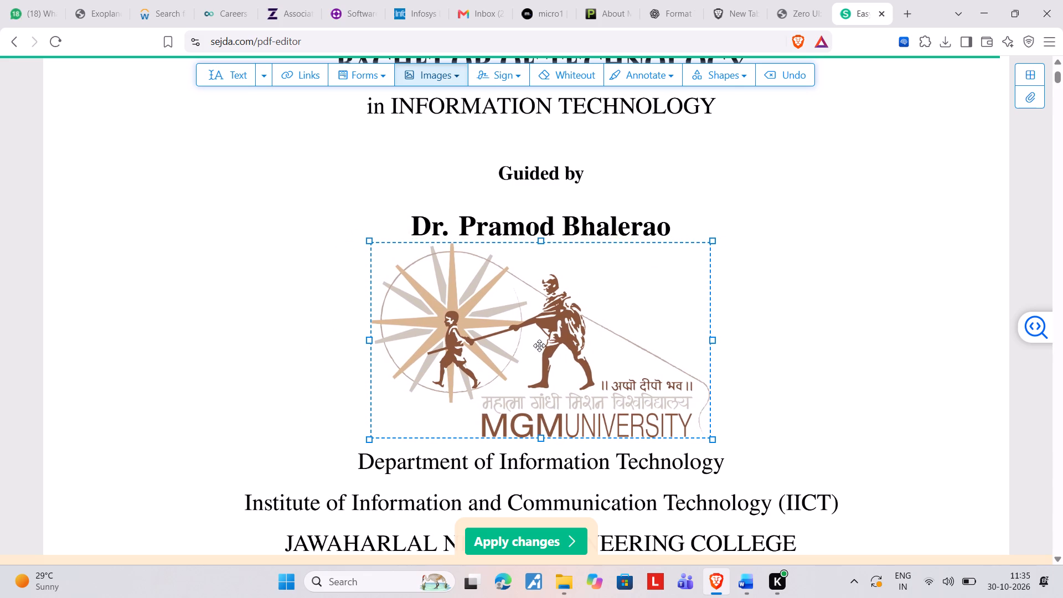
drag(539, 346, 538, 347)
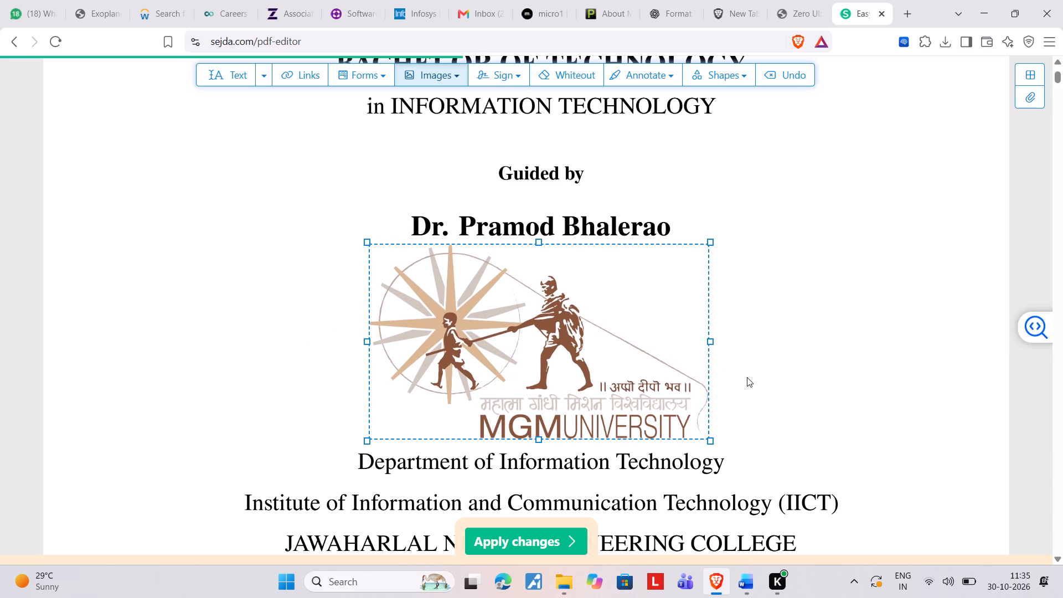
click(747, 377)
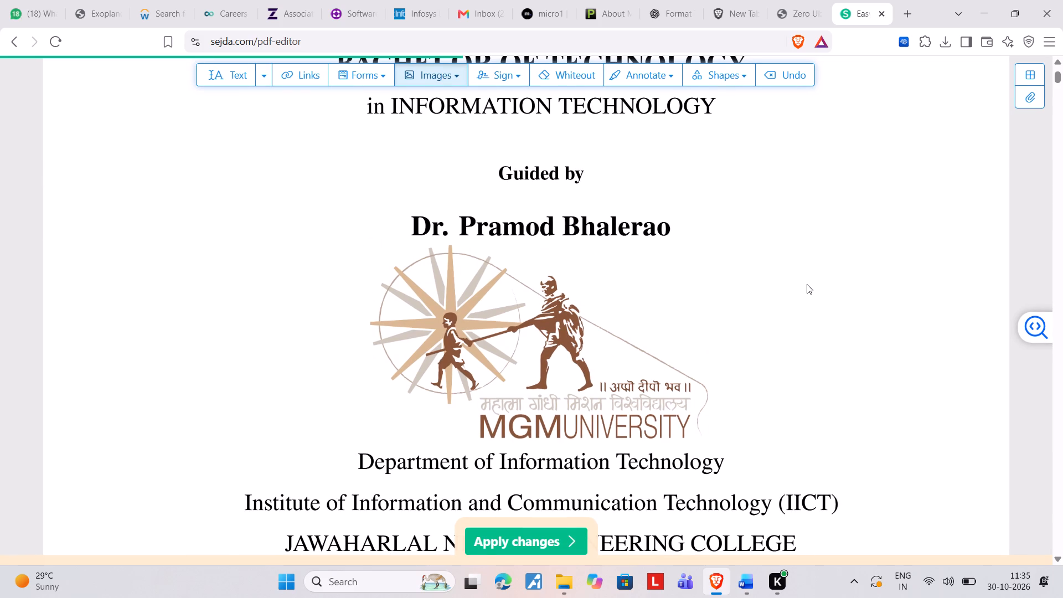
Reduce the logo slightly more and recentre it, leaving a small gap to the text above and below.
click(656, 334)
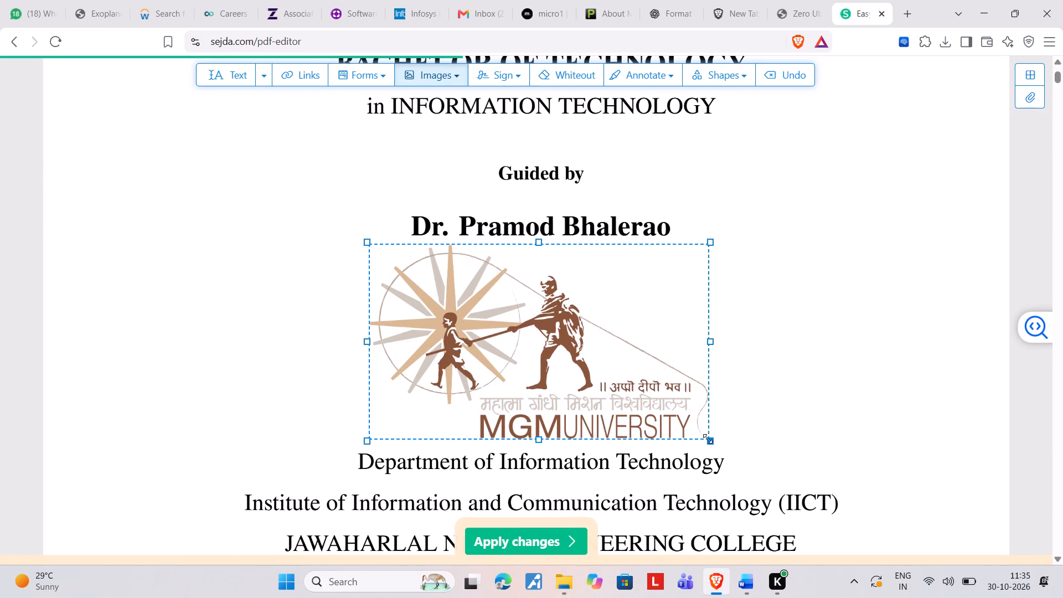
drag(708, 439, 677, 420)
click(533, 345)
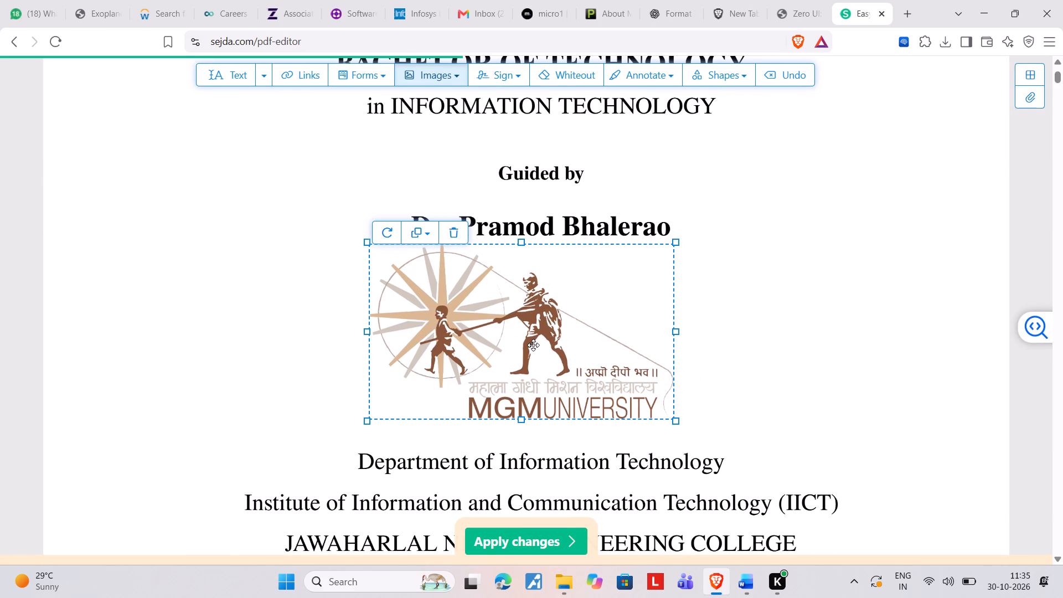
drag(533, 345, 549, 358)
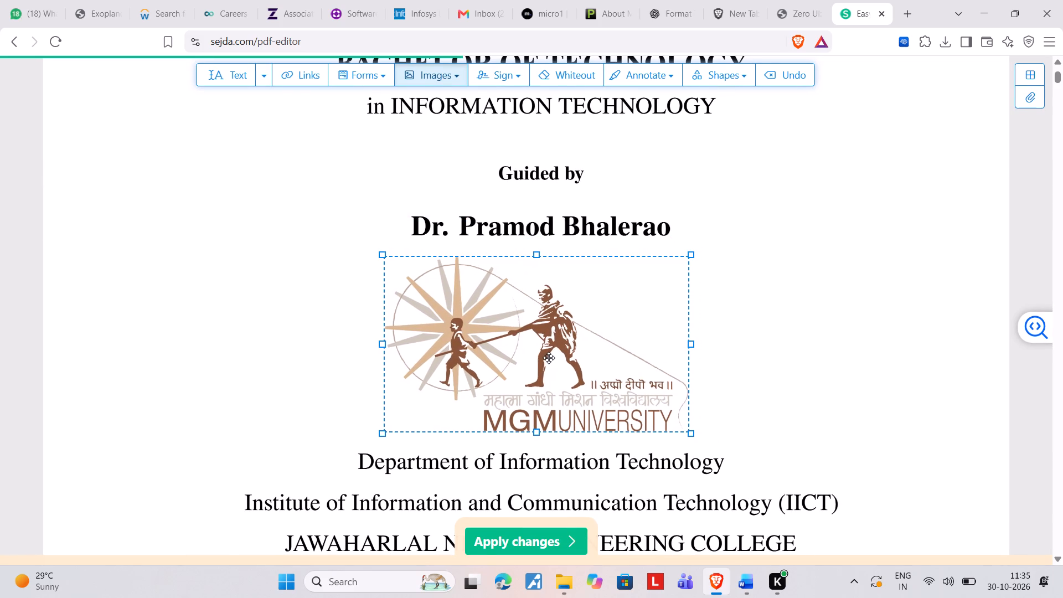
drag(549, 358, 553, 355)
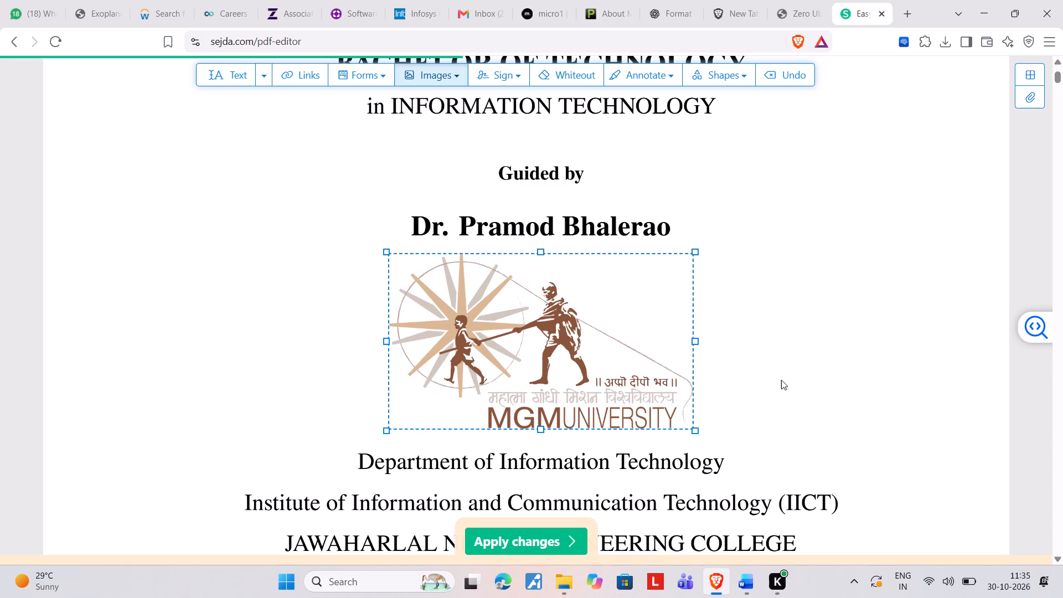
click(791, 386)
Apply the logo edit to the report PDF.
click(514, 540)
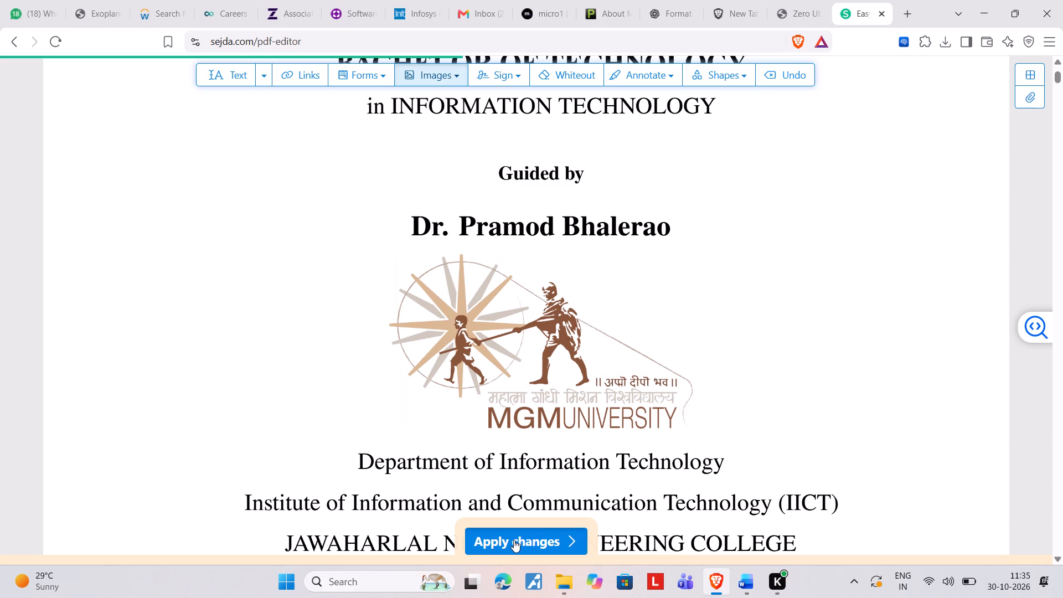
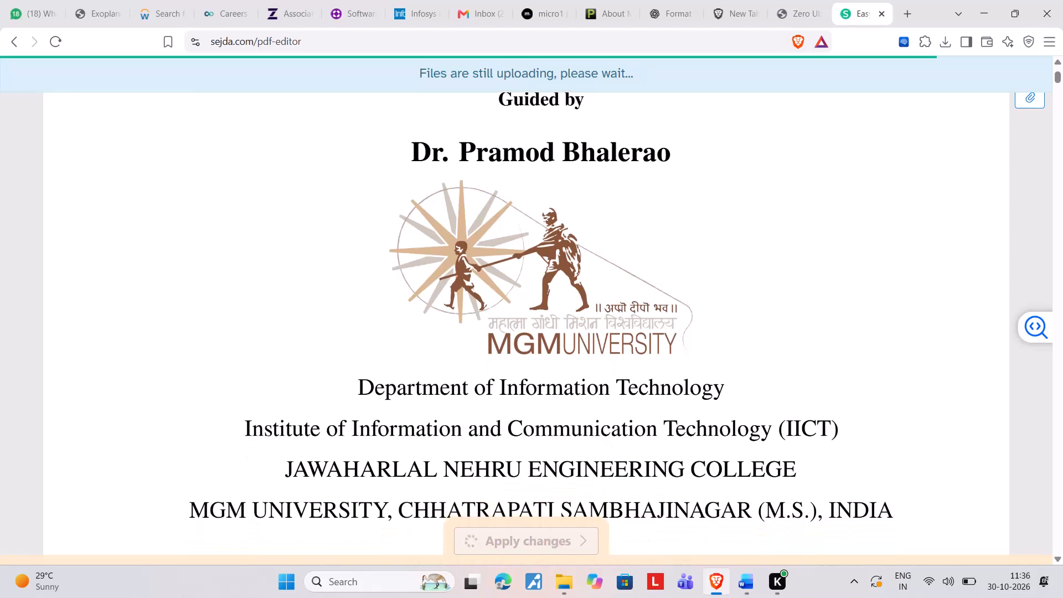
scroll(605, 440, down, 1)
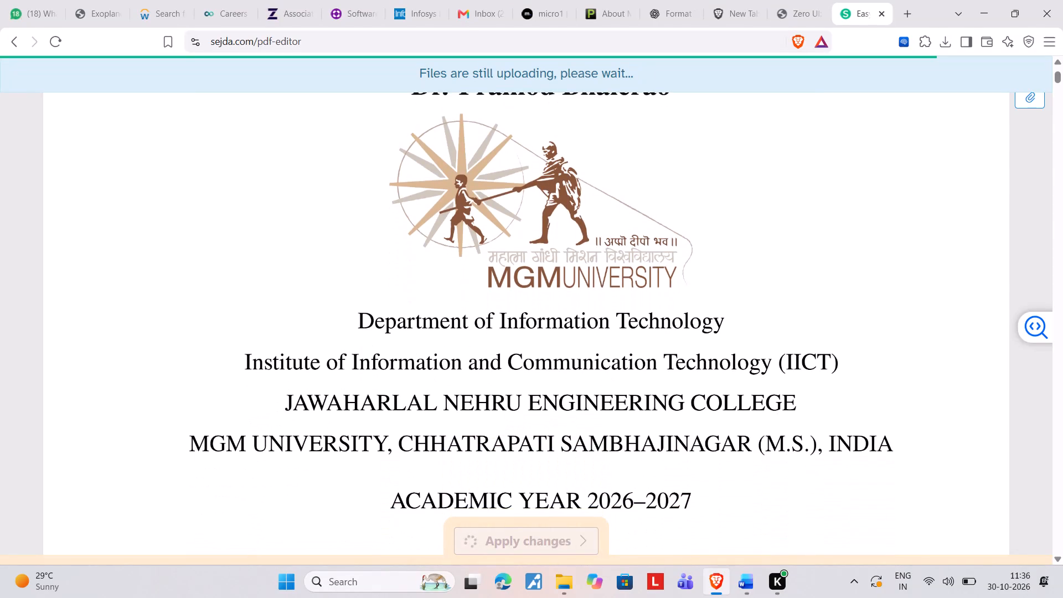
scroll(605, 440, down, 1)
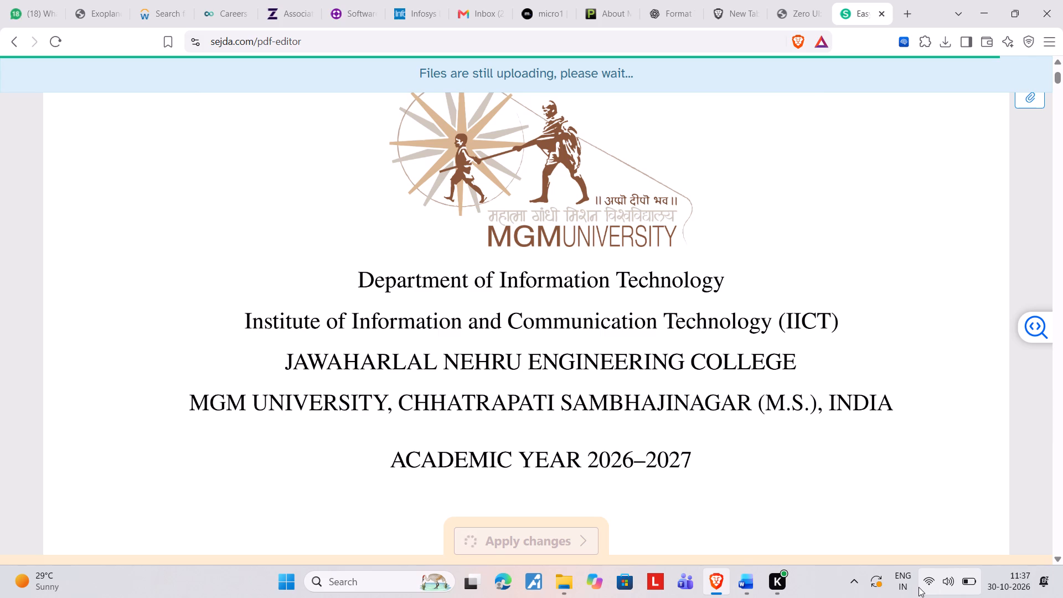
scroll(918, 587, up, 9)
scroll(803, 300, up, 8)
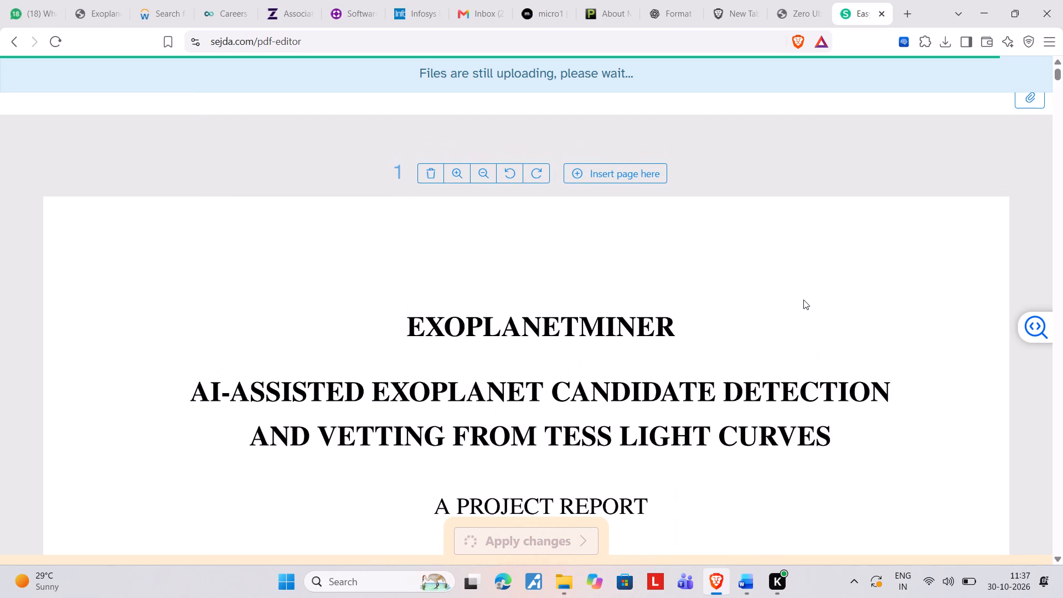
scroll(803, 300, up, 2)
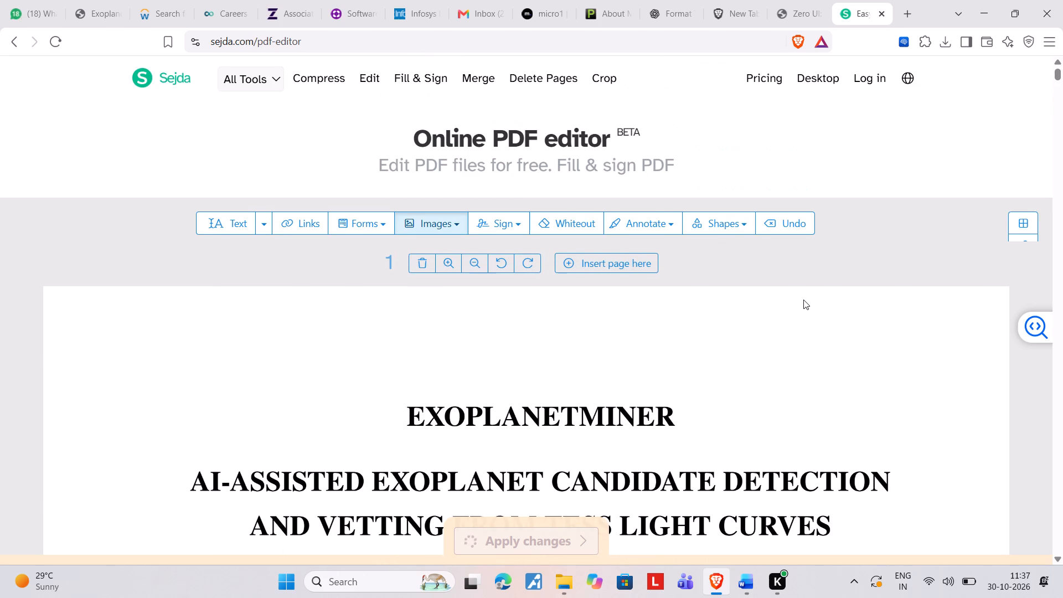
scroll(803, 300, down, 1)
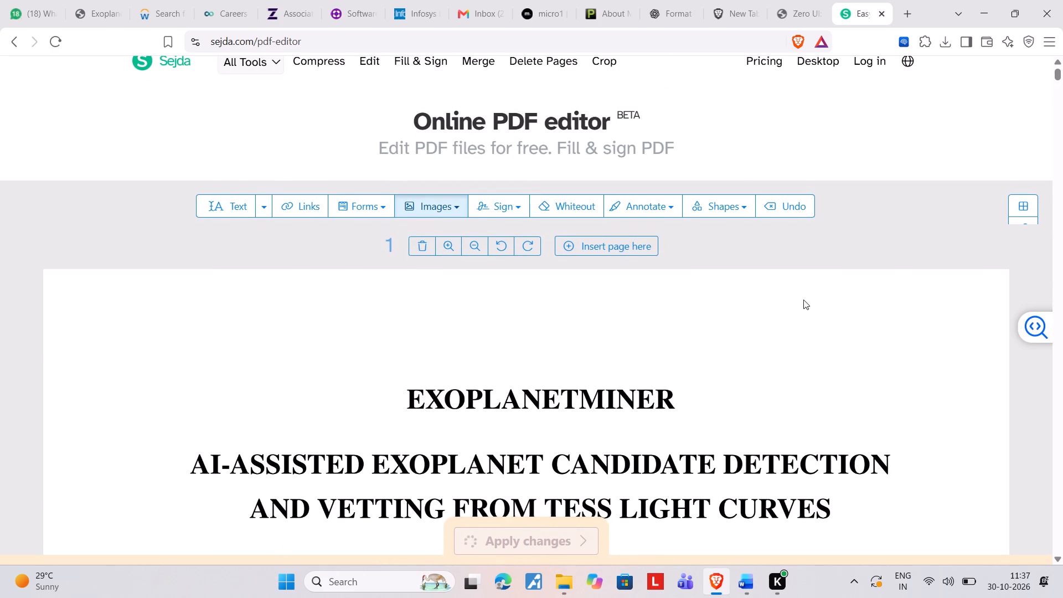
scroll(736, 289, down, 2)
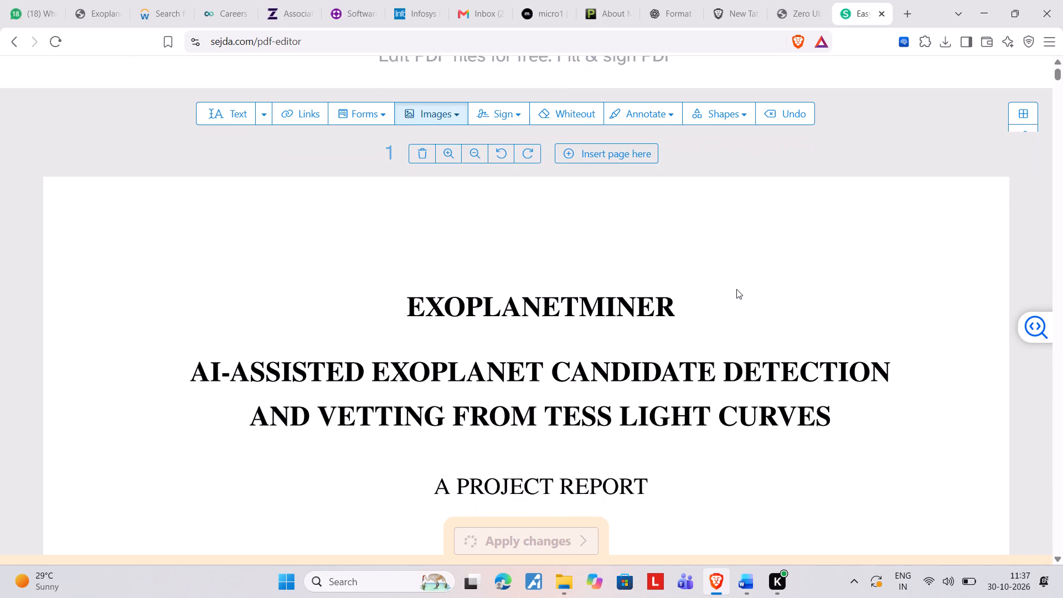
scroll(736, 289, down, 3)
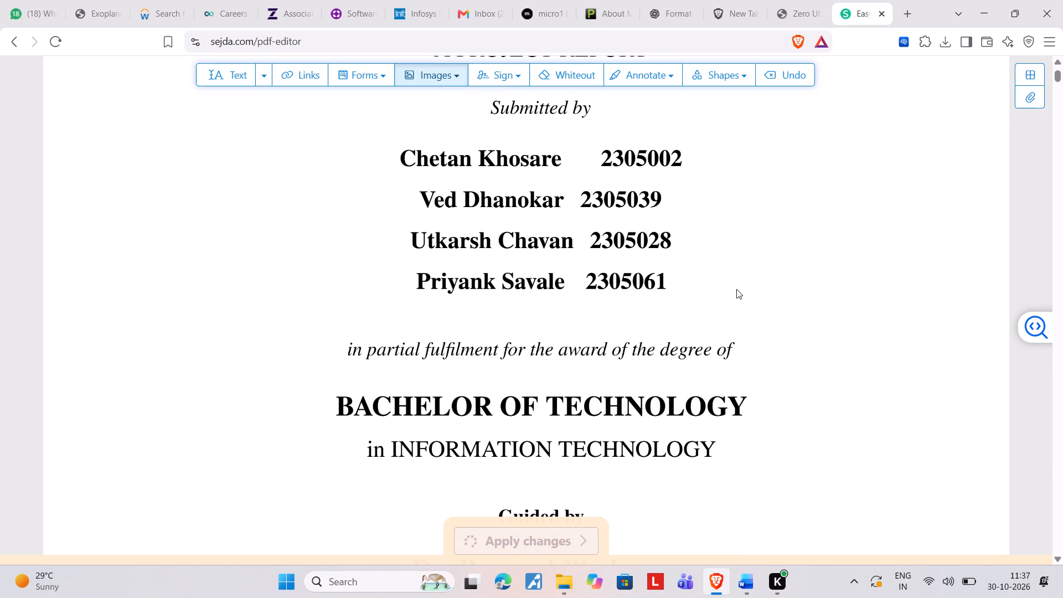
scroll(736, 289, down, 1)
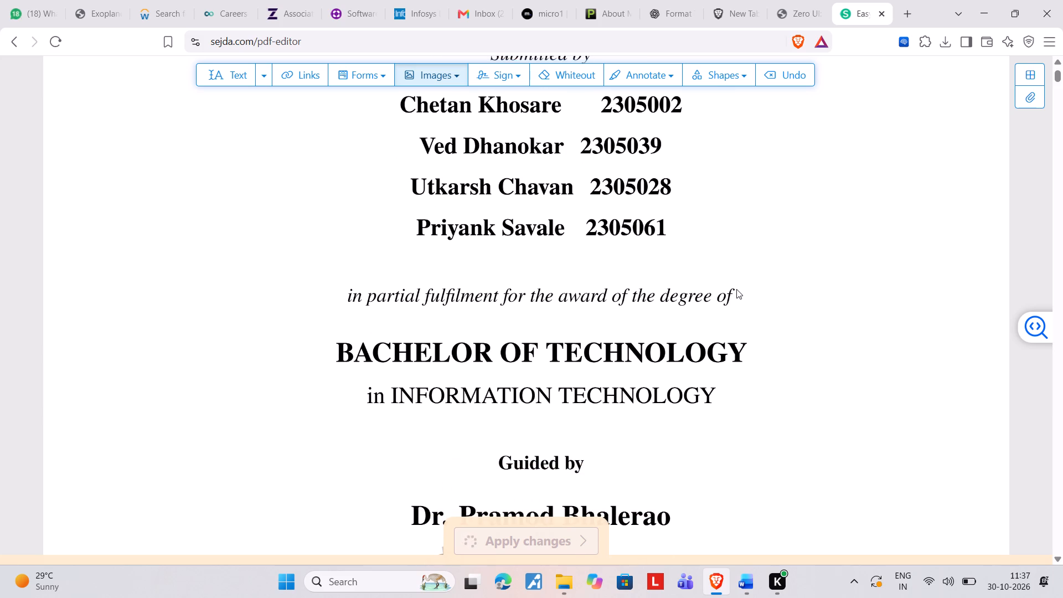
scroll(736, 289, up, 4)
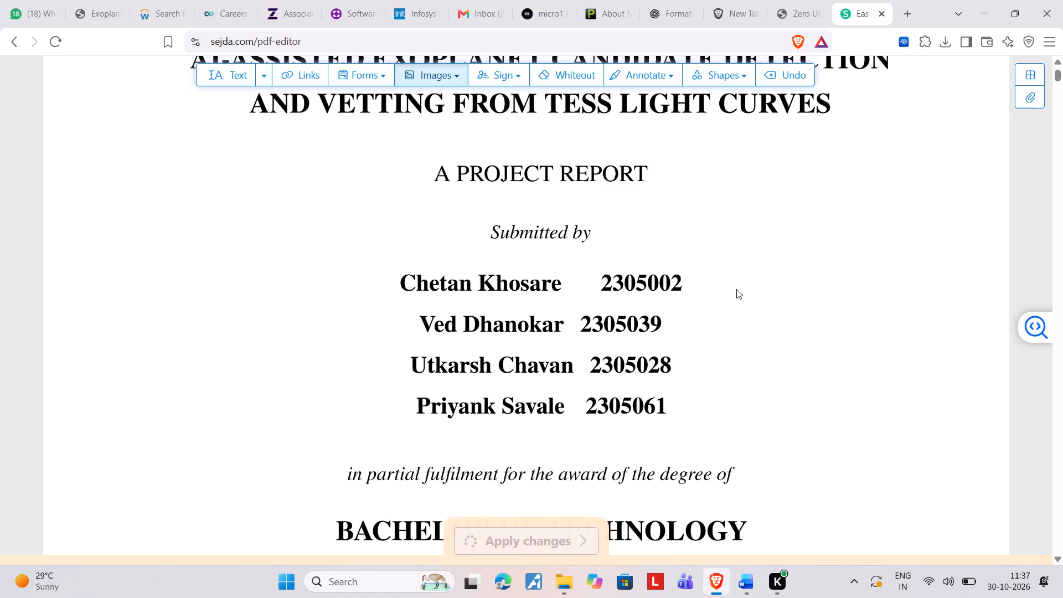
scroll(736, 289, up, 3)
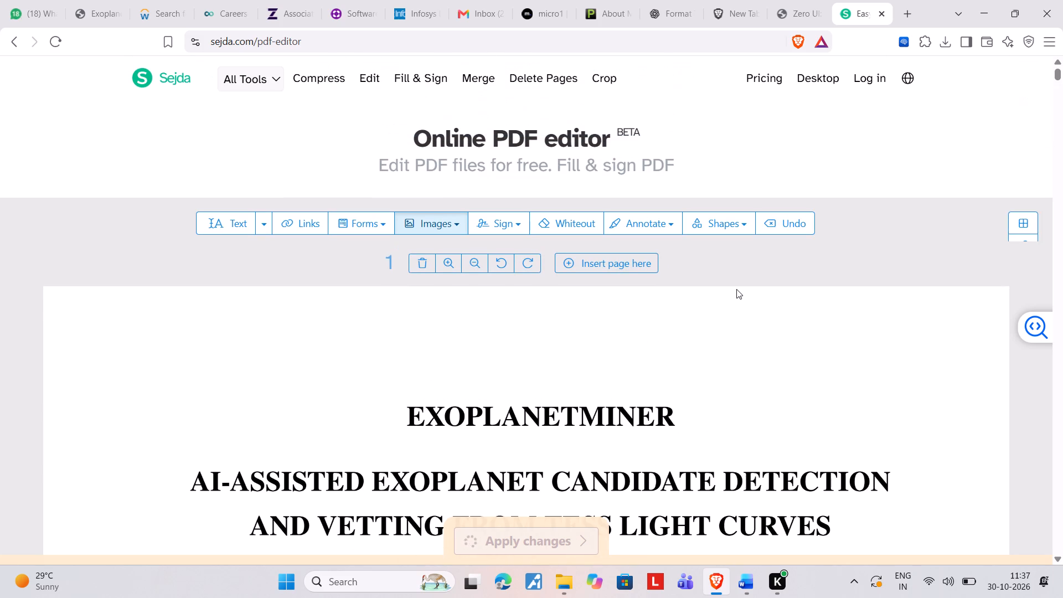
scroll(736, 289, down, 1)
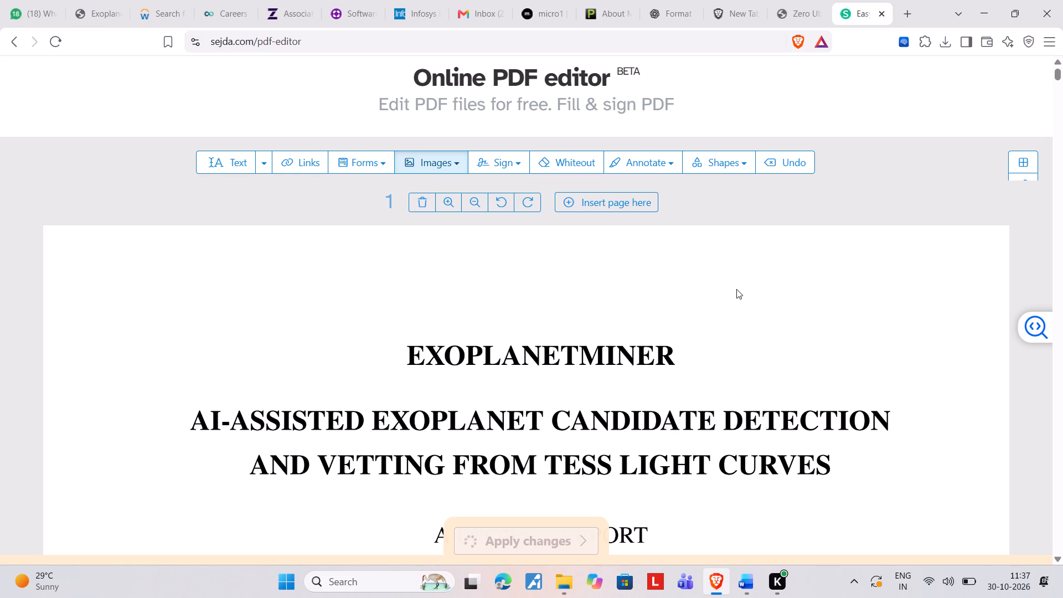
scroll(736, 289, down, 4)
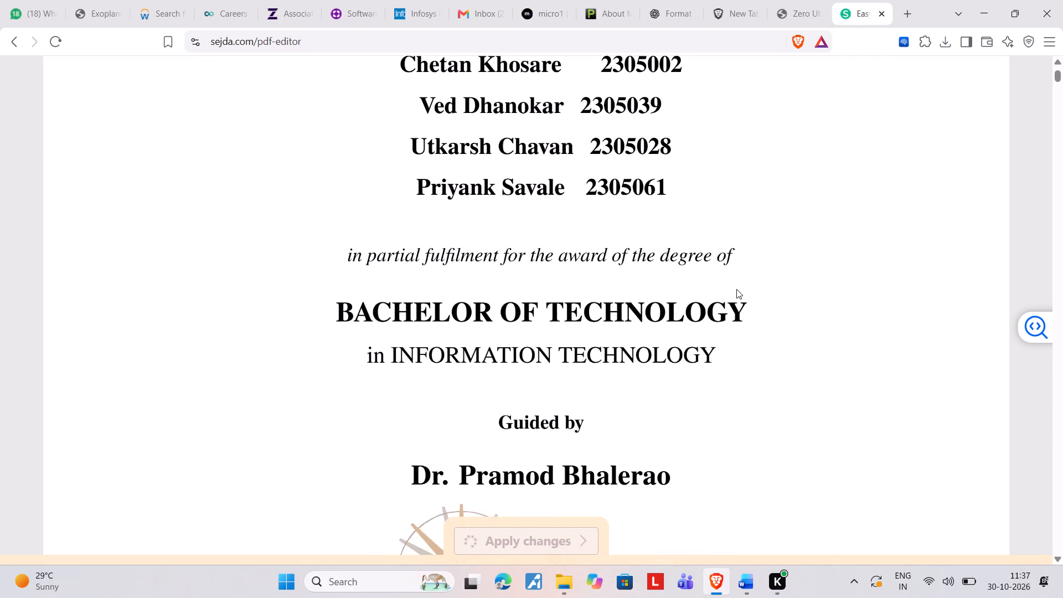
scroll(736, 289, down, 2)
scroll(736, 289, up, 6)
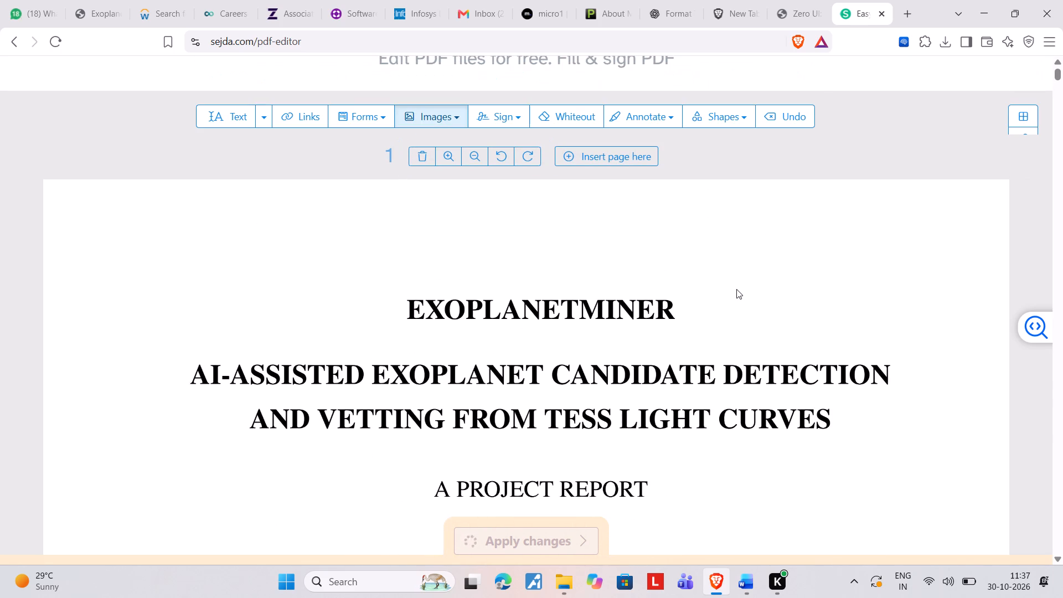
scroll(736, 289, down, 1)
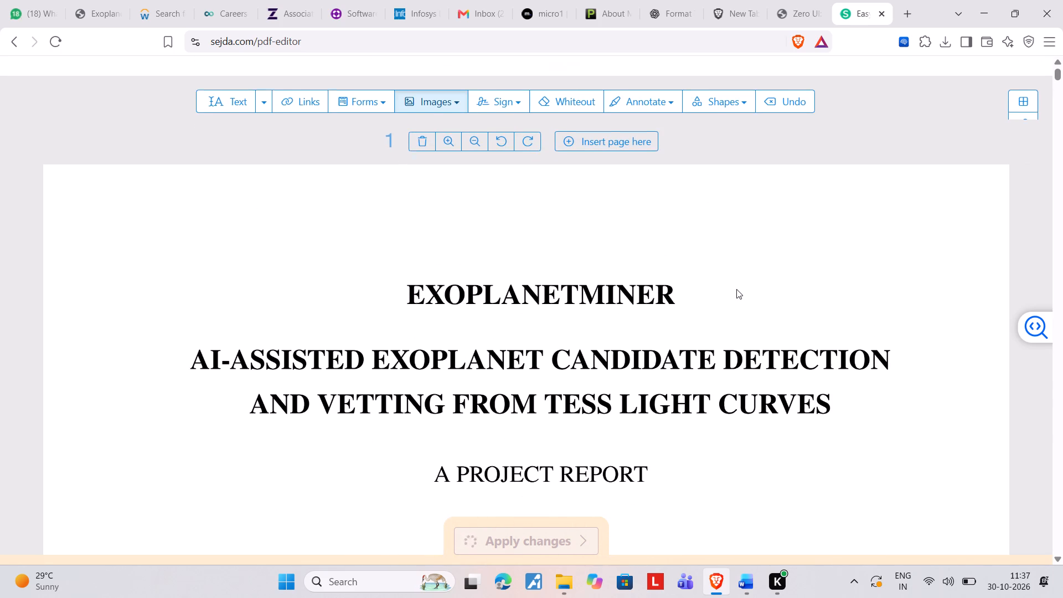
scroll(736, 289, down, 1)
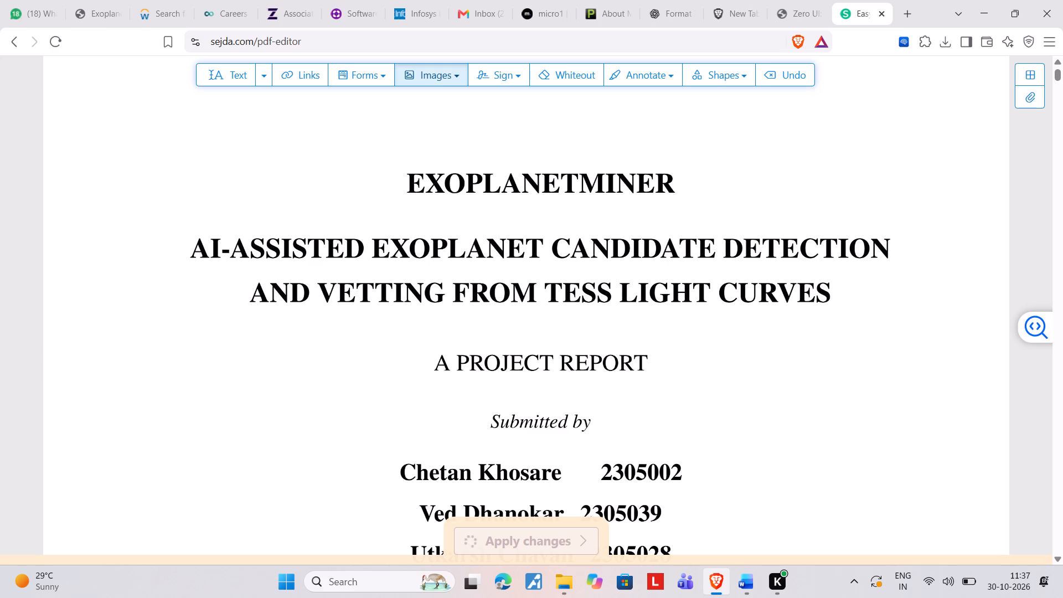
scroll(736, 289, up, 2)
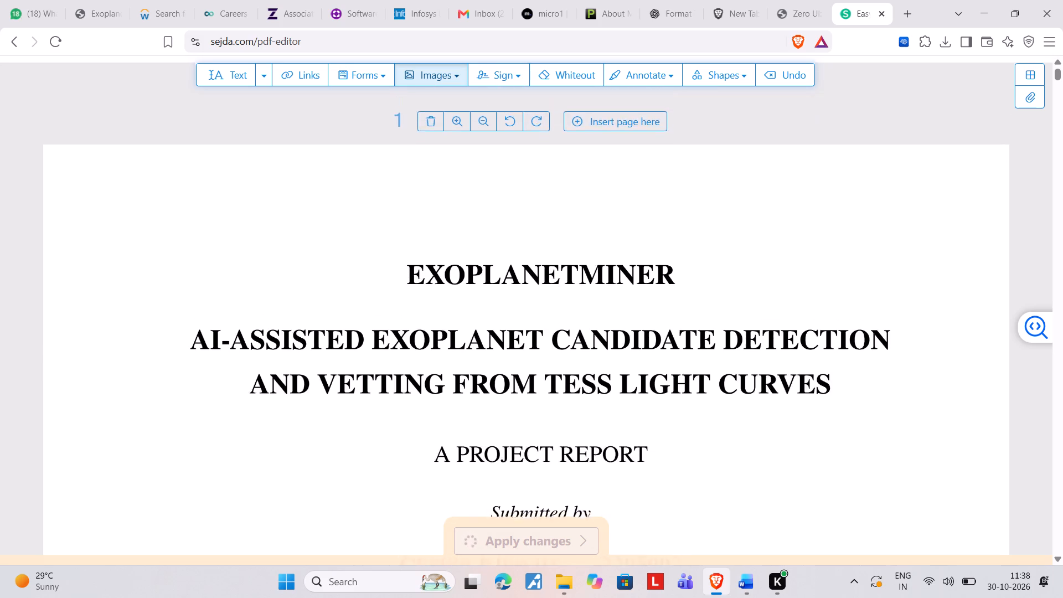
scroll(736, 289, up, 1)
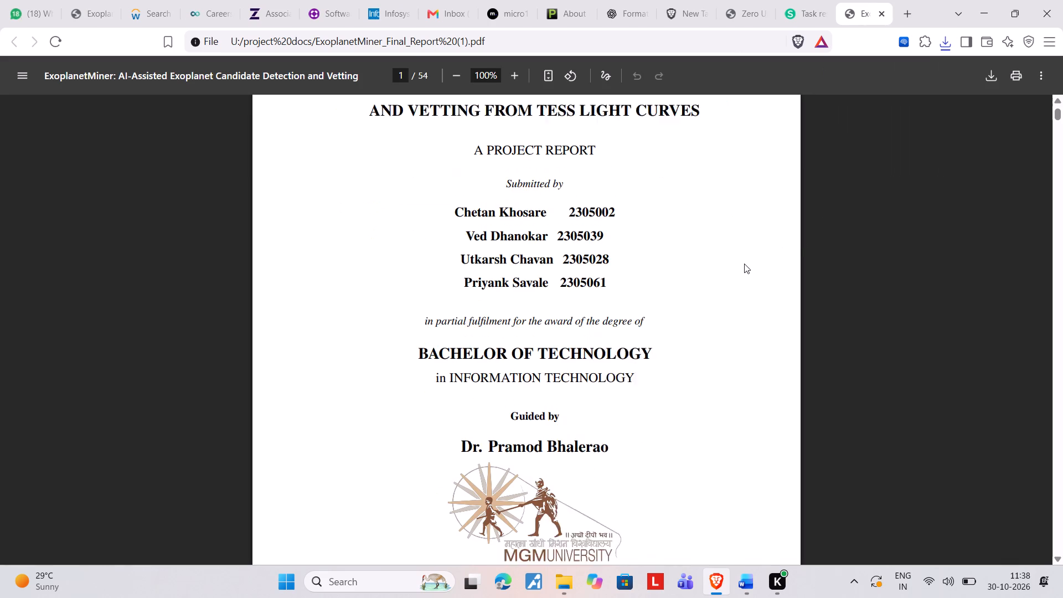
scroll(744, 264, down, 3)
scroll(744, 264, up, 1)
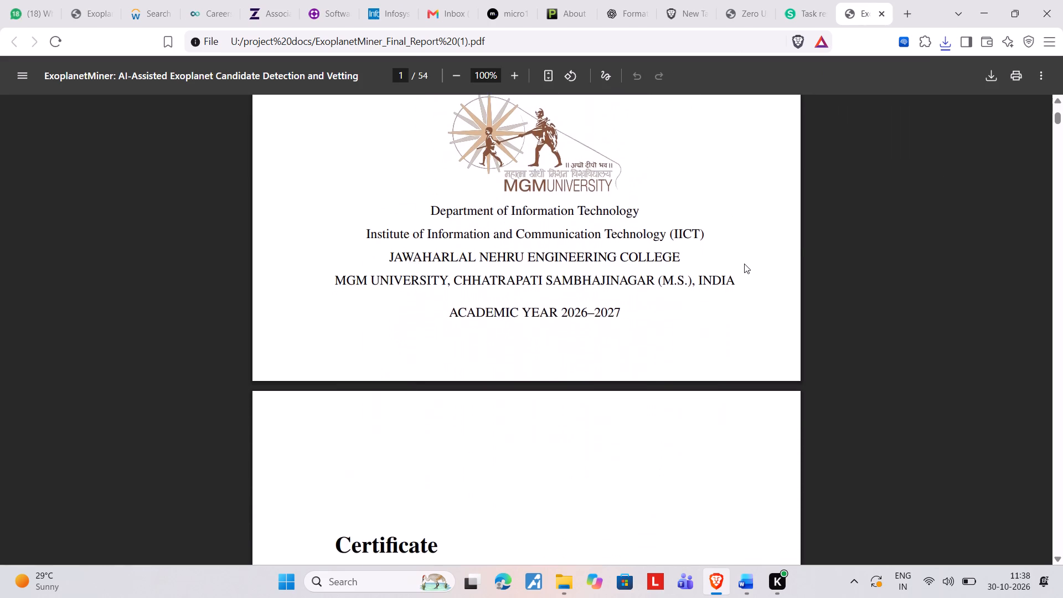
scroll(744, 264, up, 1)
Open the print settings for the downloaded ExoplanetMiner report.
click(1022, 78)
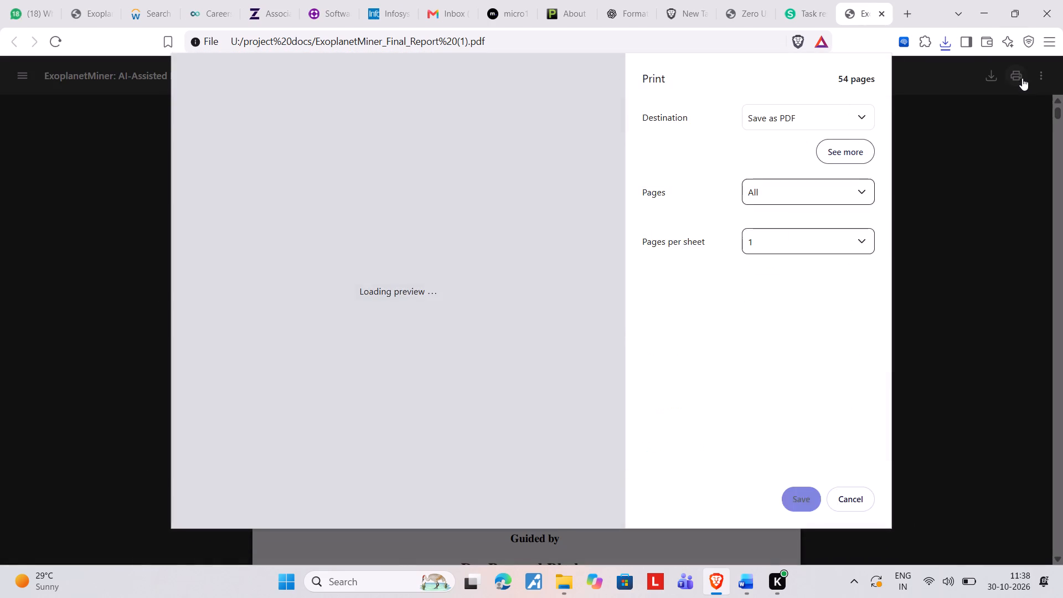
Limit the report's PDF print output to a custom page range of 1 and check the title page preview.
click(791, 196)
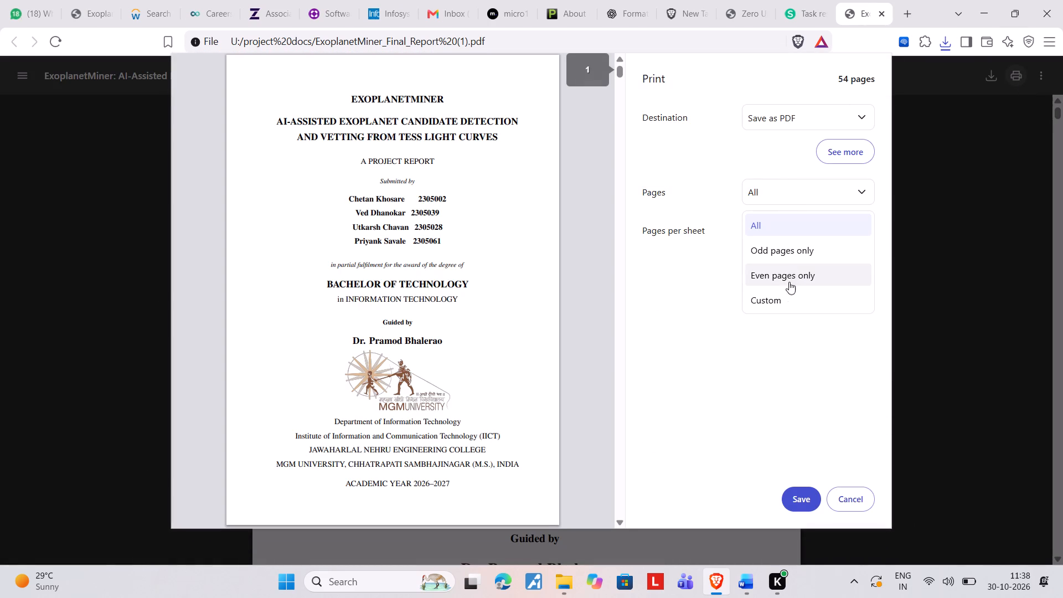
click(783, 298)
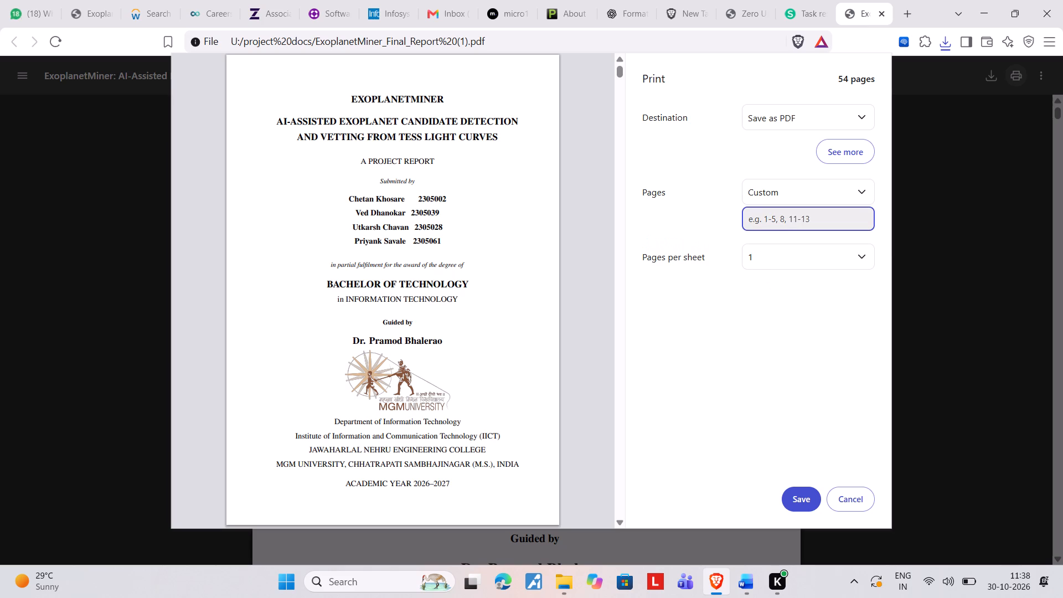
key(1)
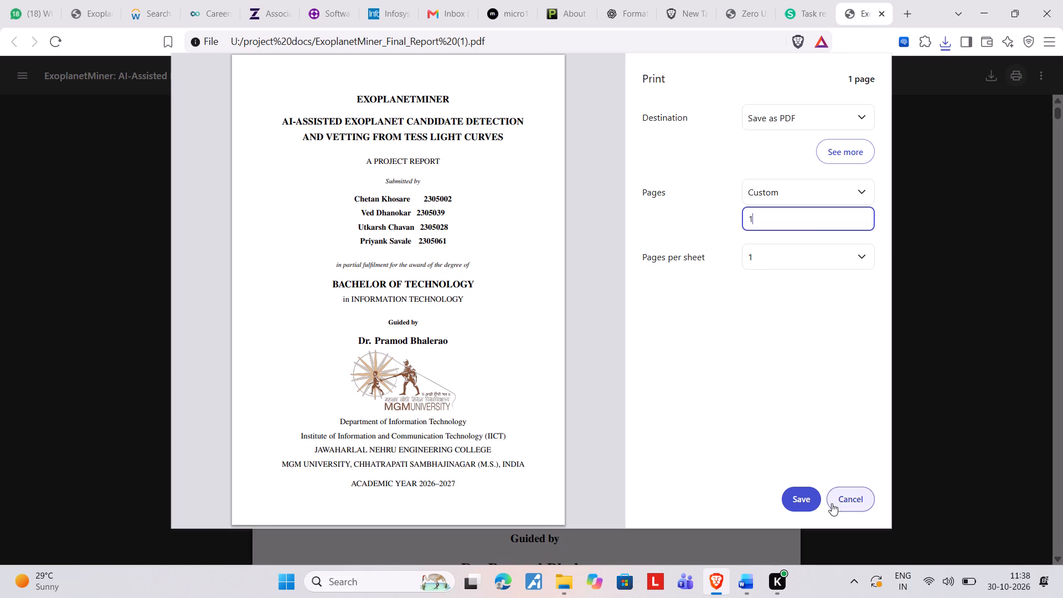
scroll(319, 241, down, 4)
scroll(319, 241, up, 4)
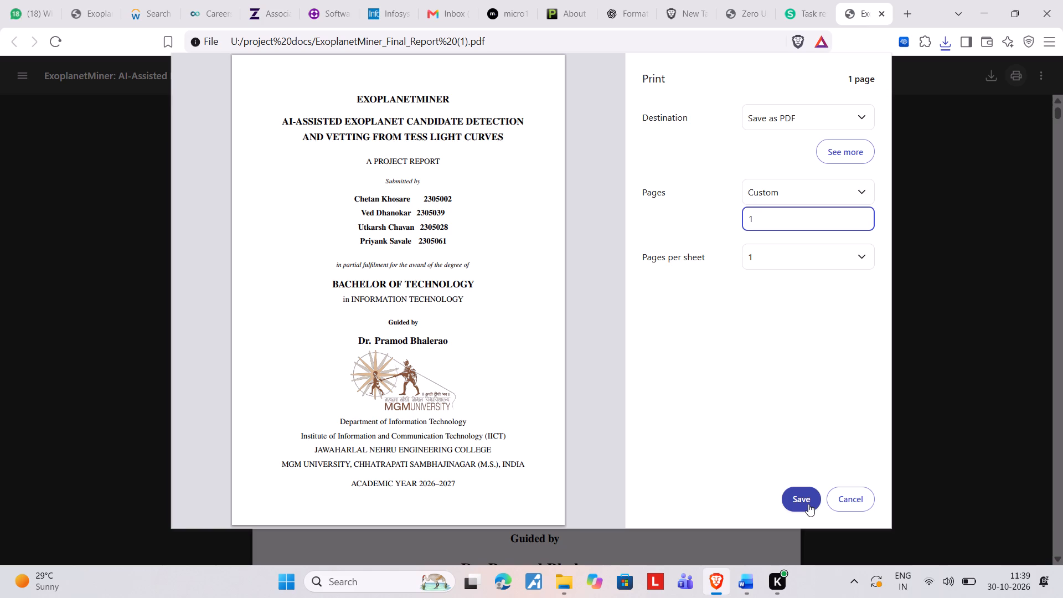
Save the report's title page as a separate PDF file.
click(808, 504)
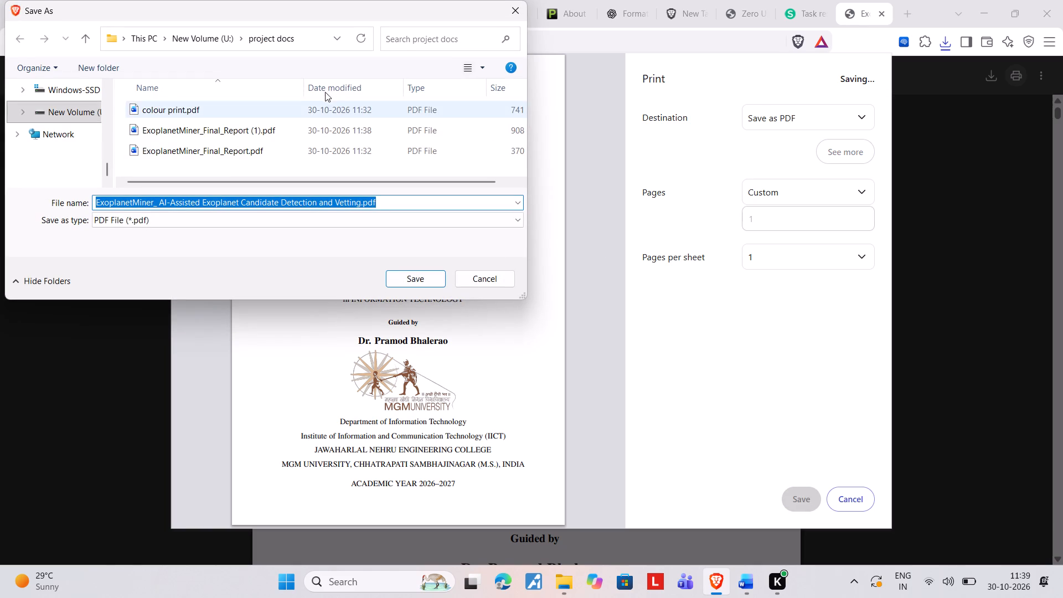
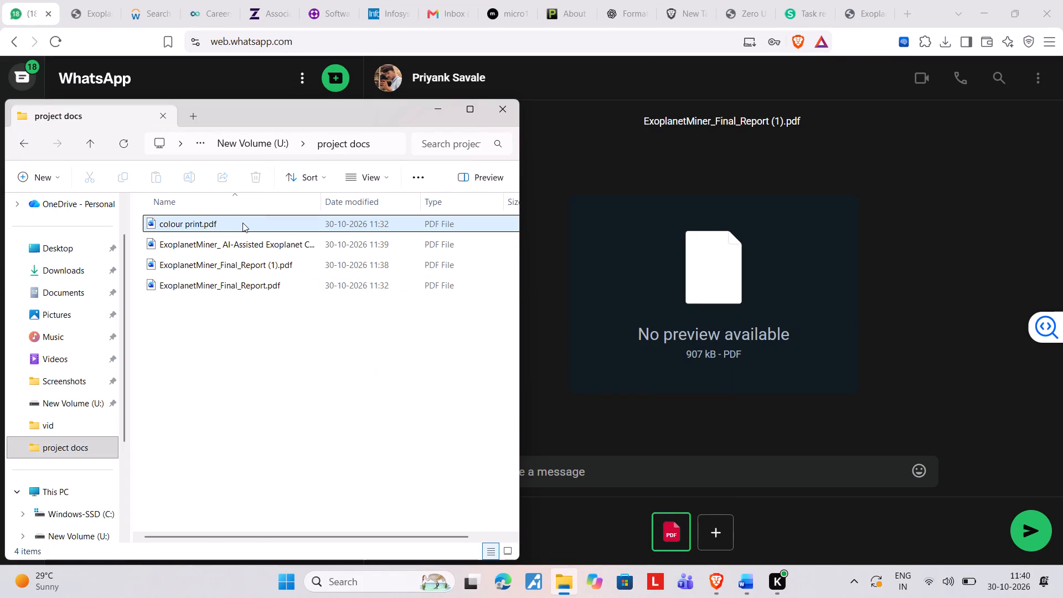
Select colour print.pdf in the project docs folder for sharing in the open WhatsApp chat.
drag(242, 223, 337, 228)
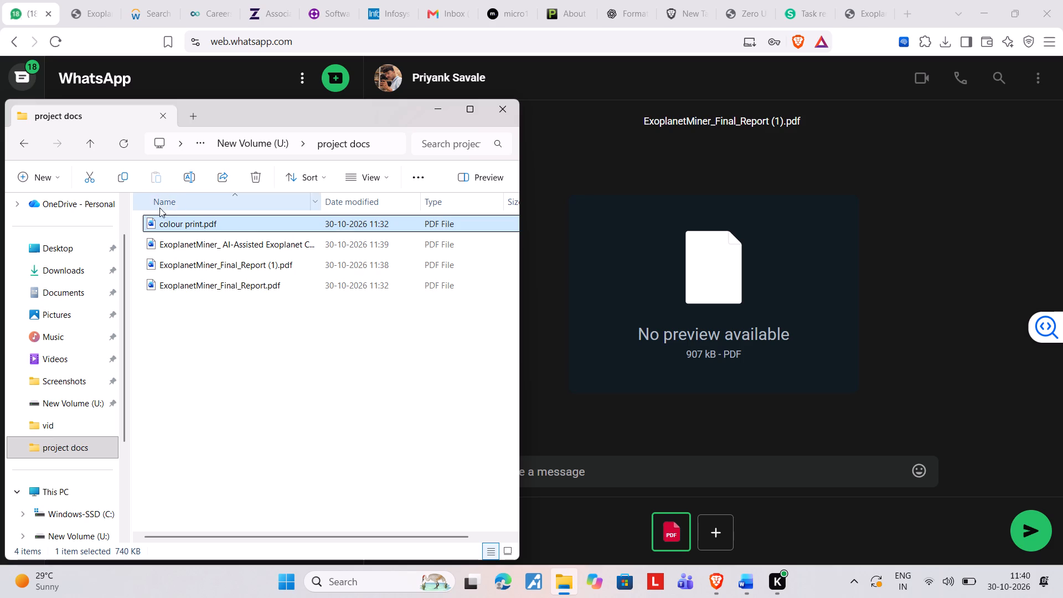